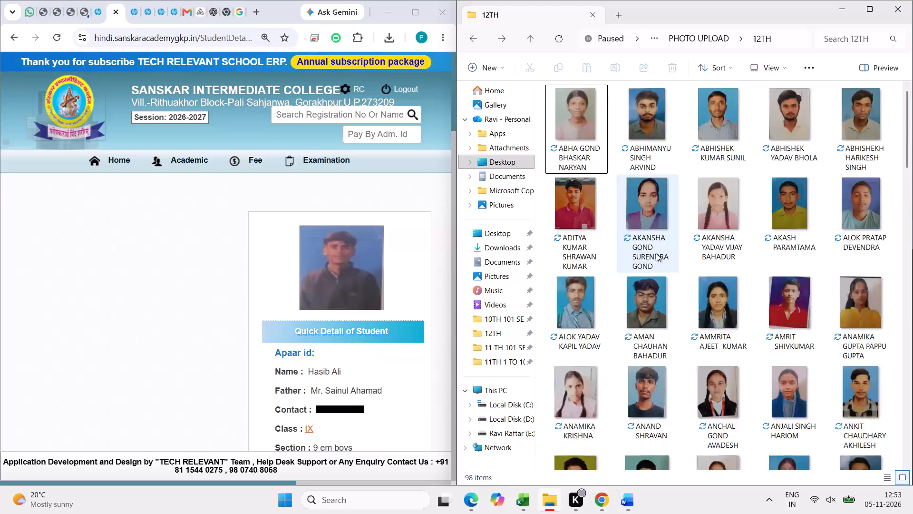
# Switch to the school portal in the browser, return to its home page and open the Fee section.
pyautogui.scroll(6, 639, 248)
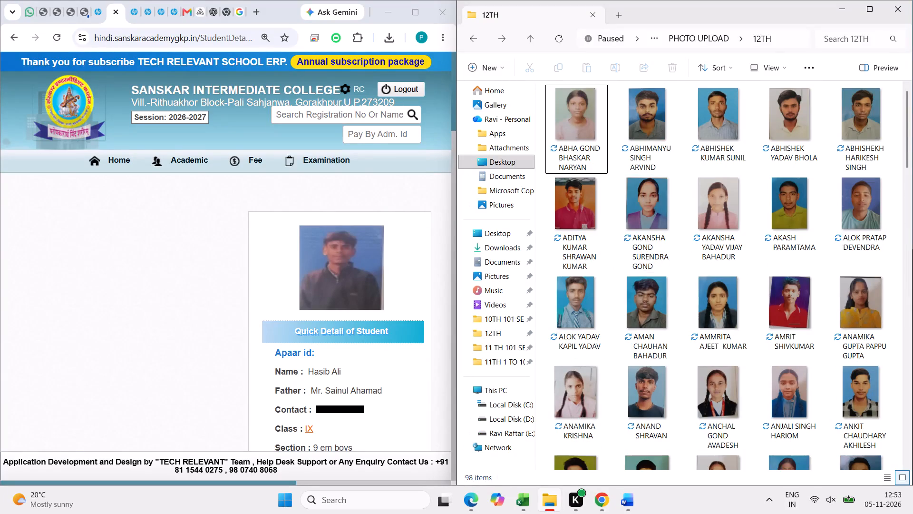
pyautogui.click(126, 170)
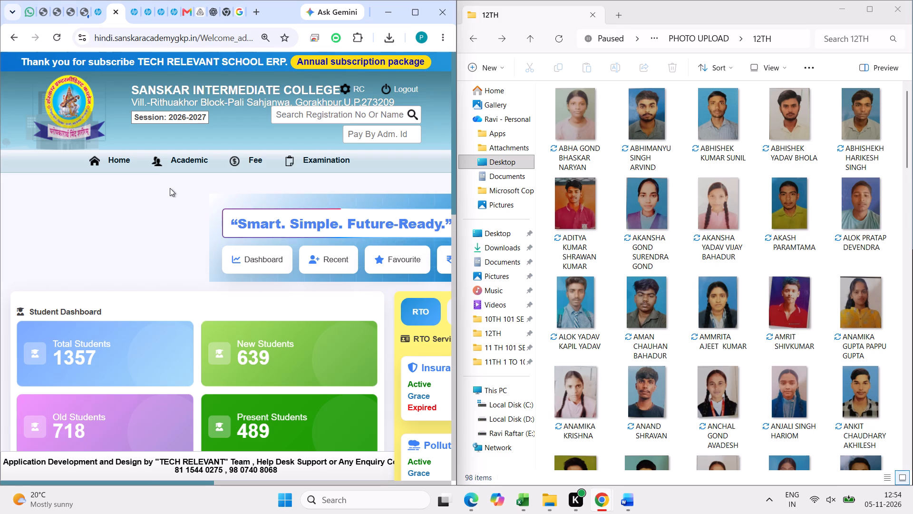
pyautogui.click(230, 159)
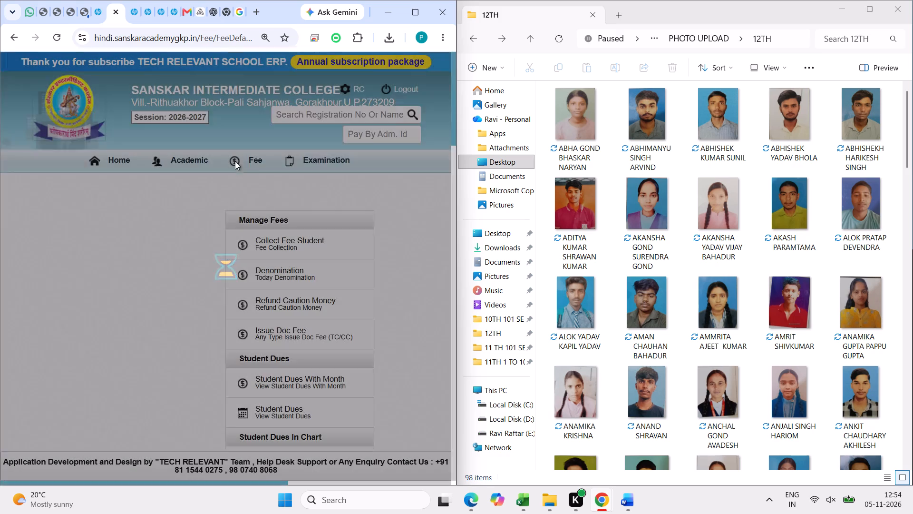
# Search the portal by name for the first student in the 12TH photo folder and open the matching XII-12 EM GIRL MATHS record.
pyautogui.scroll(1, 308, 166)
pyautogui.scroll(-1, 308, 166)
pyautogui.scroll(1, 308, 166)
pyautogui.scroll(-1, 308, 166)
pyautogui.scroll(3, 308, 166)
pyautogui.click(321, 117)
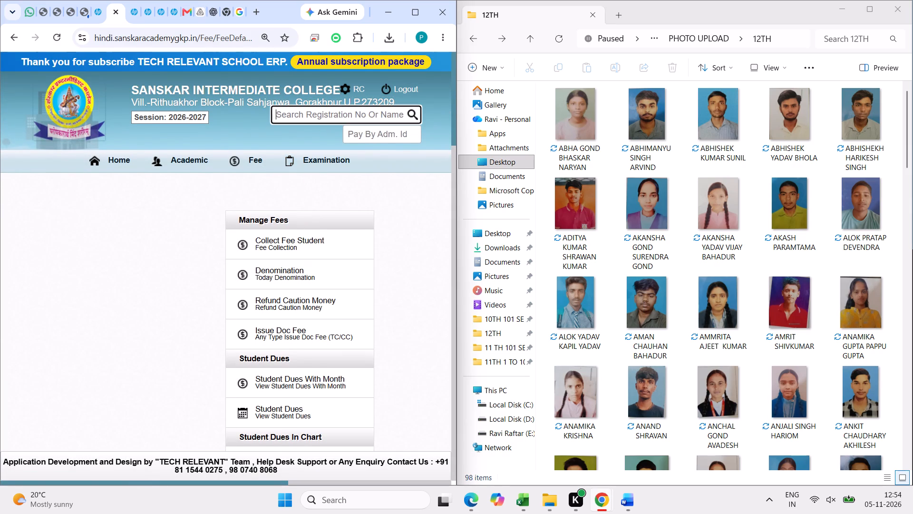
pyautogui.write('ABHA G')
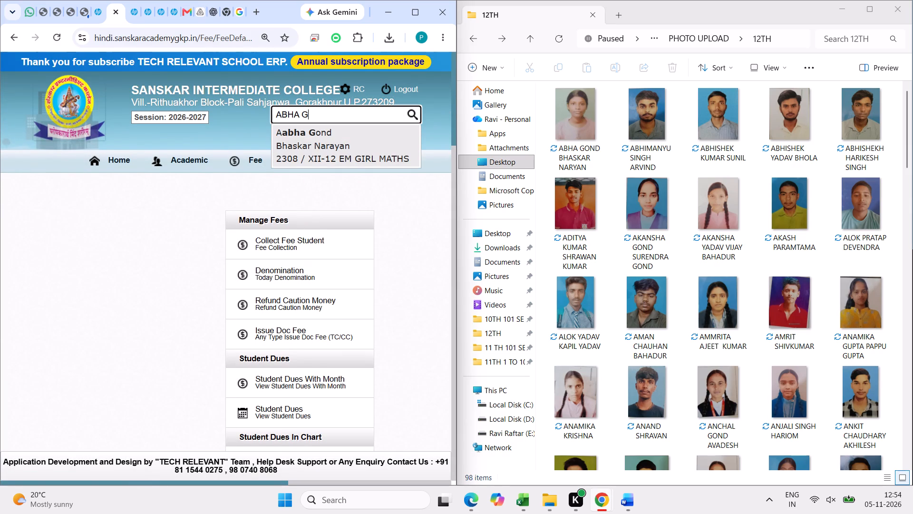
pyautogui.click(347, 133)
# Open the edit page for this student from the quick detail page.
pyautogui.scroll(-2, 255, 308)
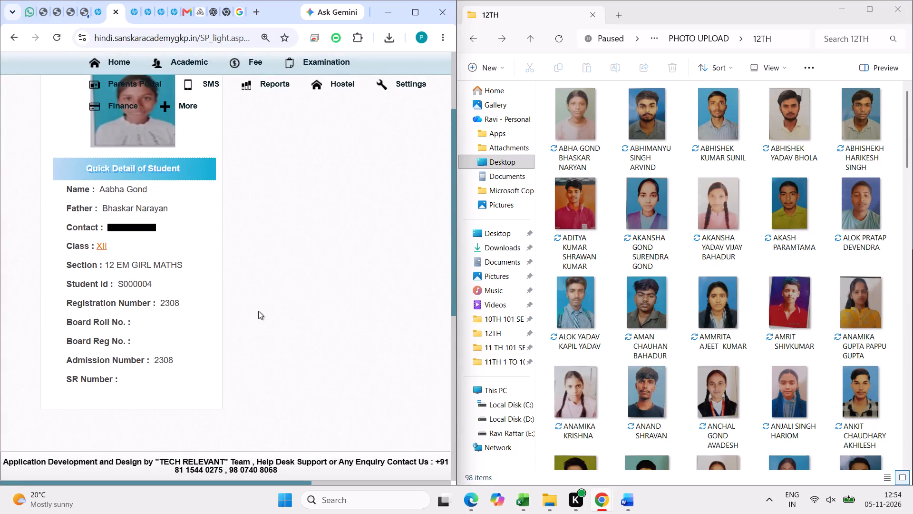
pyautogui.scroll(-3, 262, 311)
pyautogui.scroll(1, 263, 311)
pyautogui.scroll(-1, 263, 311)
pyautogui.click(321, 360)
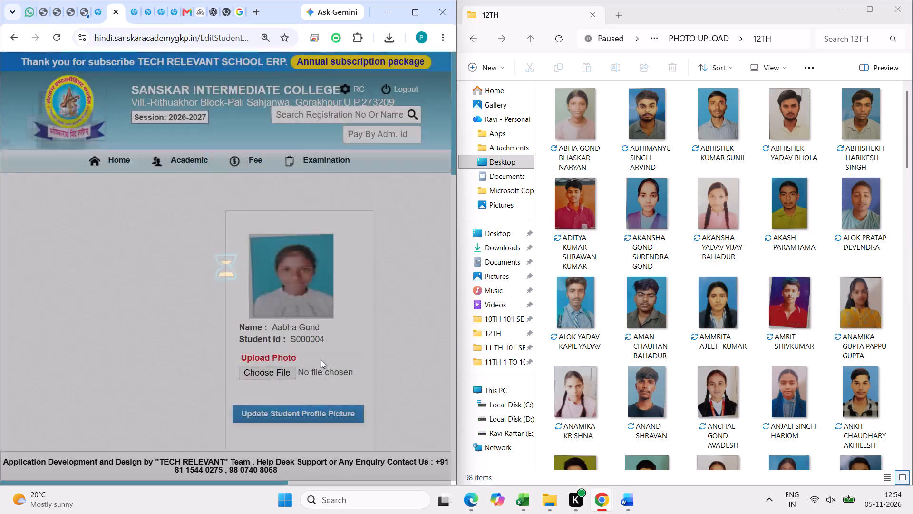
# Remove the student's existing profile picture and confirm the removal.
pyautogui.scroll(-12, 321, 360)
pyautogui.scroll(8, 272, 357)
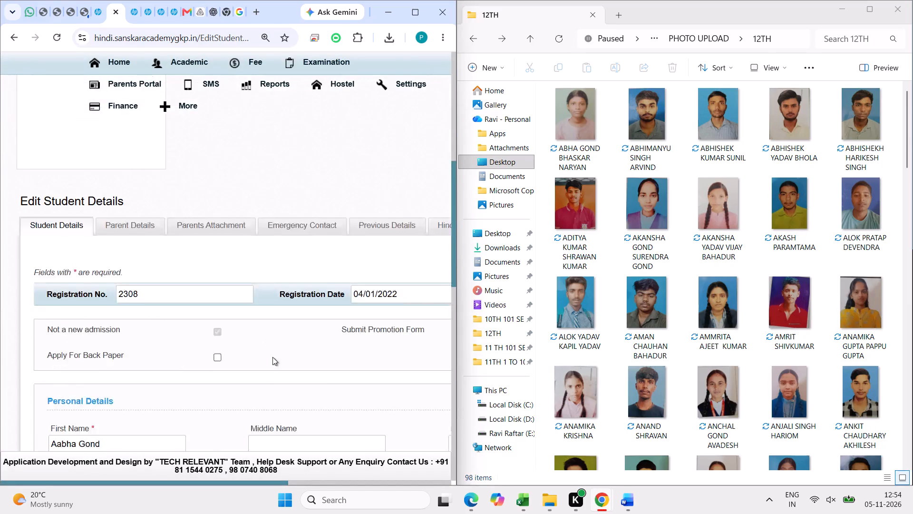
pyautogui.scroll(3, 272, 357)
pyautogui.click(259, 403)
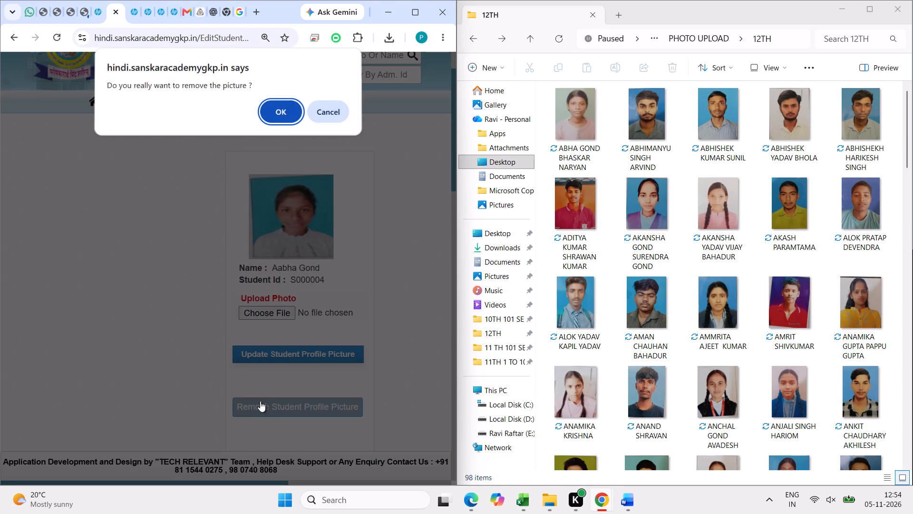
pyautogui.click(284, 121)
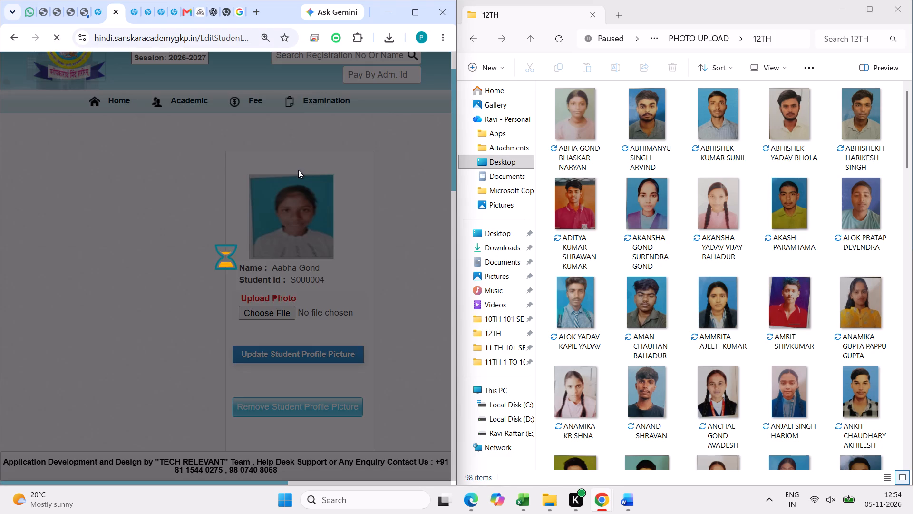
# Upload the student's matching photo from the 12TH folder in PHOTO UPLOAD and update the profile picture.
pyautogui.click(277, 374)
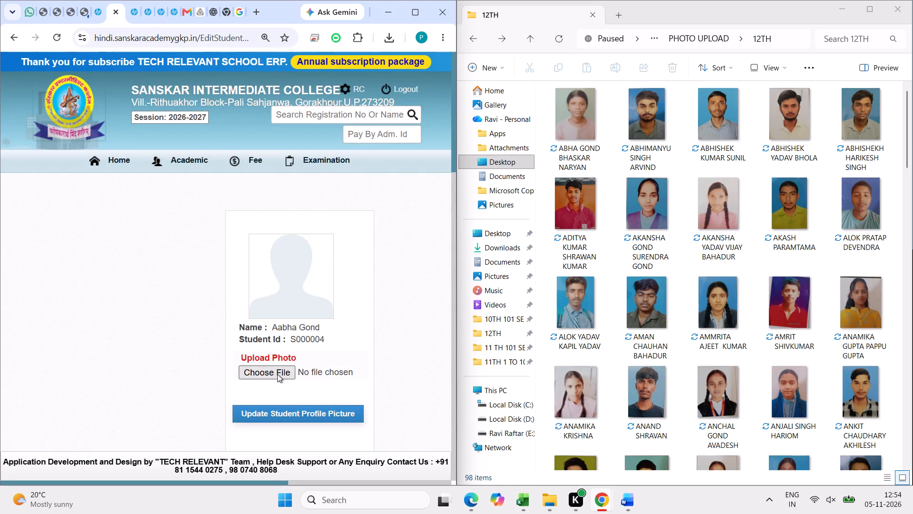
pyautogui.press('a')
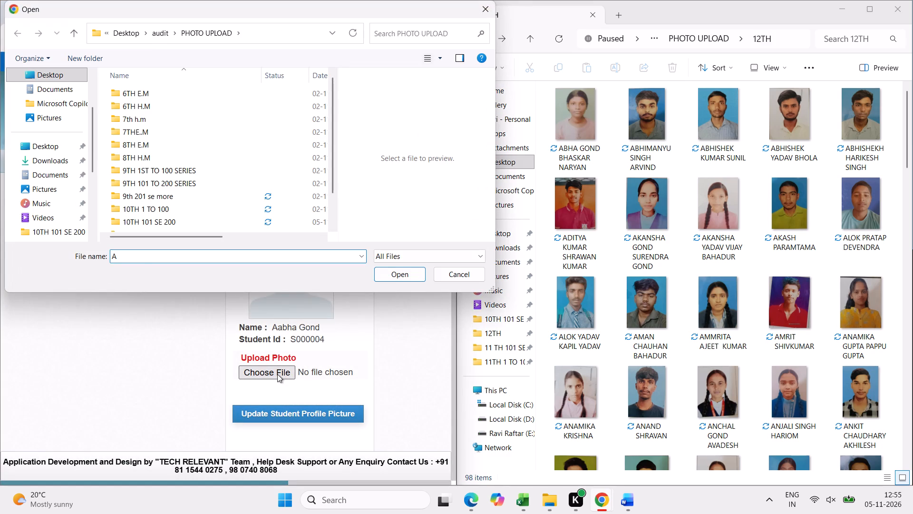
pyautogui.press('BackSpace')
pyautogui.scroll(-1, 317, 207)
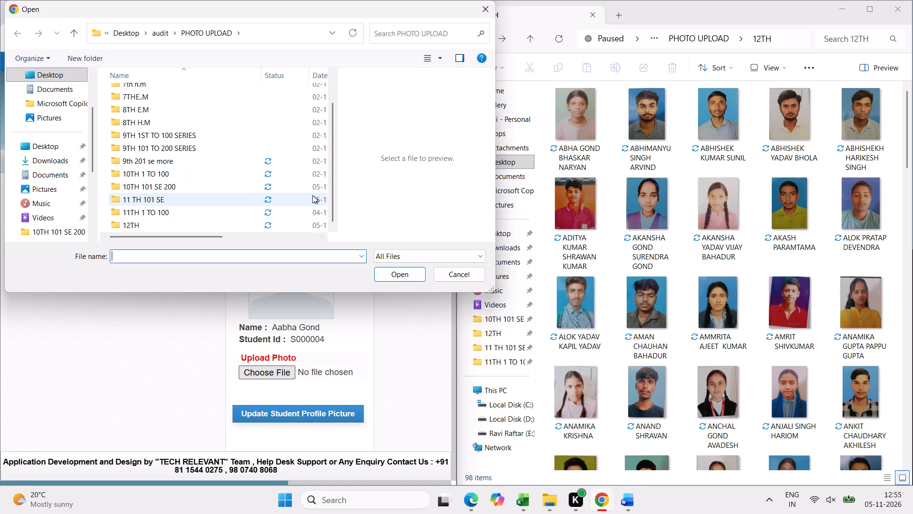
pyautogui.scroll(-1, 312, 195)
pyautogui.doubleClick(209, 227)
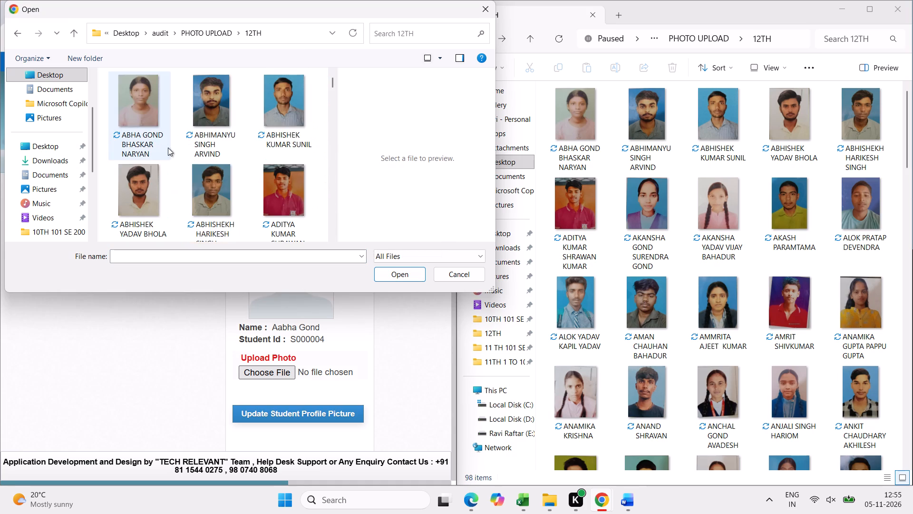
pyautogui.doubleClick(154, 129)
pyautogui.click(282, 414)
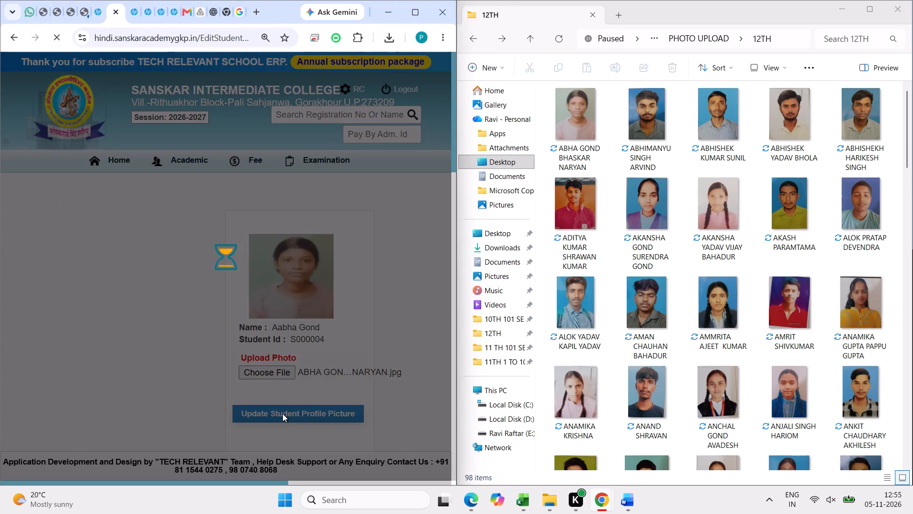
# Start a new student search by registration number or name.
pyautogui.click(333, 109)
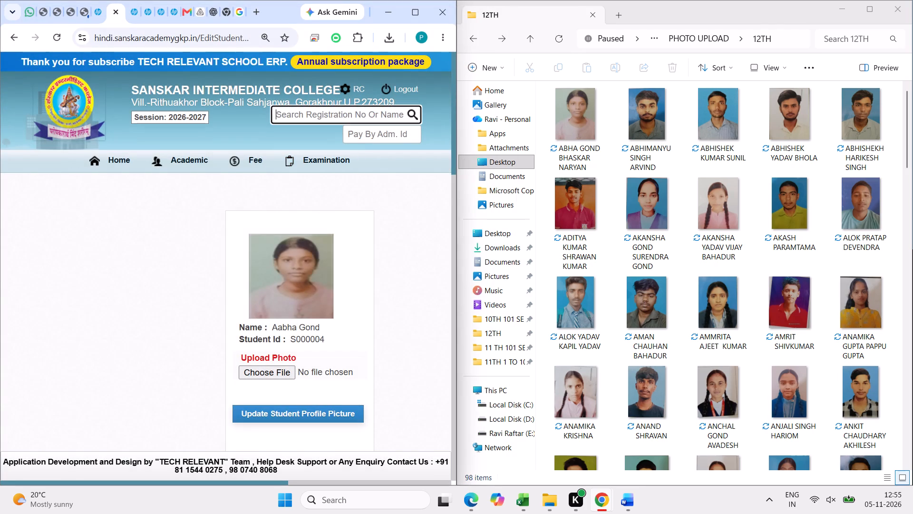
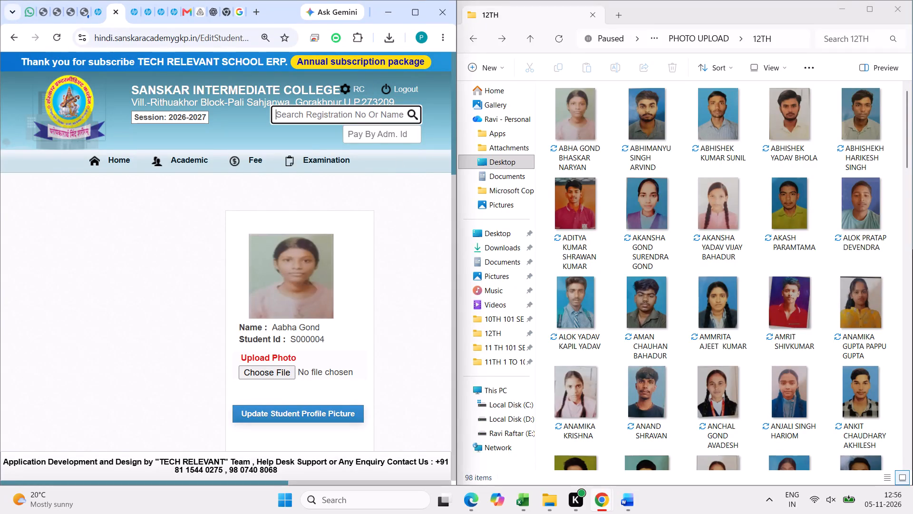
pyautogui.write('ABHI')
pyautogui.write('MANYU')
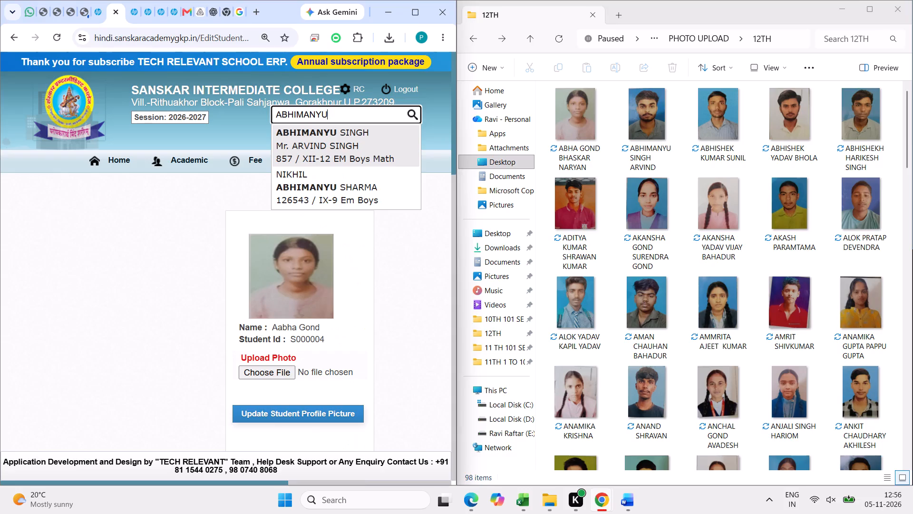
pyautogui.click(368, 131)
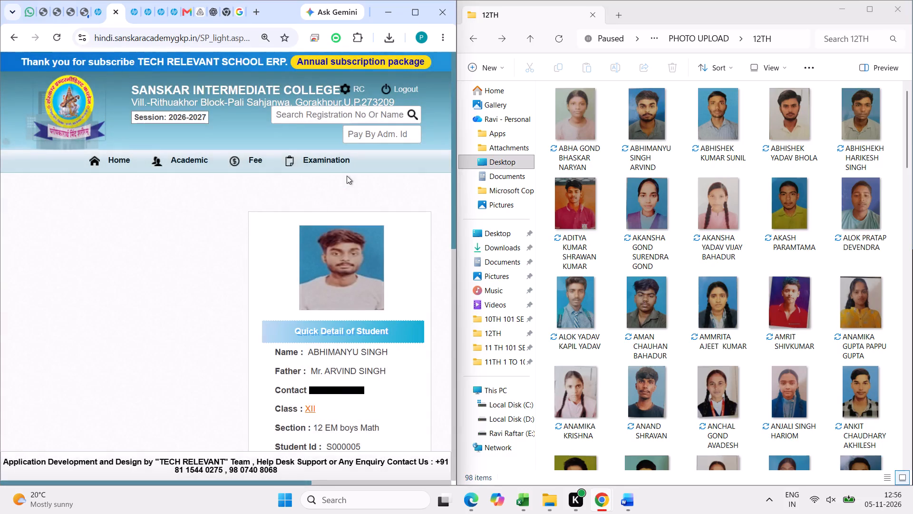
pyautogui.scroll(-4, 333, 230)
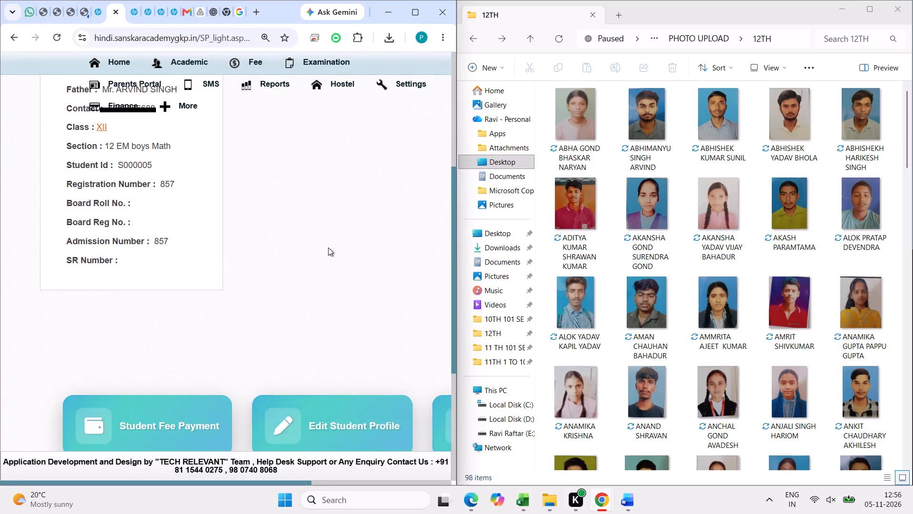
pyautogui.scroll(6, 328, 247)
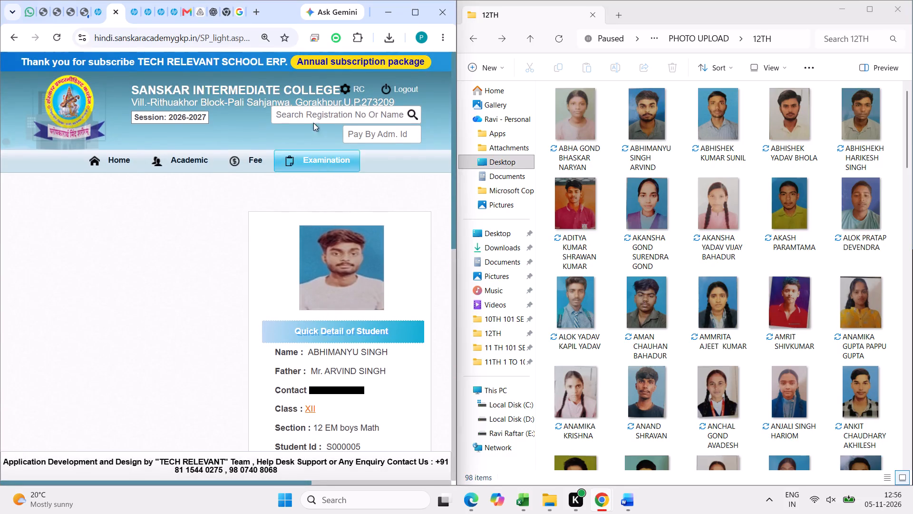
# Search for ABHISHEK and open the first XII-12 EM Boys Math match to check the profile picture.
pyautogui.click(312, 99)
pyautogui.click(312, 109)
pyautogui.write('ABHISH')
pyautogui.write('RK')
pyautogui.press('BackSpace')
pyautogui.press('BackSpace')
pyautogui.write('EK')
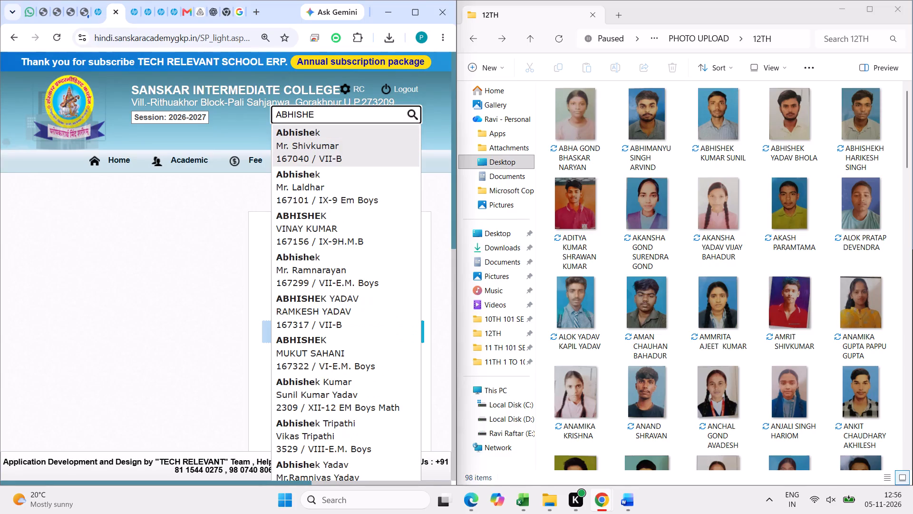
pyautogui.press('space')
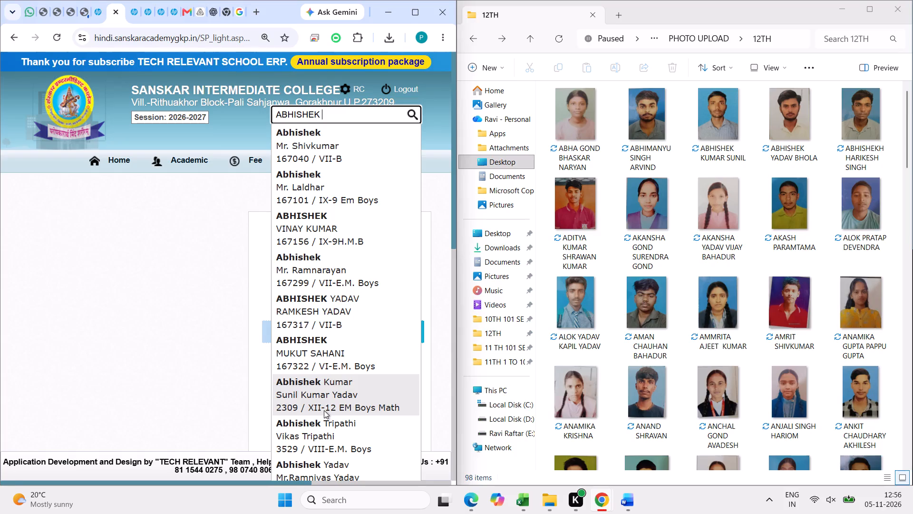
pyautogui.click(324, 410)
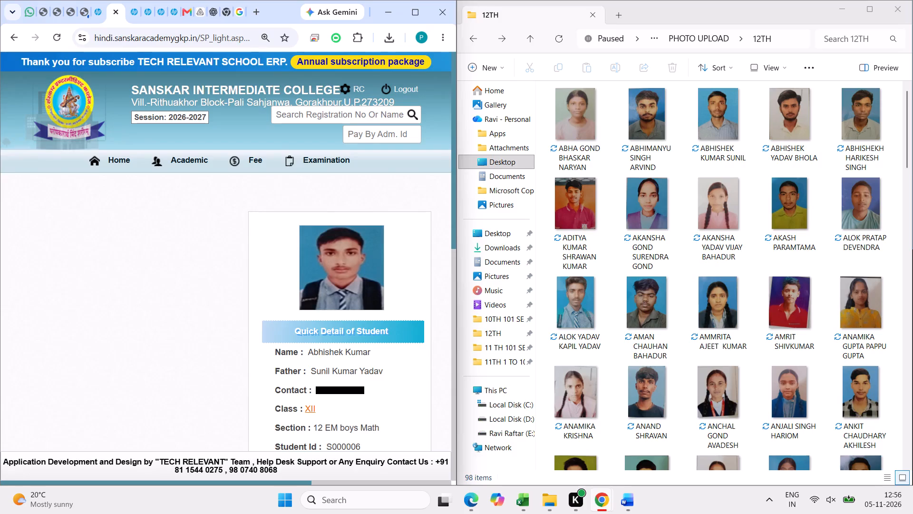
# Search for ABHISHEK again and open the edit page of the second XII-12 EM Boys Math match.
pyautogui.click(356, 110)
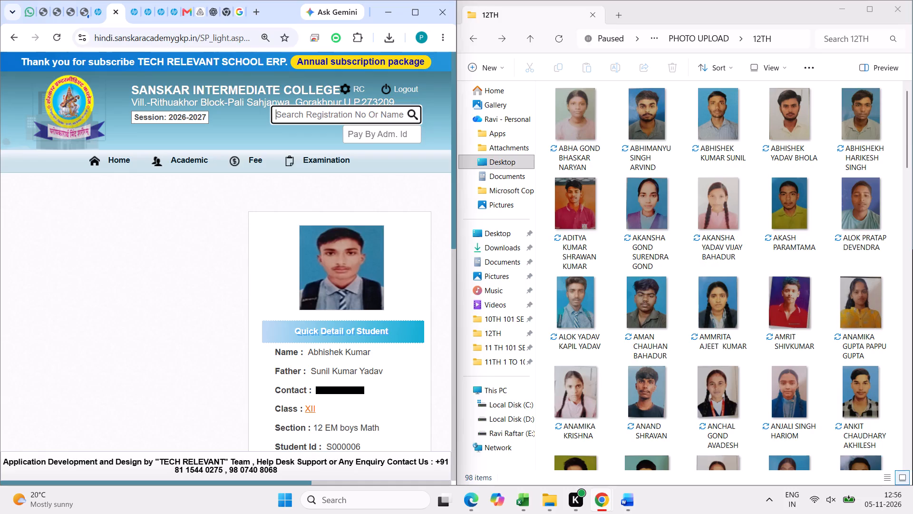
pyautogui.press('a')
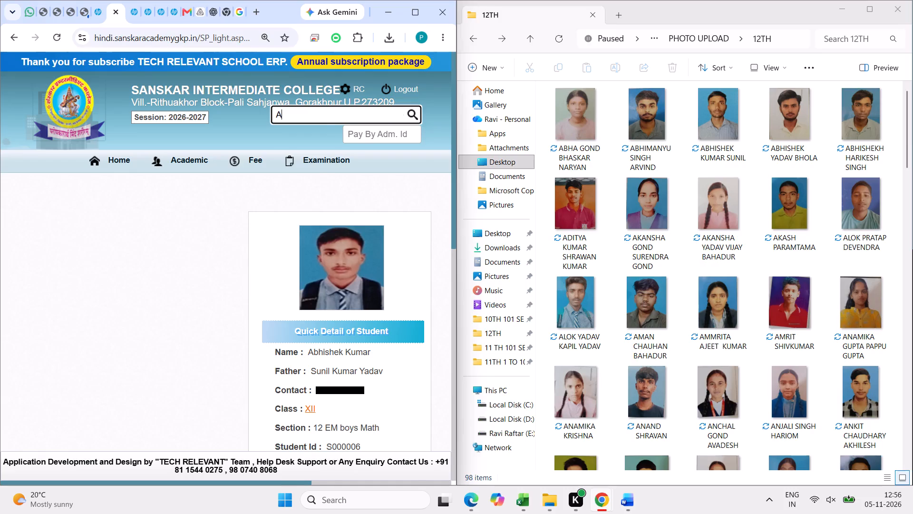
pyautogui.press('BackSpace')
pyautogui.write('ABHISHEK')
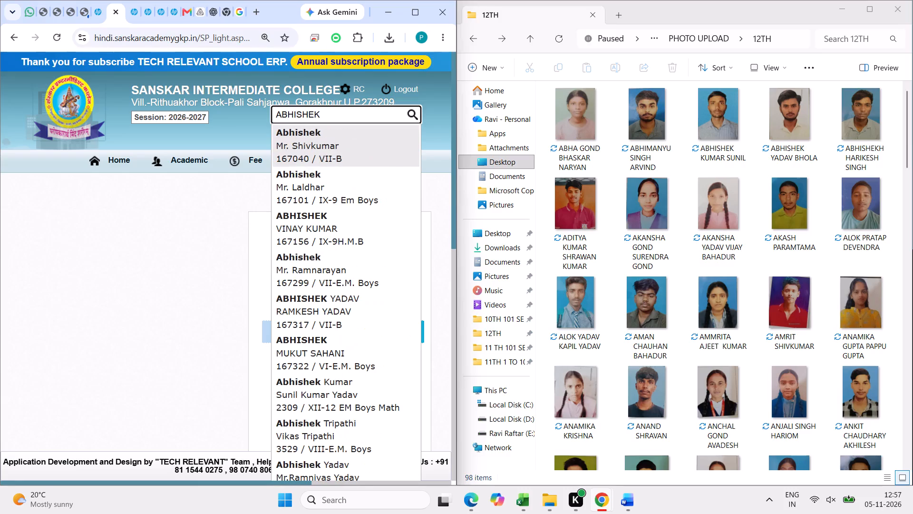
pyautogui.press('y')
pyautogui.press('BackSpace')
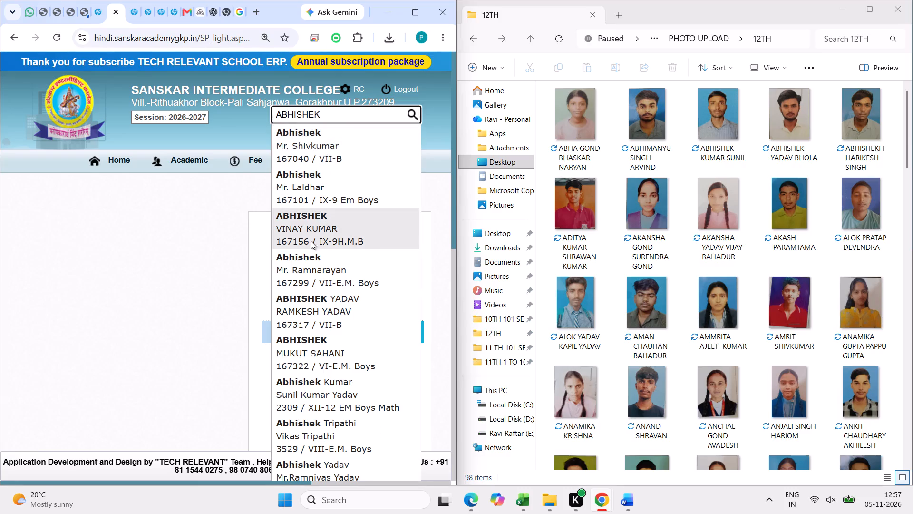
pyautogui.scroll(-2, 325, 415)
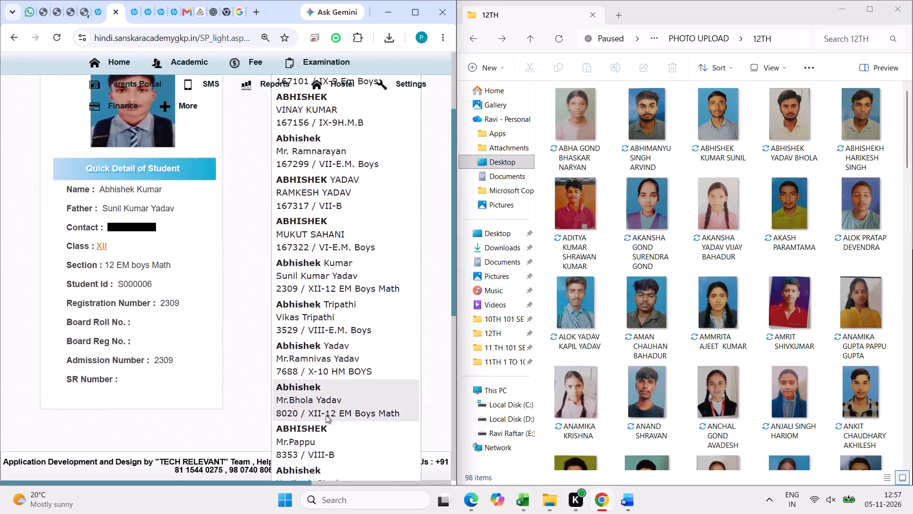
pyautogui.click(325, 406)
pyautogui.scroll(-1, 321, 392)
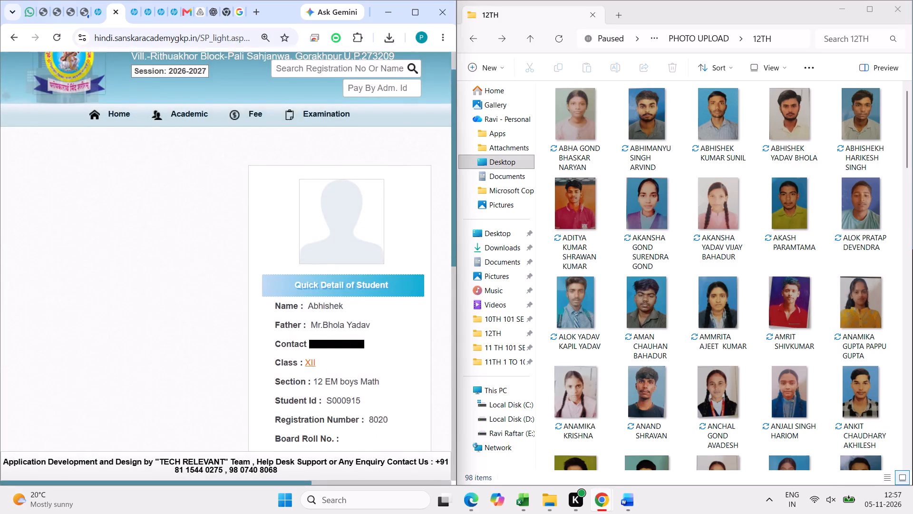
pyautogui.scroll(-5, 321, 387)
pyautogui.click(339, 302)
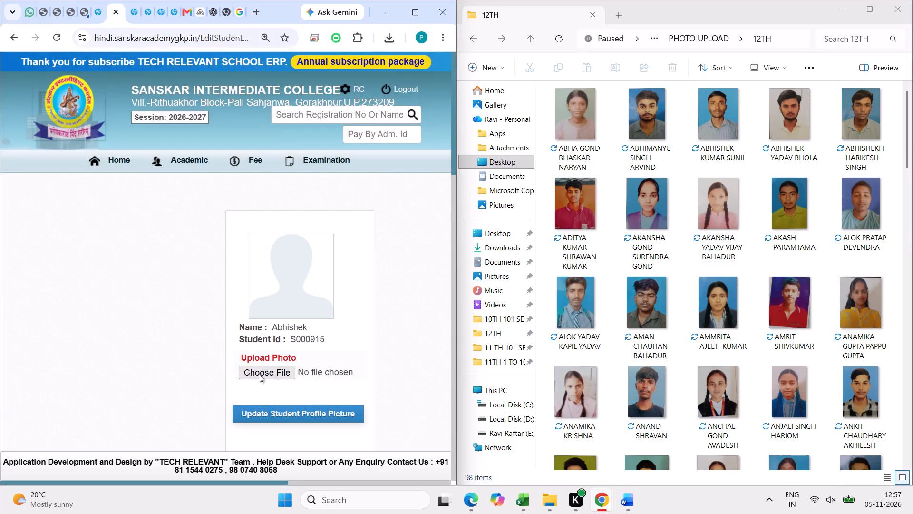
# Upload the ABHISHEK photo whose file name matches this student's father from the 12TH folder and update the profile picture.
pyautogui.click(259, 374)
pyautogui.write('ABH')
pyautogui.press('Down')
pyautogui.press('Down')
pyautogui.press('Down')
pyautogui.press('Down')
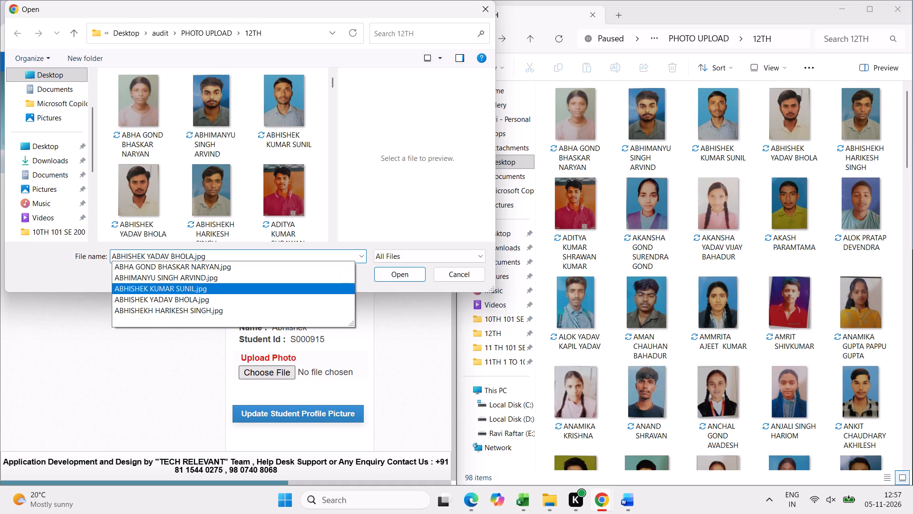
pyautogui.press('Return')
pyautogui.click(267, 412)
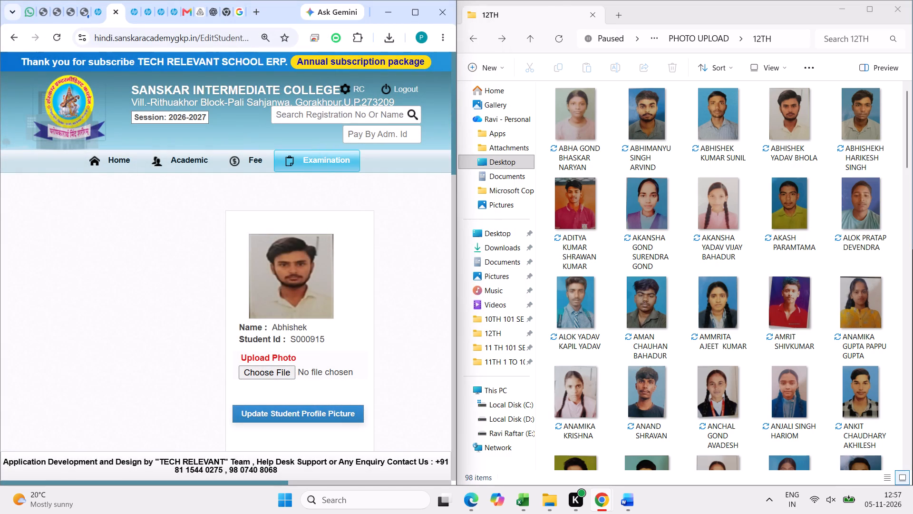
# Search for ABHISHEK and open the edit page of the last XII-12 EM Boys Math match.
pyautogui.click(332, 119)
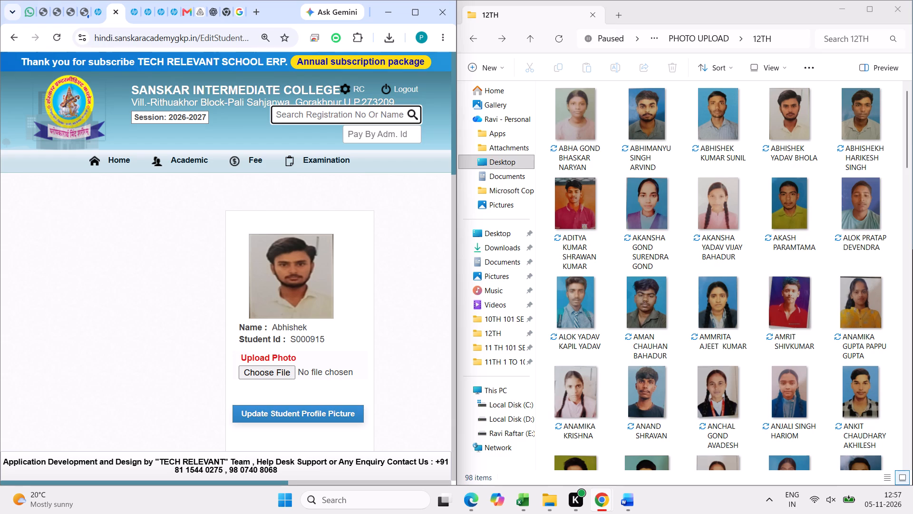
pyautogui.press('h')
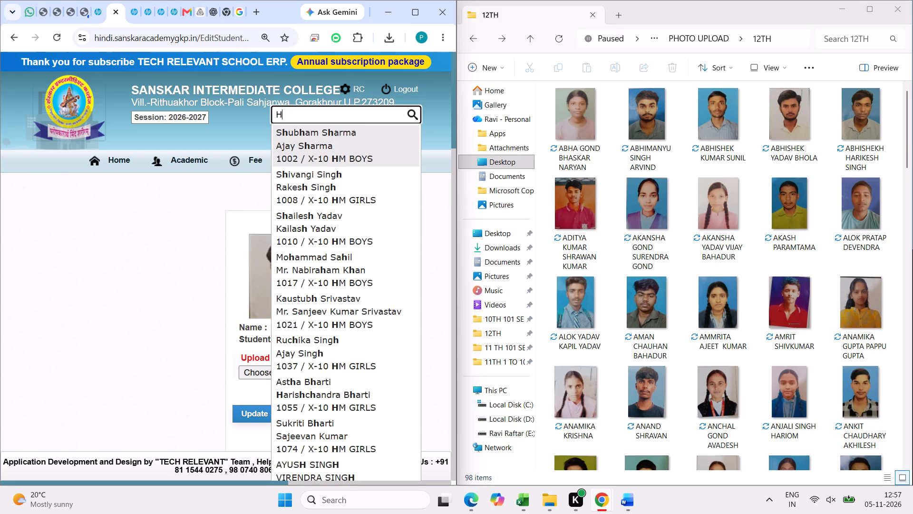
pyautogui.press('BackSpace')
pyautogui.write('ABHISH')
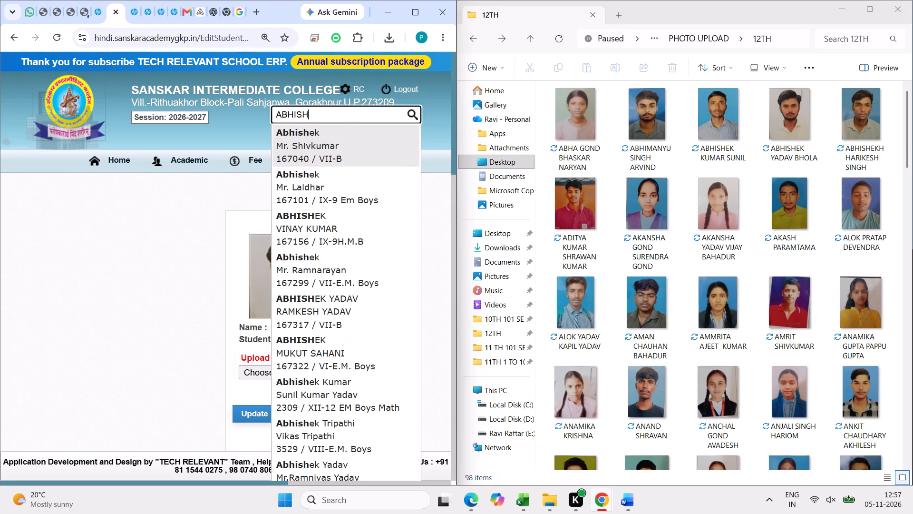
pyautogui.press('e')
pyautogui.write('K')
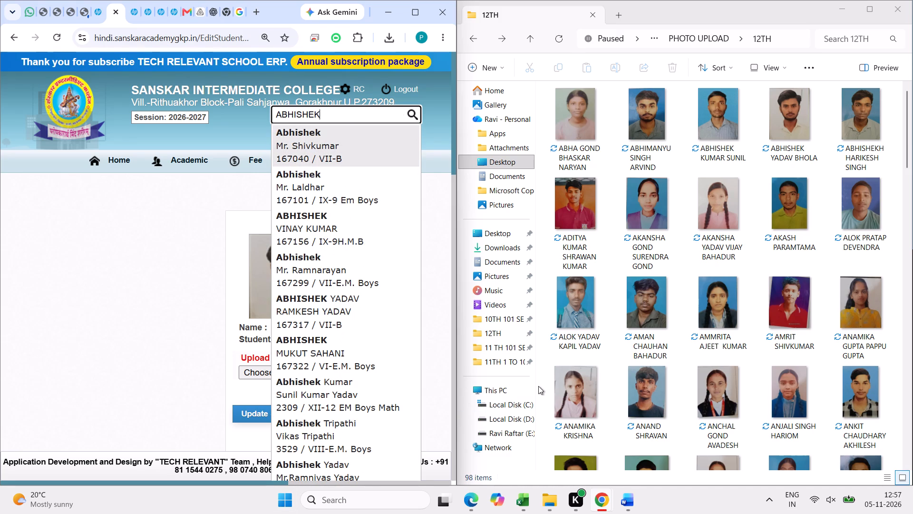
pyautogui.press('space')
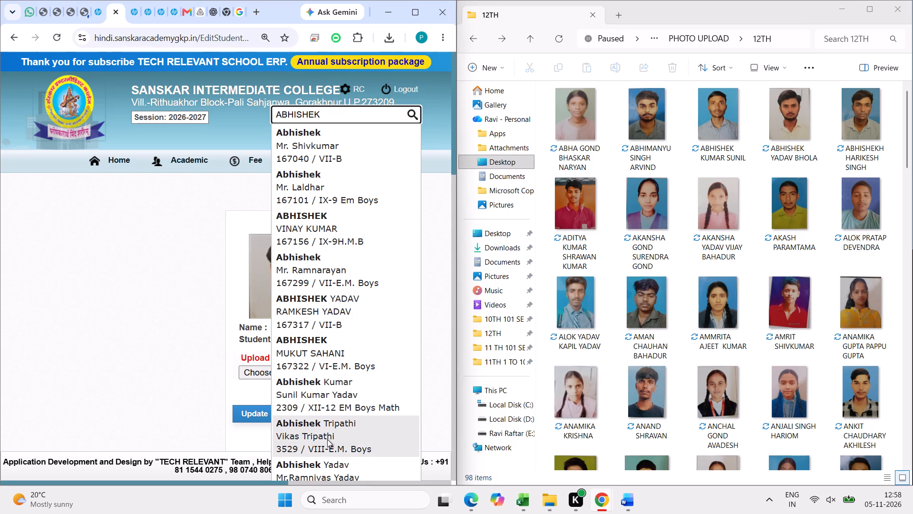
pyautogui.scroll(-4, 325, 448)
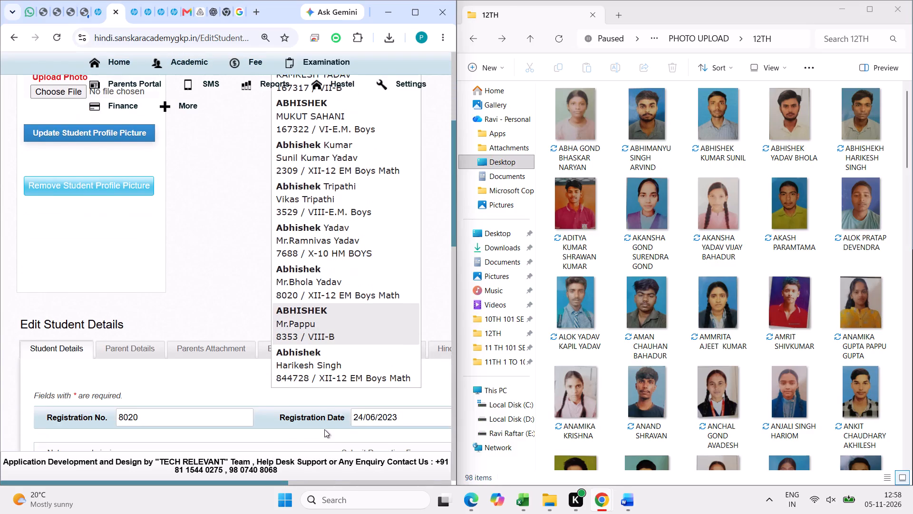
pyautogui.click(335, 375)
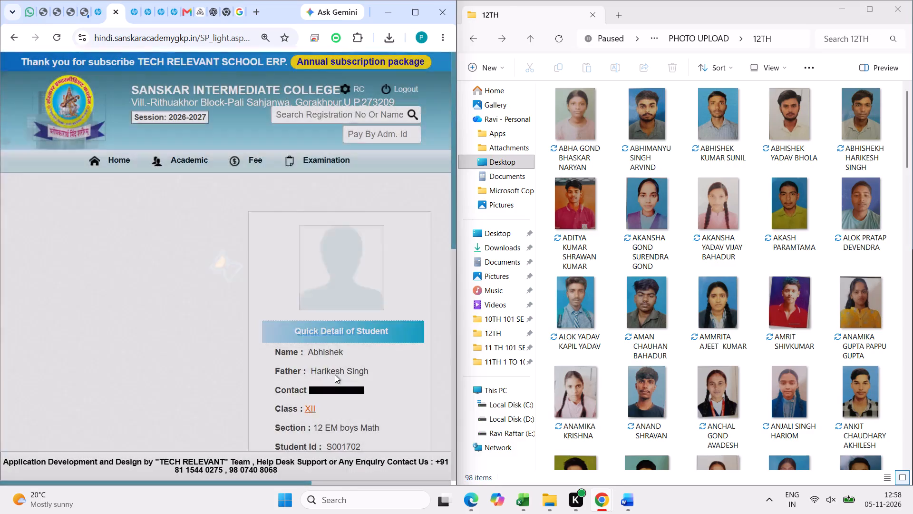
pyautogui.scroll(-4, 335, 375)
pyautogui.click(337, 422)
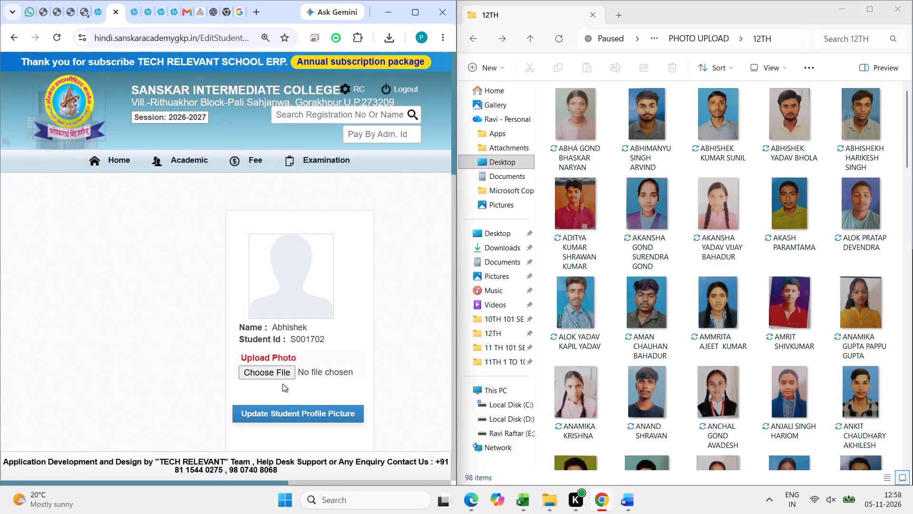
# Upload the ABHISHEKH photo matching this student's father's name from the 12TH folder and update the profile picture.
pyautogui.click(278, 375)
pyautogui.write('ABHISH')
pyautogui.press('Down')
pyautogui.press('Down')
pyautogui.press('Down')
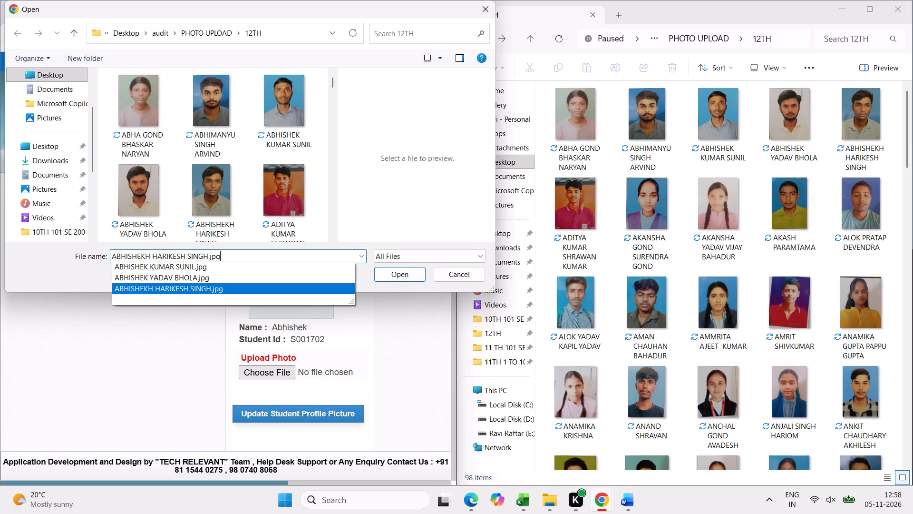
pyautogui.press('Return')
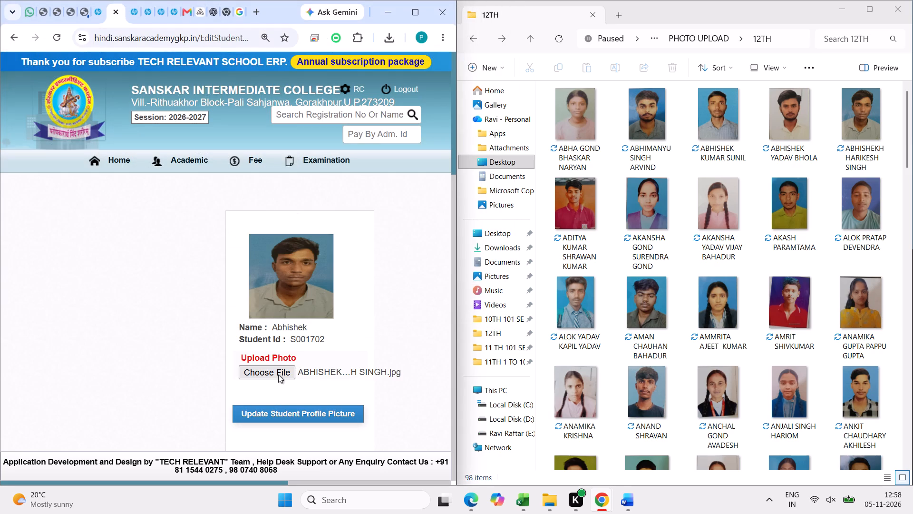
pyautogui.click(262, 419)
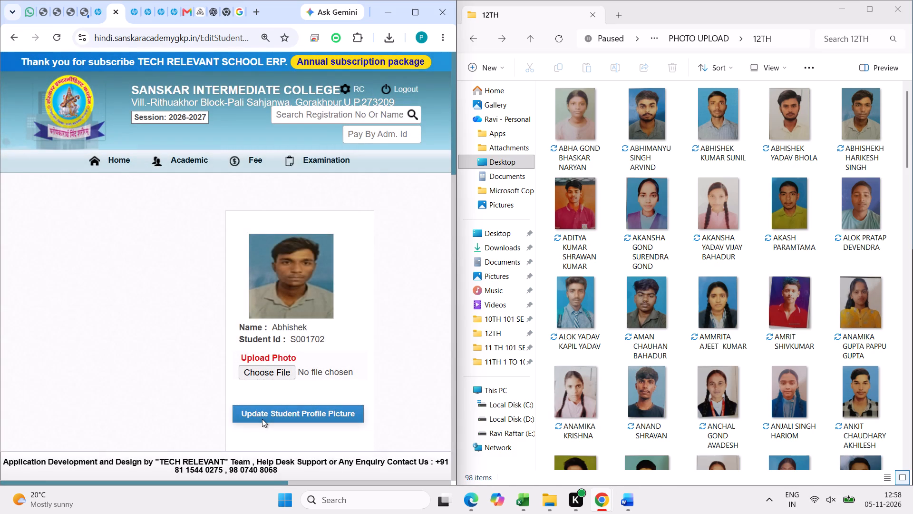
pyautogui.click(293, 116)
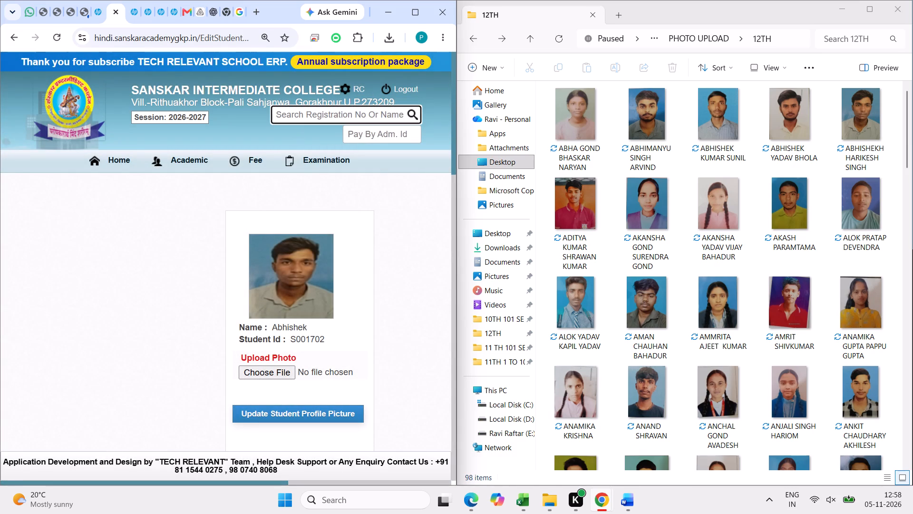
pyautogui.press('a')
pyautogui.press('BackSpace')
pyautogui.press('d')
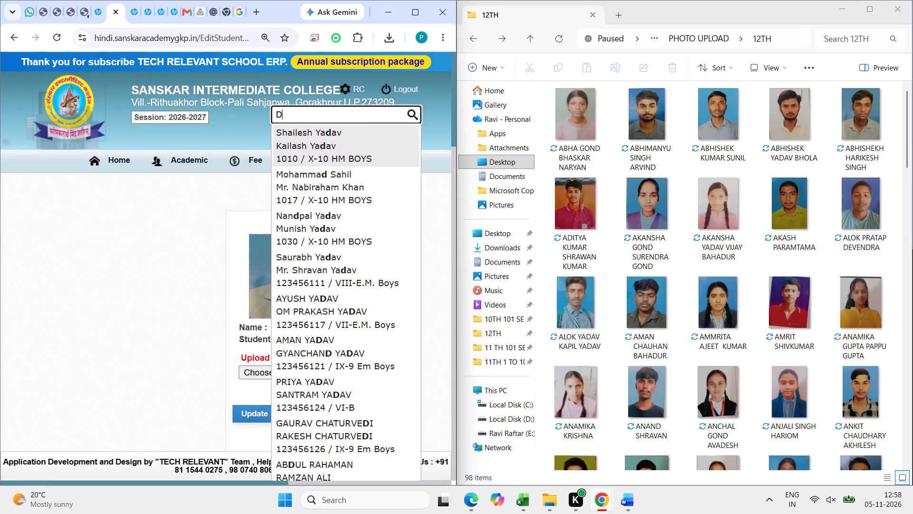
pyautogui.press('BackSpace')
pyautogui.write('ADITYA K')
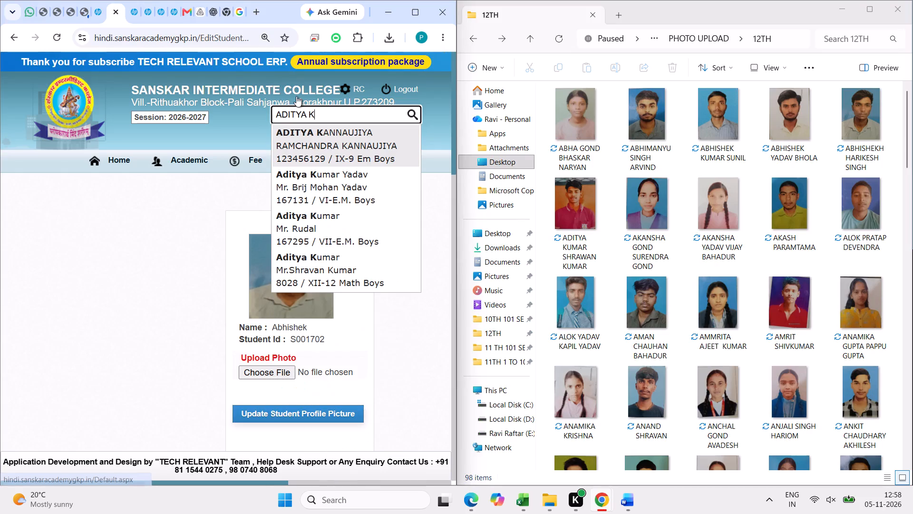
pyautogui.click(340, 263)
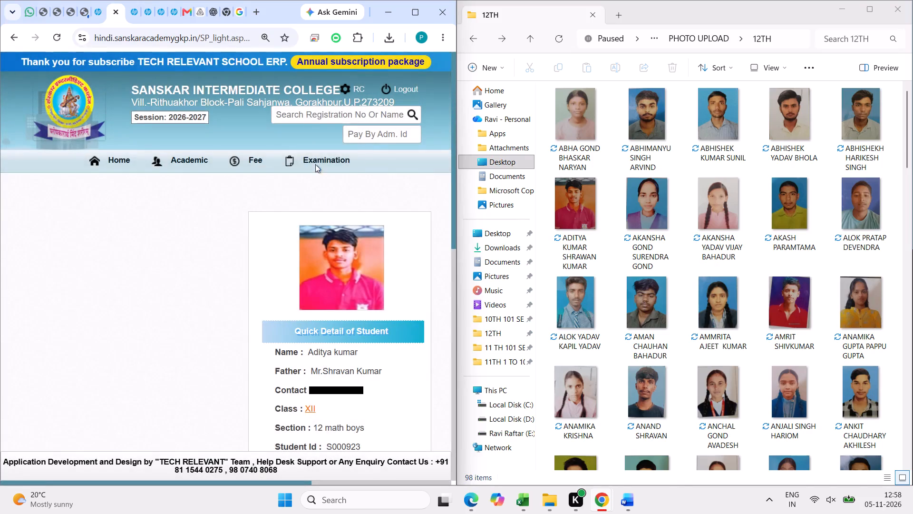
# Search for AKAN and open the last XII-12 EM Bio Girls match to check the profile picture.
pyautogui.click(303, 98)
pyautogui.click(303, 116)
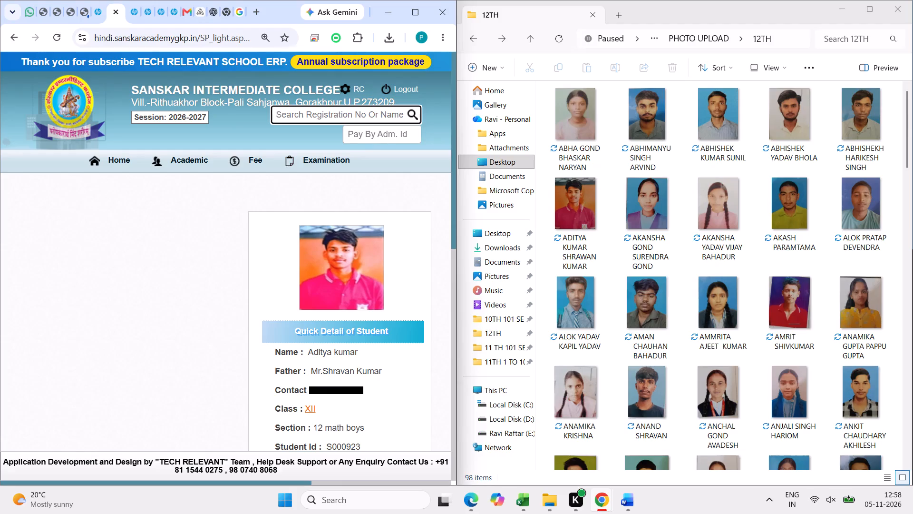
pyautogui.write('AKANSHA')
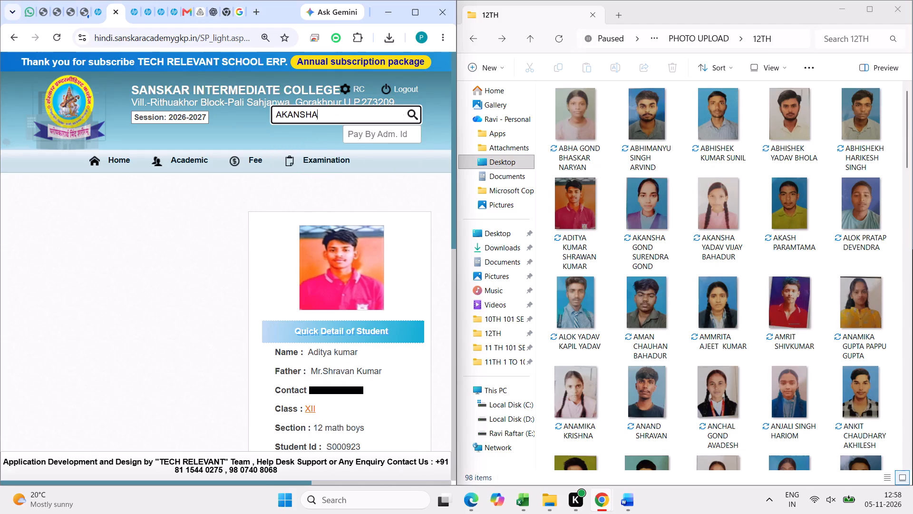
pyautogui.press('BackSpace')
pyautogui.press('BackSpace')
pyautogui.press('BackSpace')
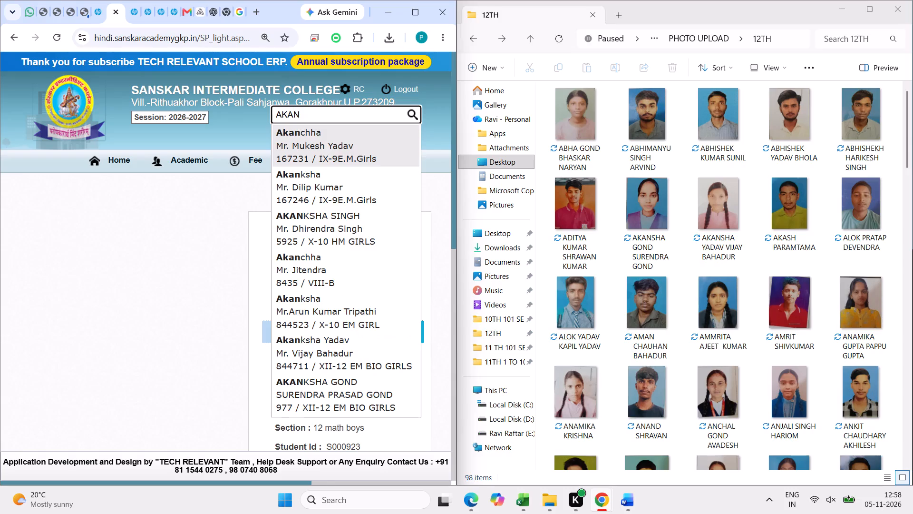
pyautogui.click(357, 405)
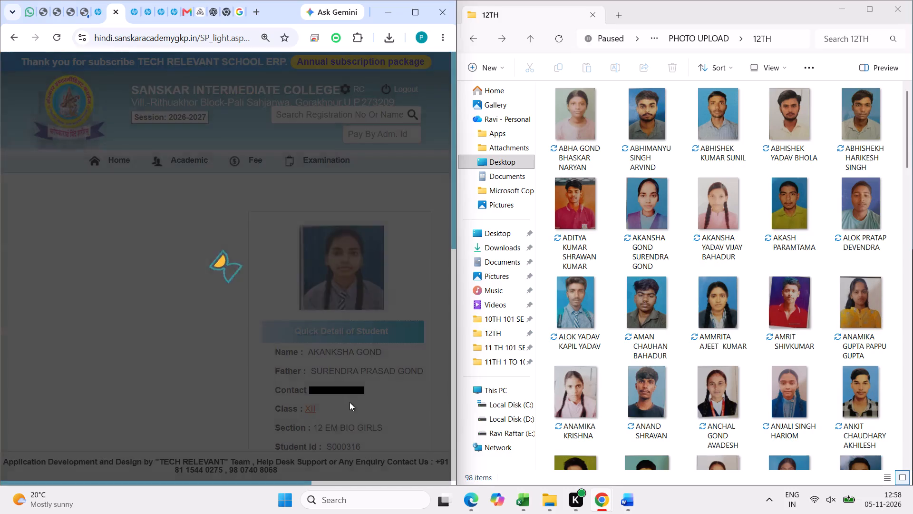
pyautogui.scroll(-1, 349, 402)
pyautogui.scroll(2, 349, 402)
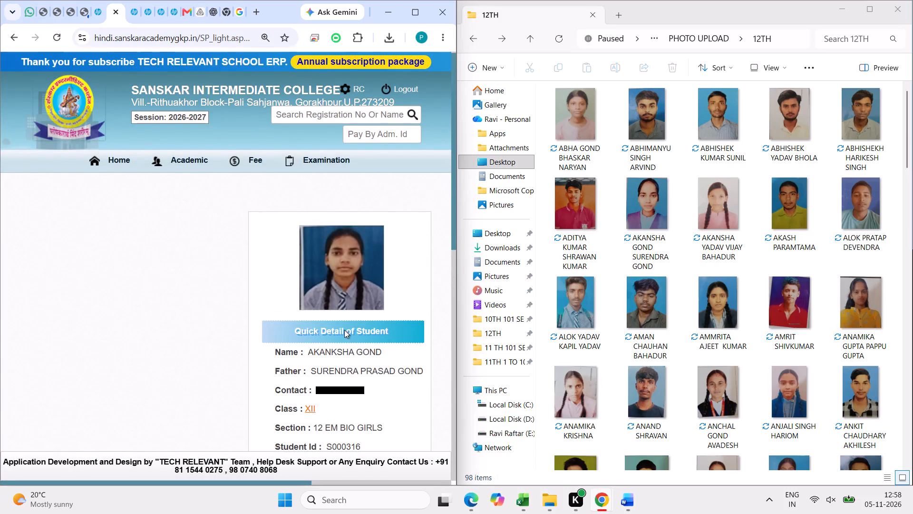
# Search for AKAN again to look over the XII-12 EM Bio Girls matches.
pyautogui.click(320, 118)
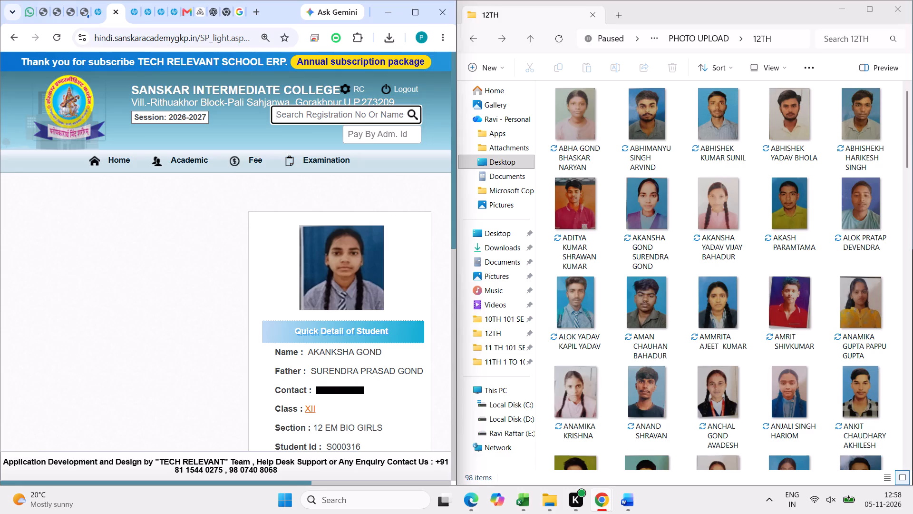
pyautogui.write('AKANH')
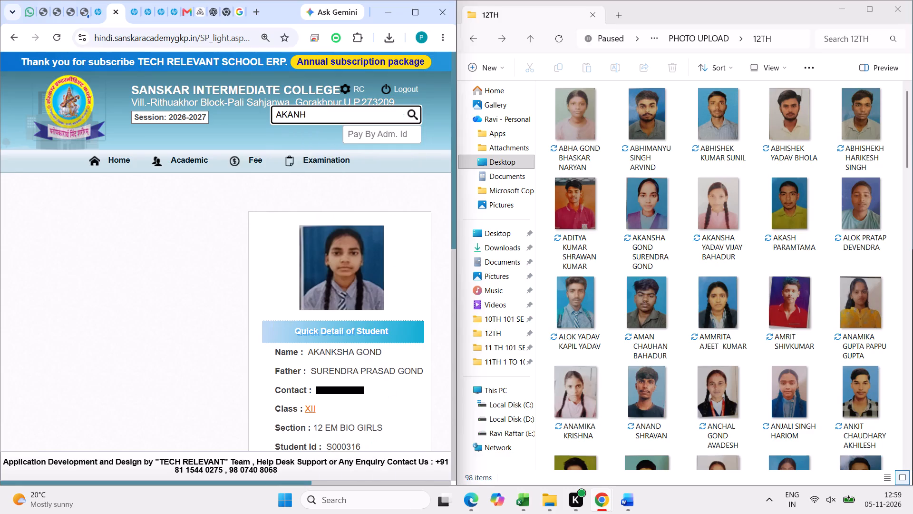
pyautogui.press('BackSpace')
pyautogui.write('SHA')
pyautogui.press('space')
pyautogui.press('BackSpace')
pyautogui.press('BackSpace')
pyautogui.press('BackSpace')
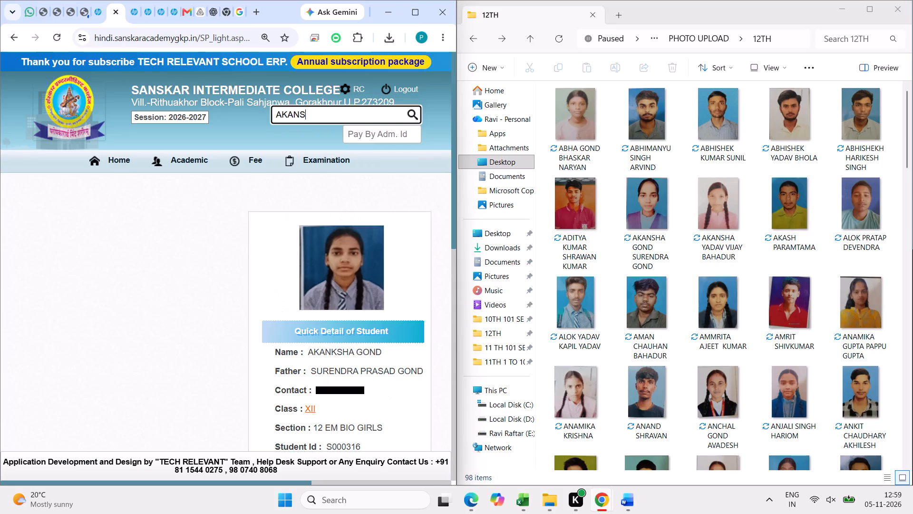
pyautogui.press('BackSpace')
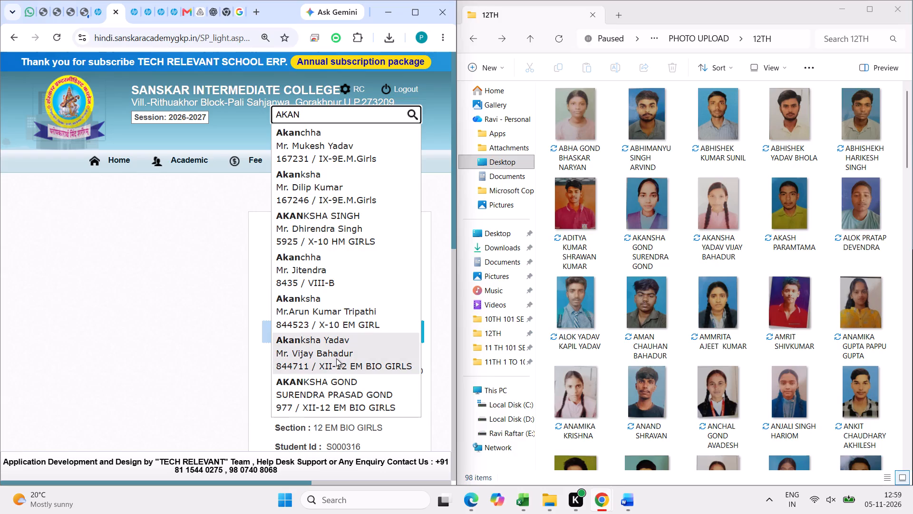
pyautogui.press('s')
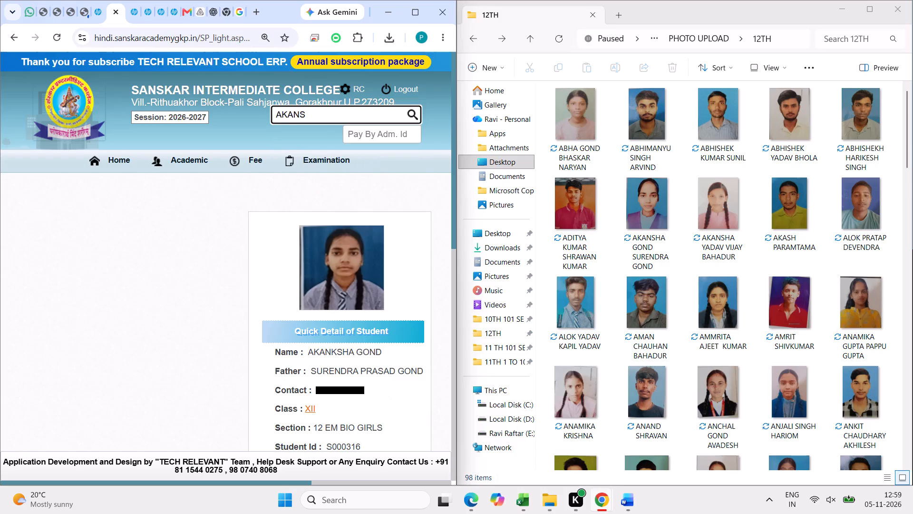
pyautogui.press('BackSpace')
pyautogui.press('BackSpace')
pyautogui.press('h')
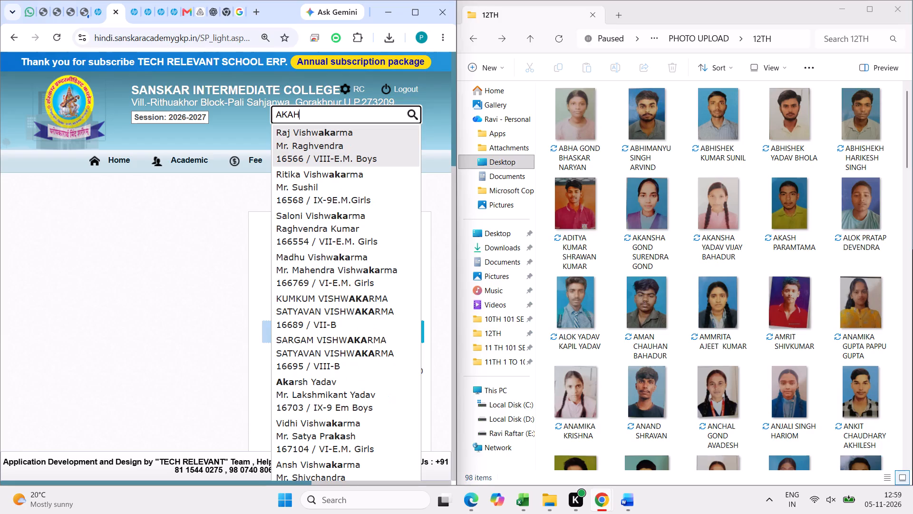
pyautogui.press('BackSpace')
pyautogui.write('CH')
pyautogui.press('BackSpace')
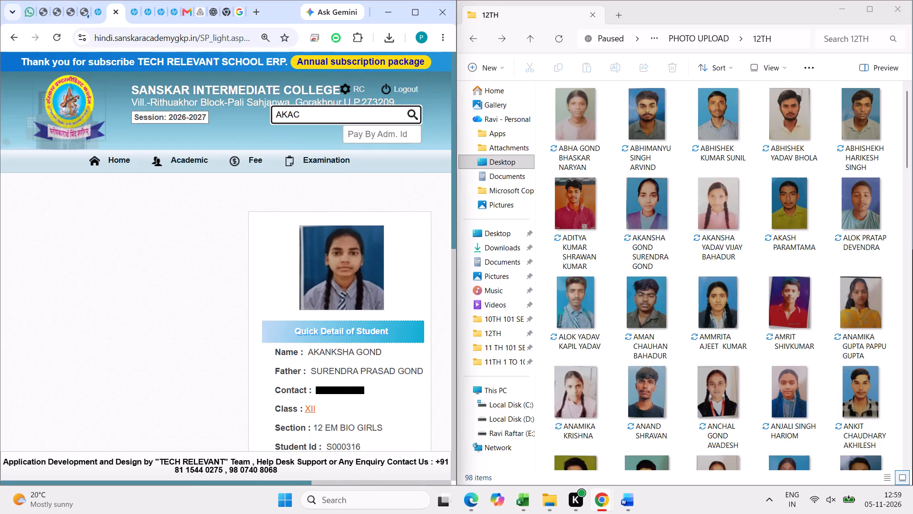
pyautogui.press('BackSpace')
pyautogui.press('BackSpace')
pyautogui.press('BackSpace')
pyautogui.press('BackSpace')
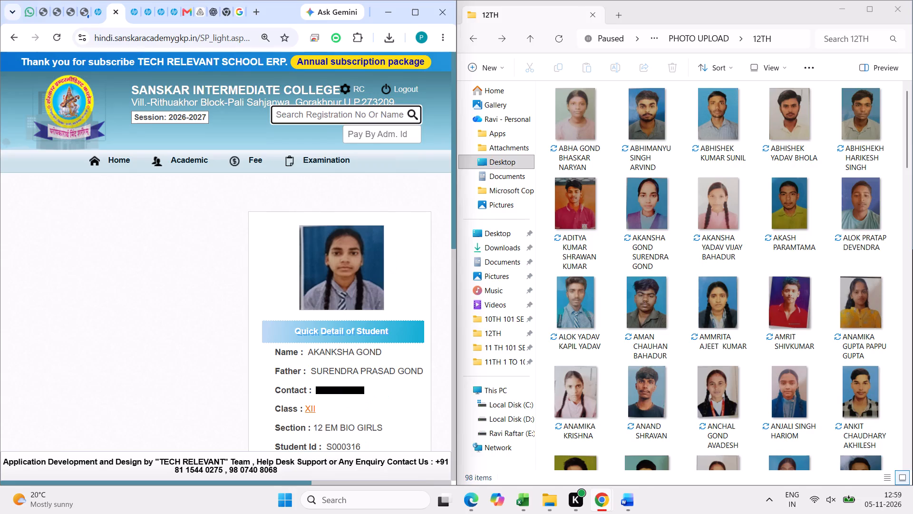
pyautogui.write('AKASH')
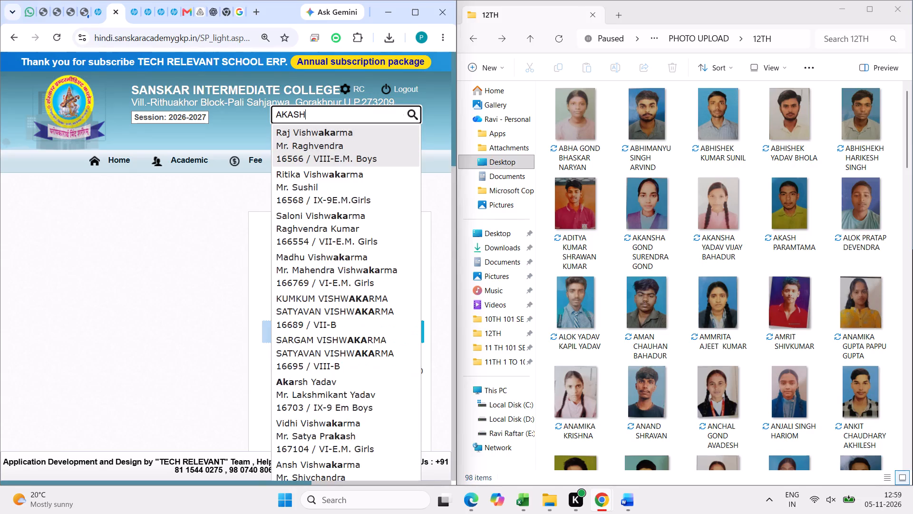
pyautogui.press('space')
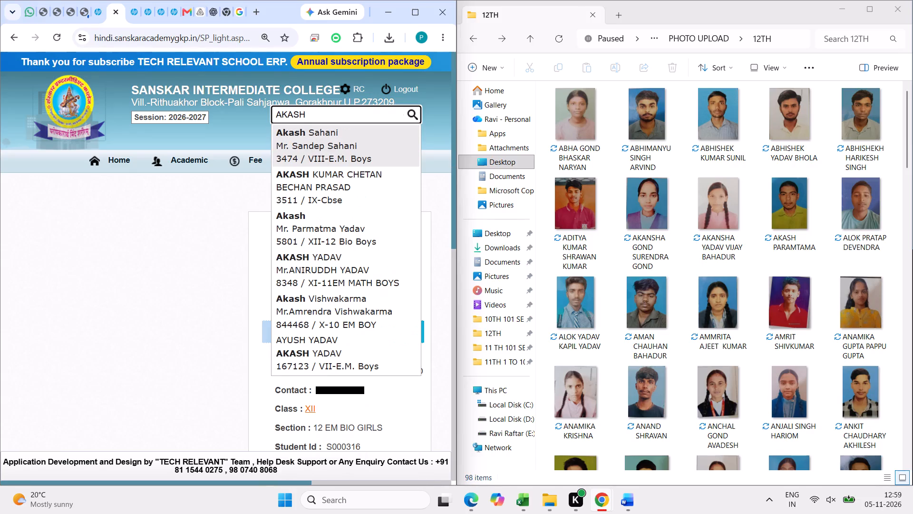
pyautogui.click(323, 237)
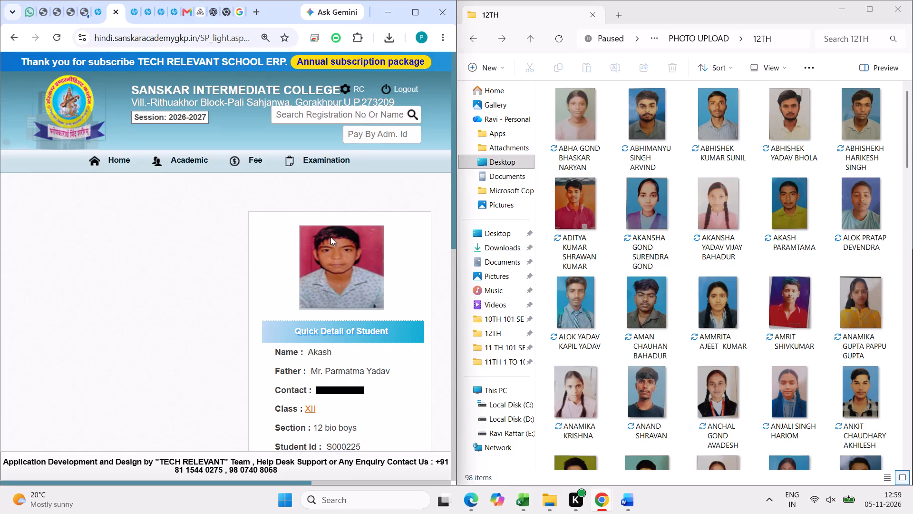
pyautogui.click(336, 114)
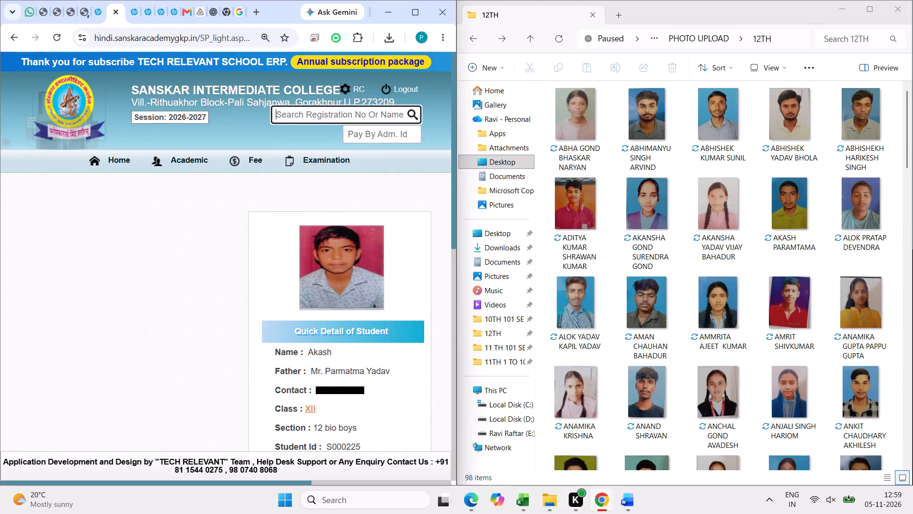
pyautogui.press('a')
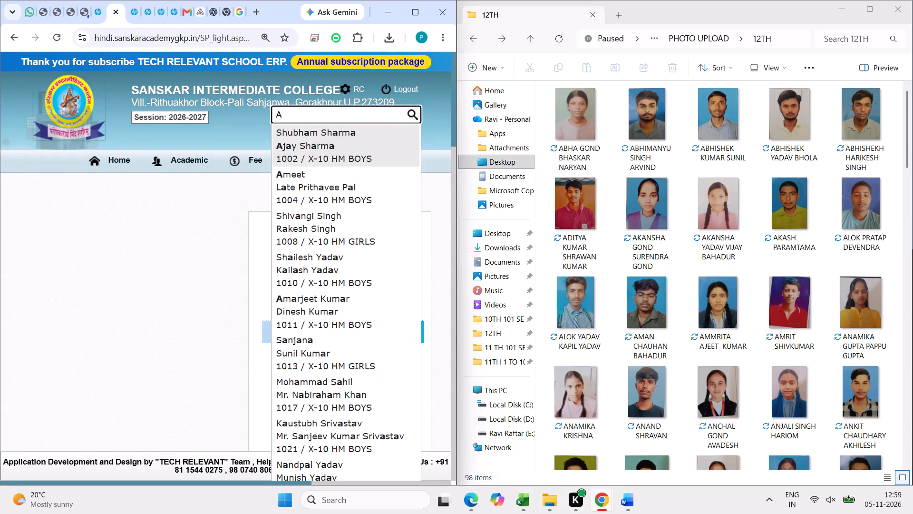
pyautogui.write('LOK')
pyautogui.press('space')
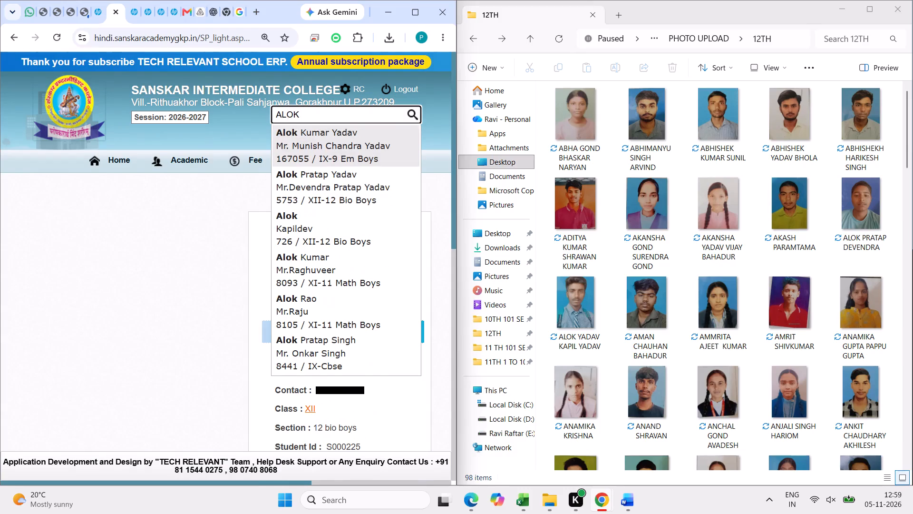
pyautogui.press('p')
pyautogui.click(325, 138)
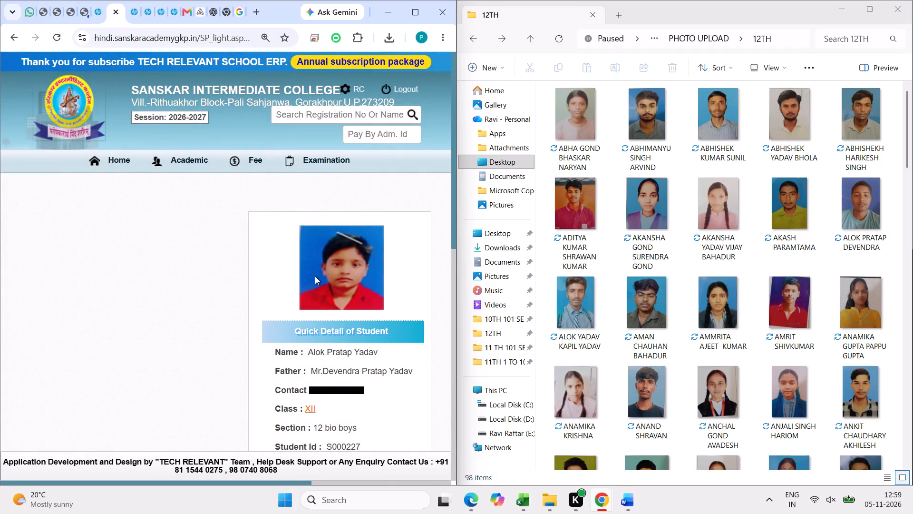
pyautogui.scroll(1, 329, 303)
pyautogui.scroll(-3, 329, 308)
pyautogui.scroll(1, 329, 311)
pyautogui.scroll(-2, 330, 330)
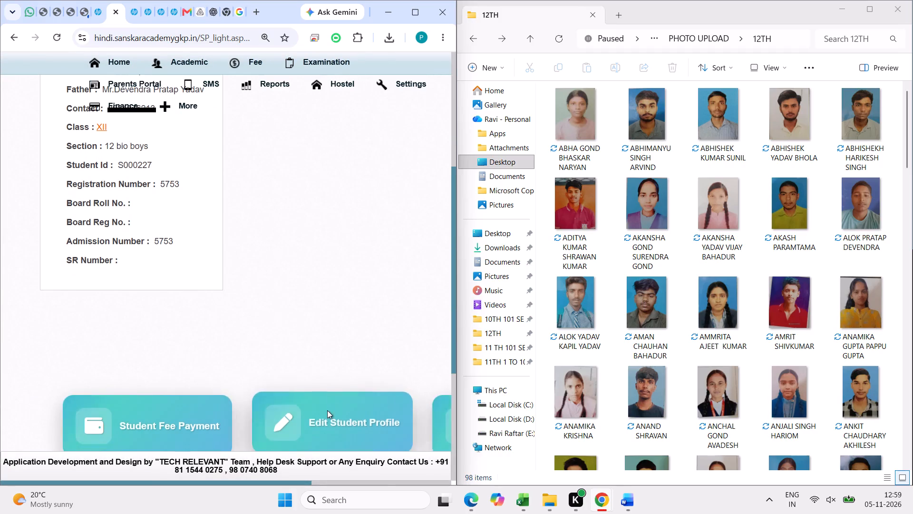
pyautogui.click(327, 418)
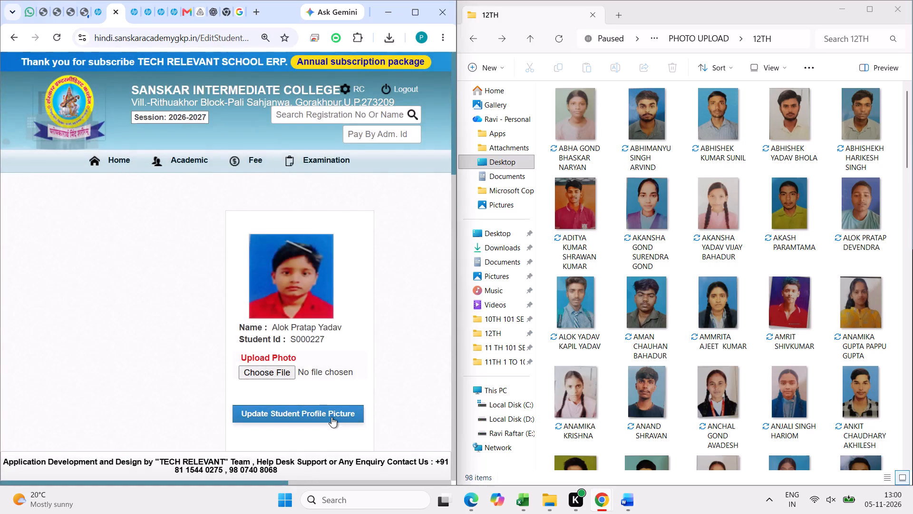
# Remove this student's existing profile picture.
pyautogui.scroll(-4, 328, 399)
pyautogui.click(126, 174)
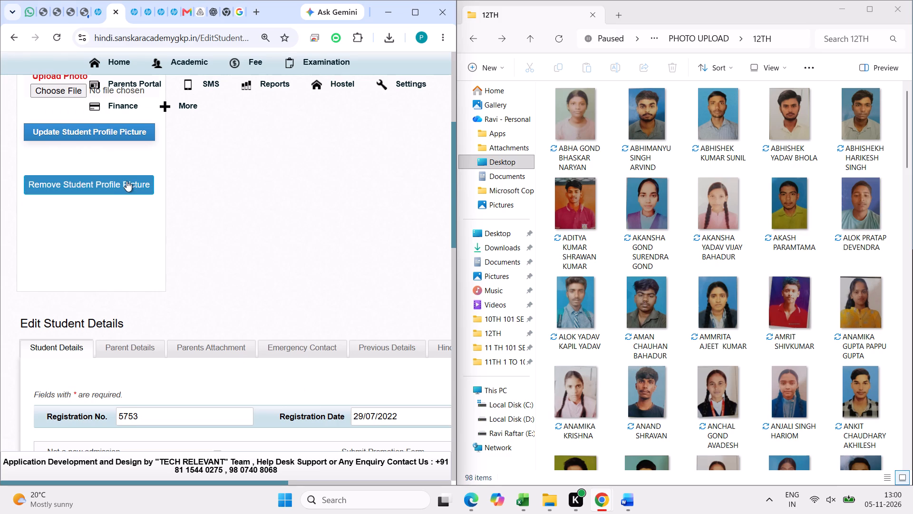
pyautogui.click(126, 182)
pyautogui.scroll(2, 155, 182)
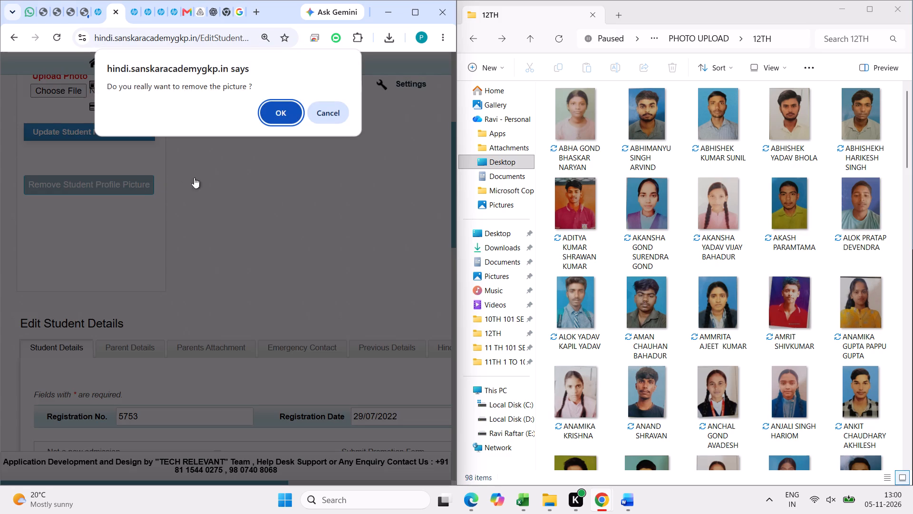
pyautogui.click(282, 109)
pyautogui.scroll(2, 407, 324)
pyautogui.scroll(-1, 473, 382)
pyautogui.scroll(1, 473, 383)
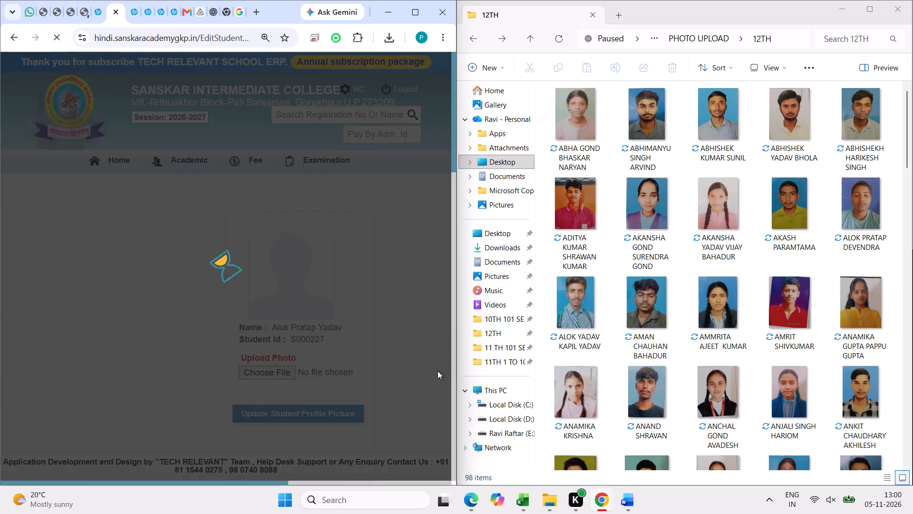
# Upload the ALOK photo whose file name matches this student's father from the 12TH folder and update the profile picture.
pyautogui.click(258, 370)
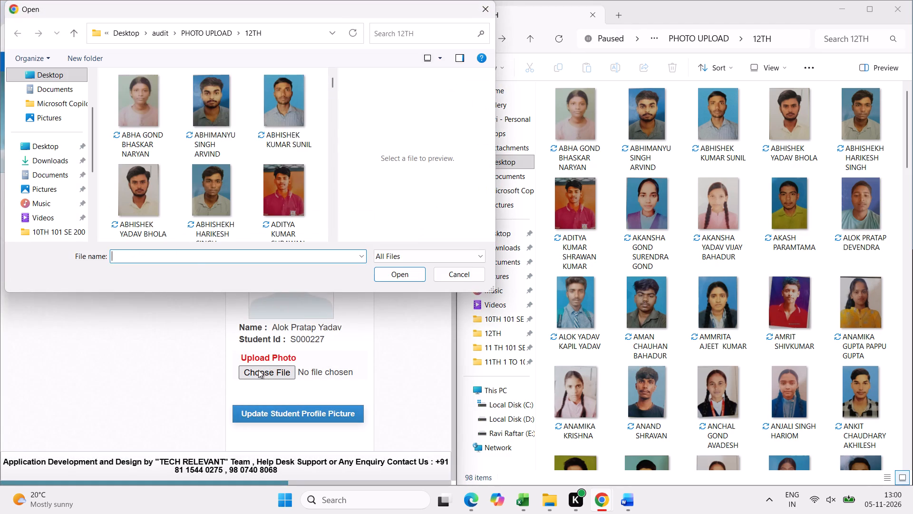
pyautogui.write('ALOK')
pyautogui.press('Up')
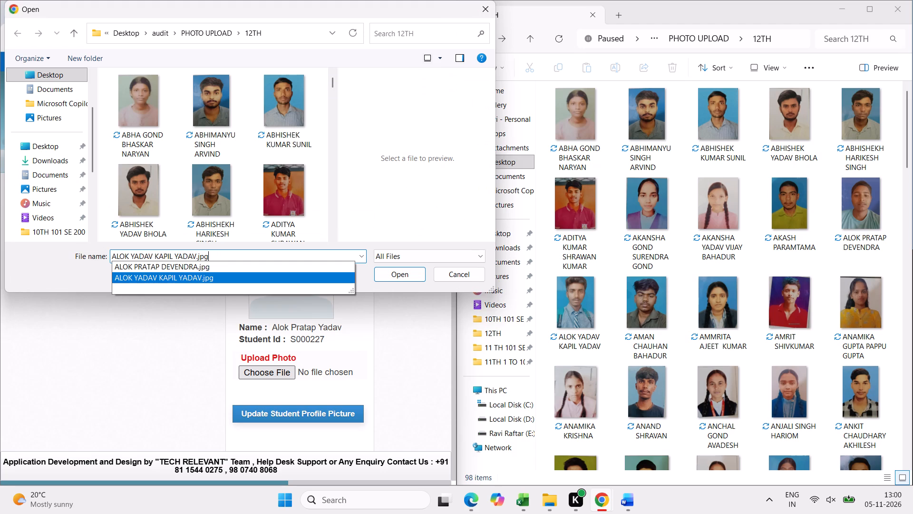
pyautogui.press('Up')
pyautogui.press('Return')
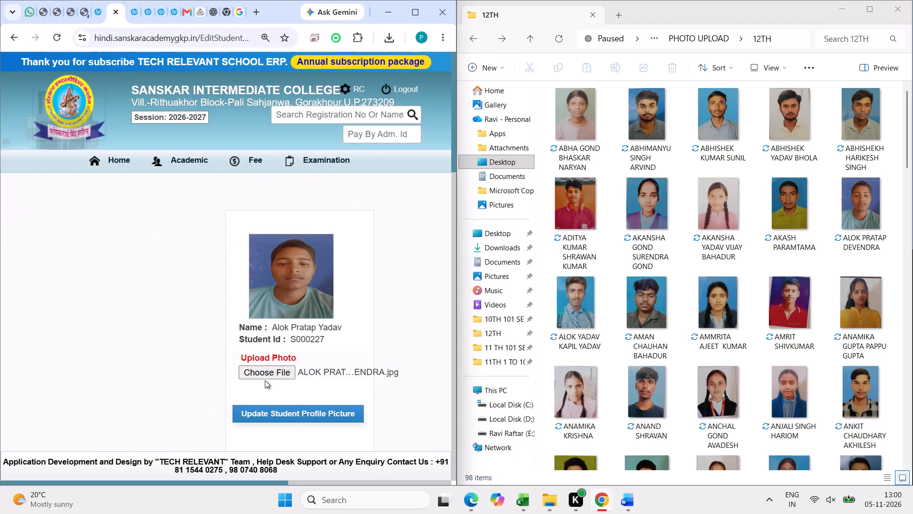
pyautogui.click(260, 418)
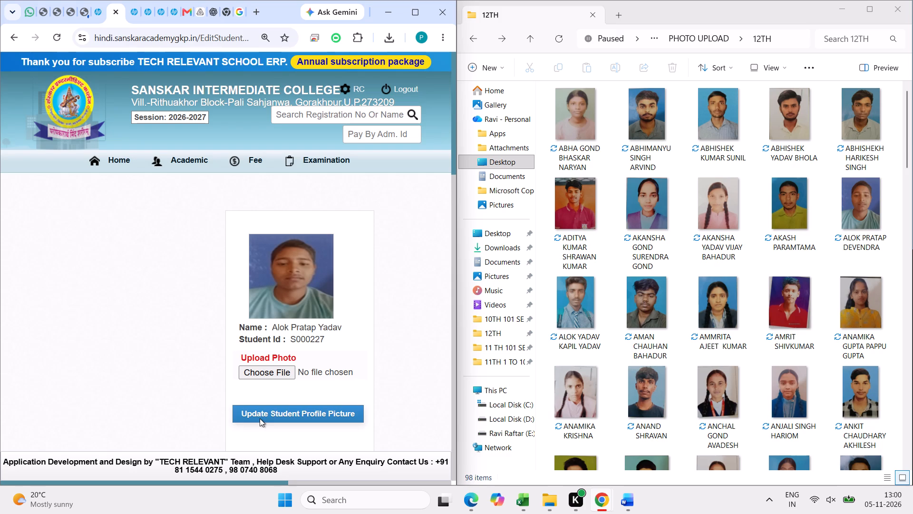
pyautogui.click(289, 112)
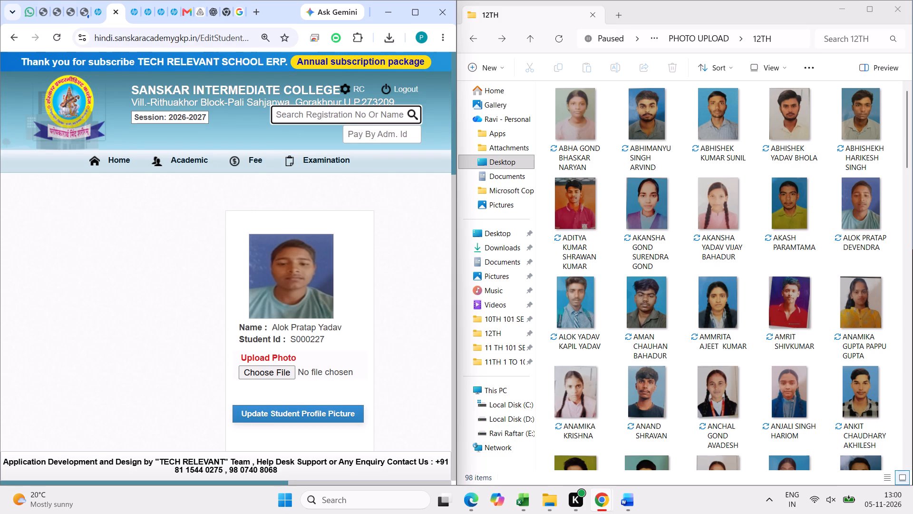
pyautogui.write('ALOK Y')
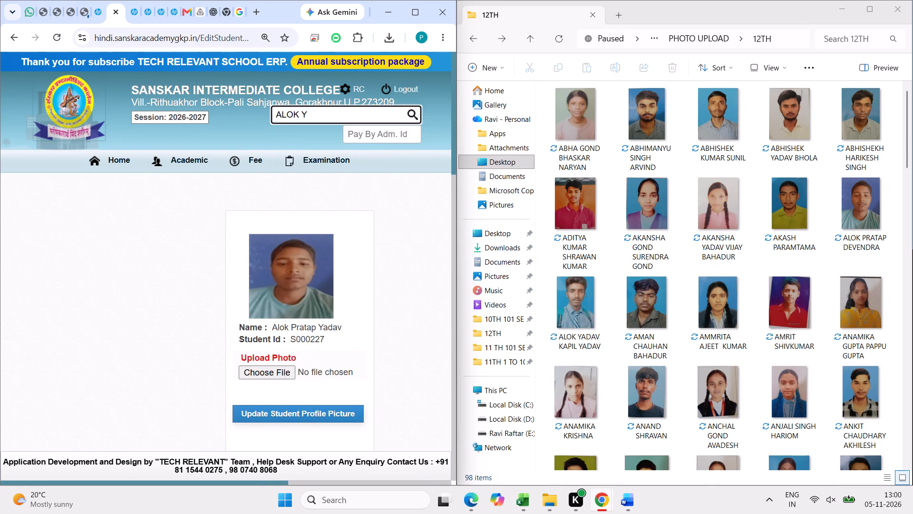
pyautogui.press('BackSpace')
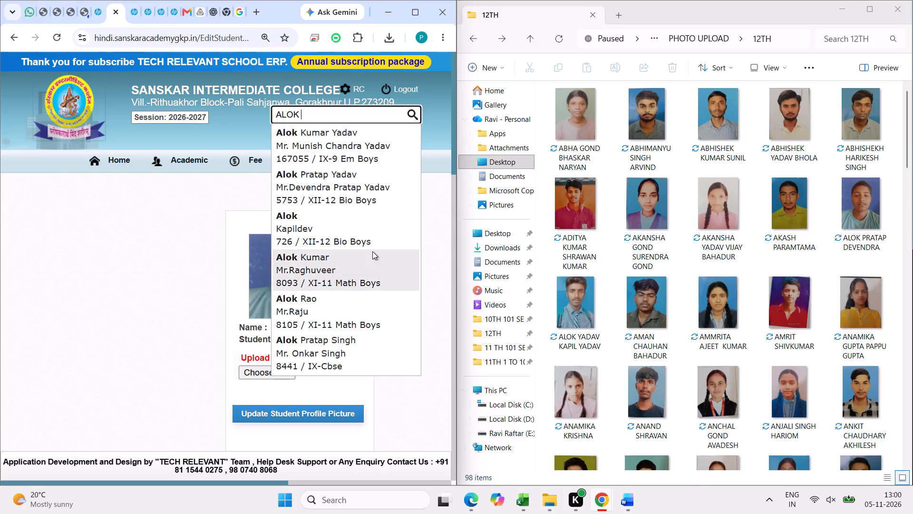
pyautogui.click(372, 234)
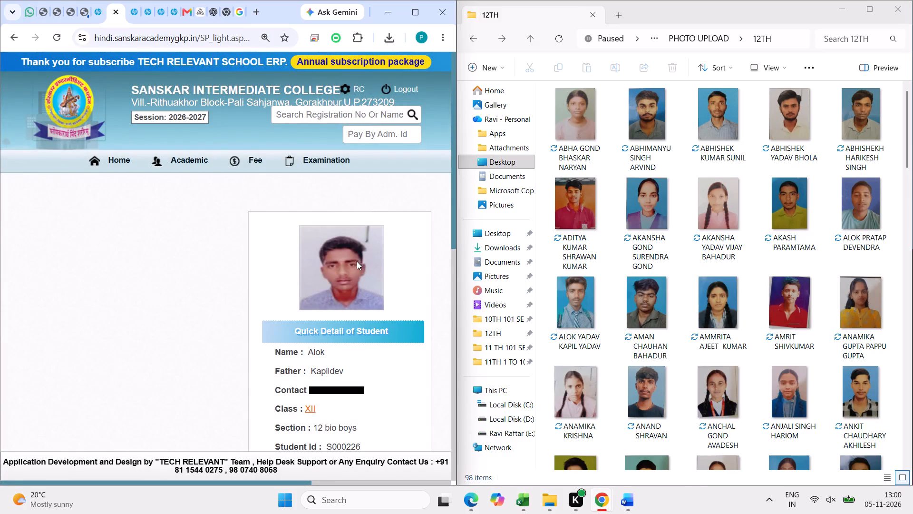
pyautogui.click(351, 113)
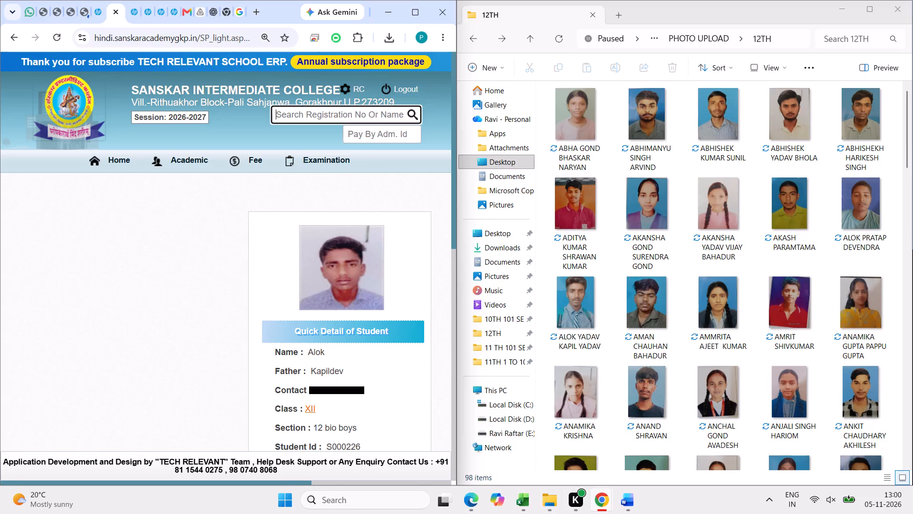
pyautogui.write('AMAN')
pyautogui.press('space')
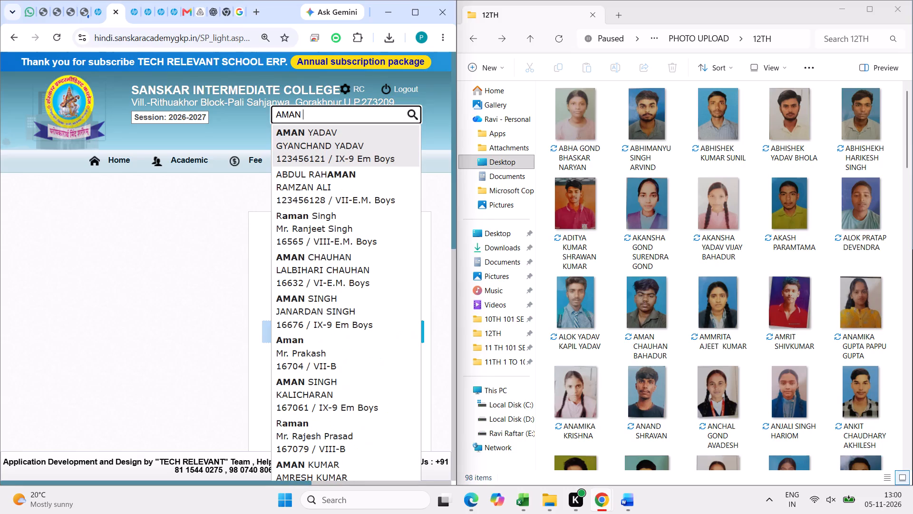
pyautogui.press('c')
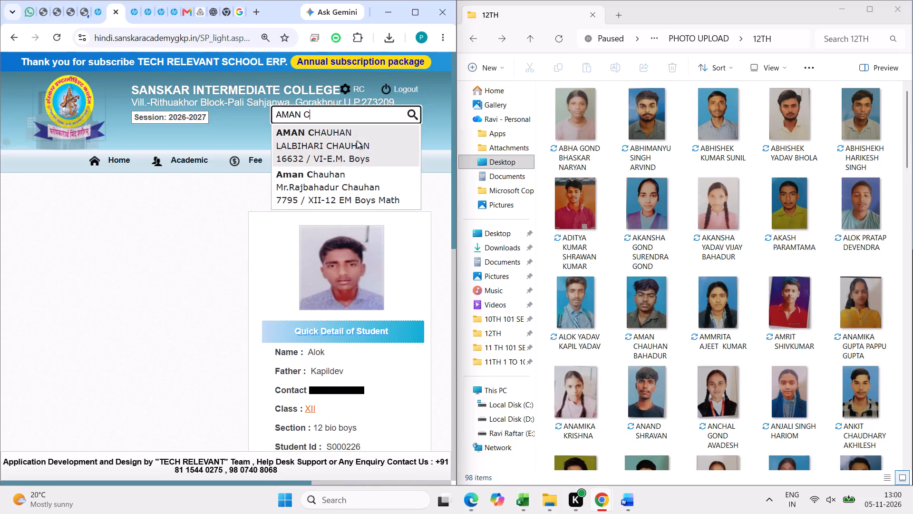
pyautogui.click(359, 178)
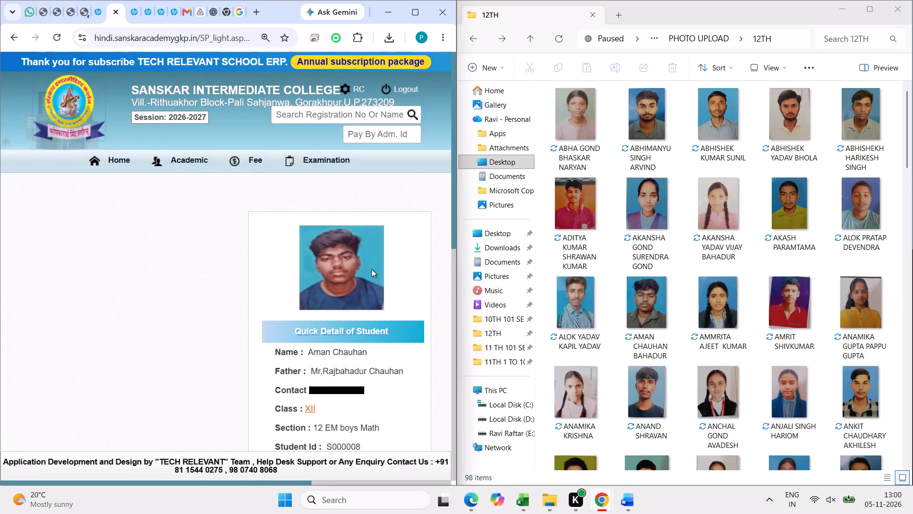
pyautogui.scroll(2, 371, 269)
pyautogui.scroll(-1, 371, 270)
pyautogui.scroll(1, 370, 274)
pyautogui.scroll(-3, 369, 275)
pyautogui.scroll(-1, 367, 318)
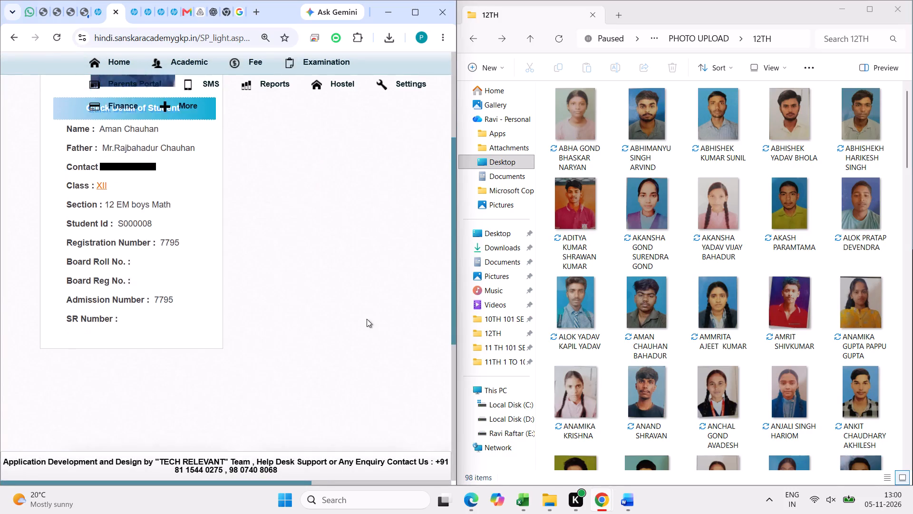
pyautogui.scroll(-2, 367, 319)
pyautogui.click(365, 308)
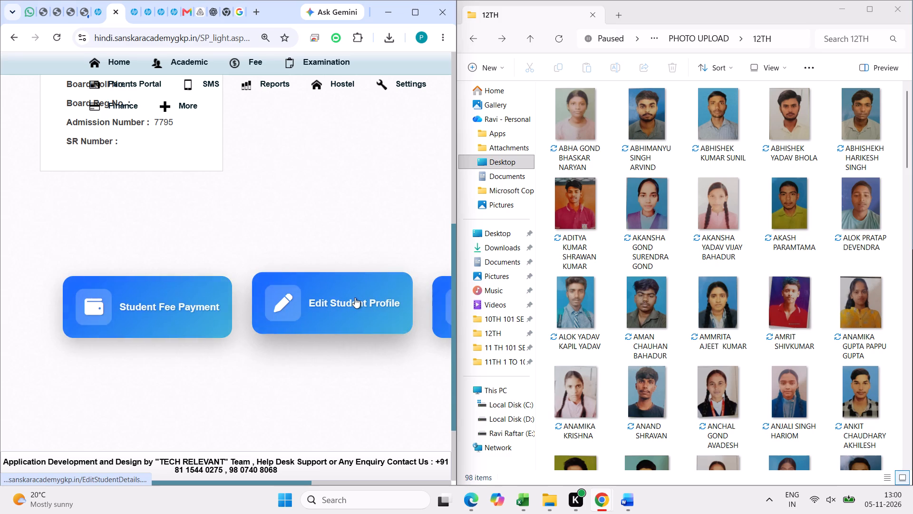
pyautogui.click(355, 297)
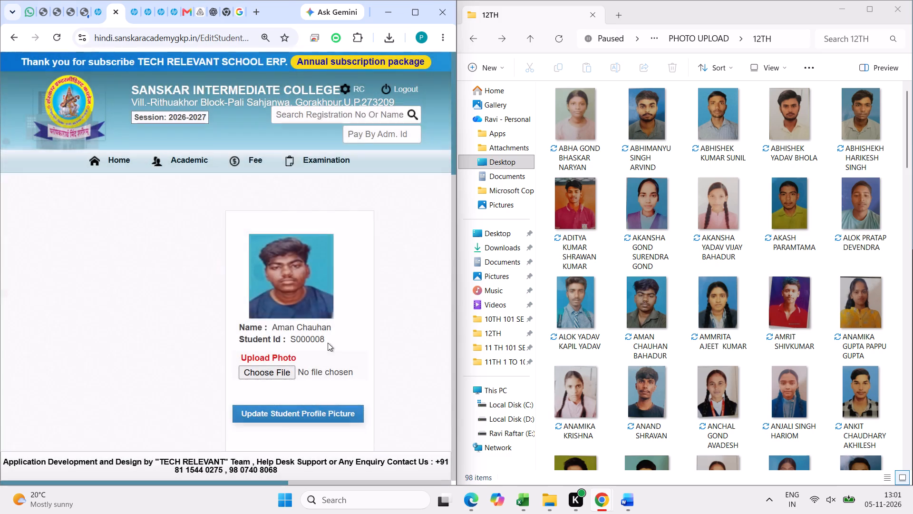
# Remove this student's existing profile picture.
pyautogui.scroll(-4, 282, 427)
pyautogui.click(113, 191)
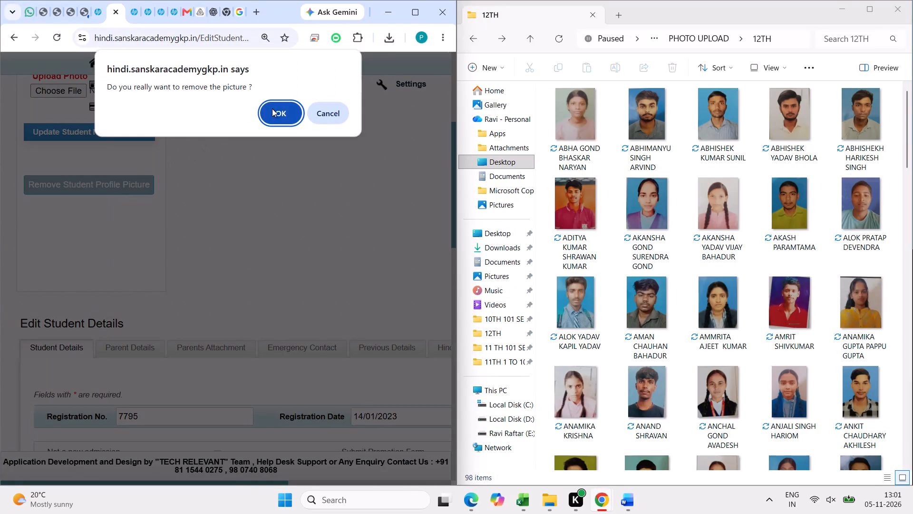
pyautogui.click(284, 110)
# Upload the AMAN photo from the 12TH folder and update the student's profile picture.
pyautogui.scroll(-1, 300, 328)
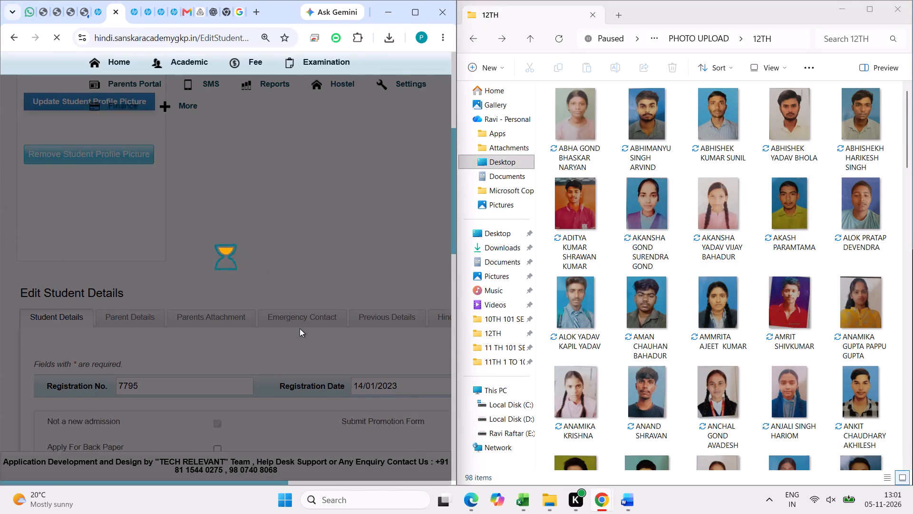
pyautogui.scroll(1, 300, 328)
pyautogui.click(264, 367)
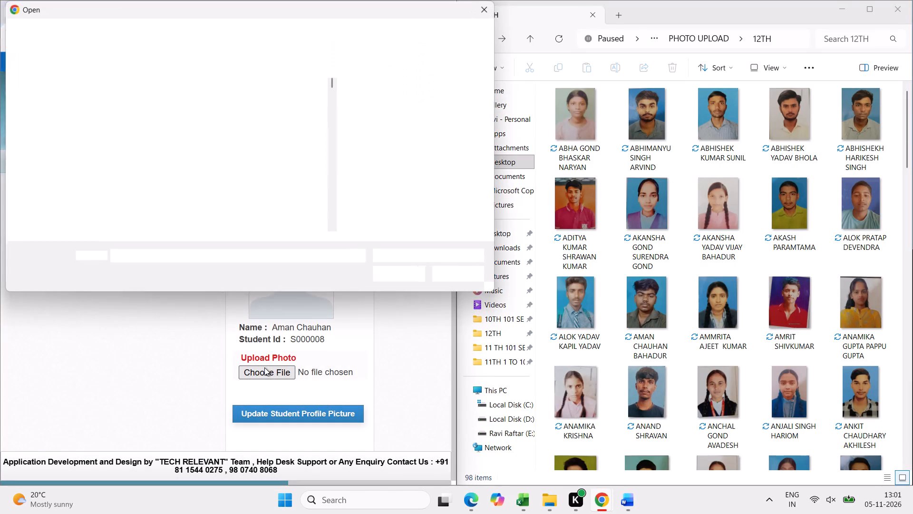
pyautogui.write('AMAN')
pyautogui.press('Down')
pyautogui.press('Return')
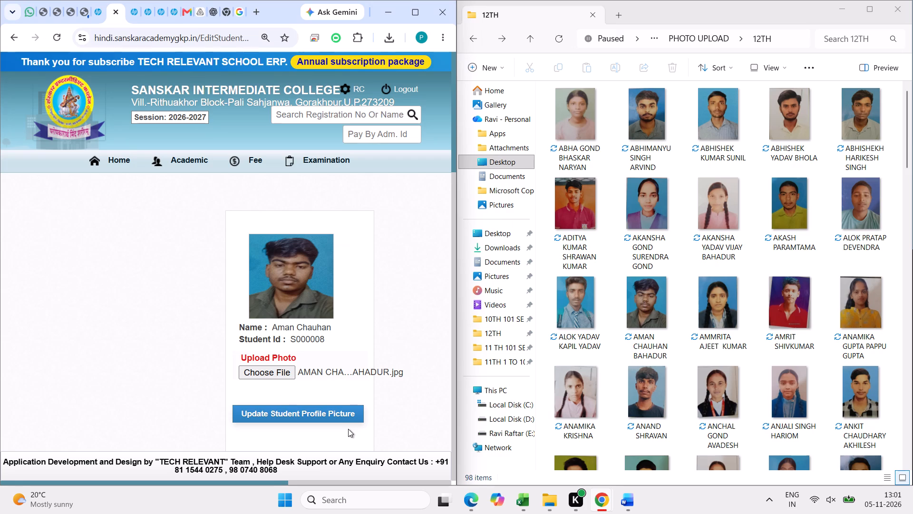
pyautogui.click(338, 414)
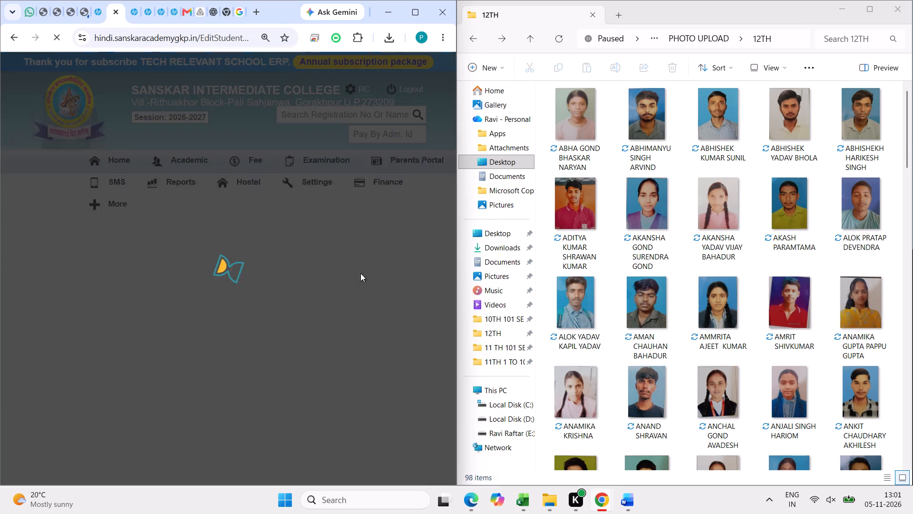
# Search for AMRITA and open the edit page of the XII-12 Bio Girls match.
pyautogui.click(328, 103)
pyautogui.click(328, 110)
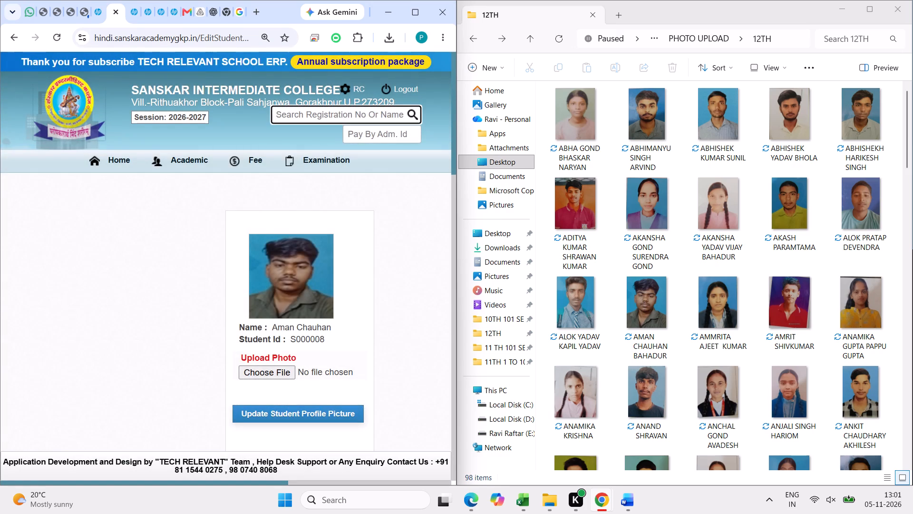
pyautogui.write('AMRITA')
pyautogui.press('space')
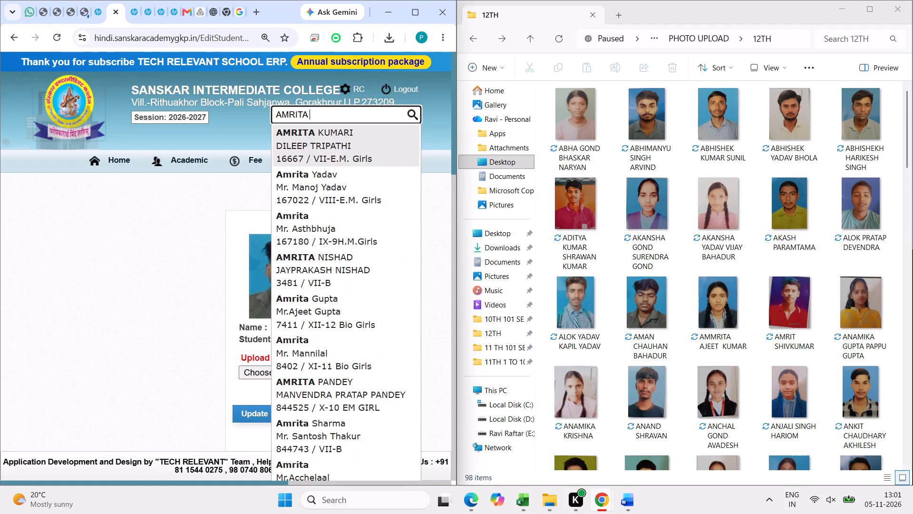
pyautogui.scroll(-3, 359, 65)
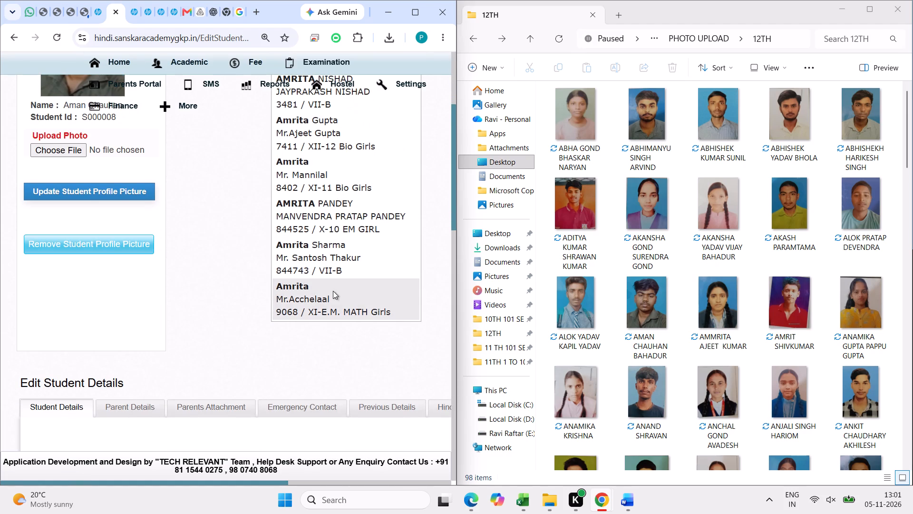
pyautogui.scroll(1, 333, 291)
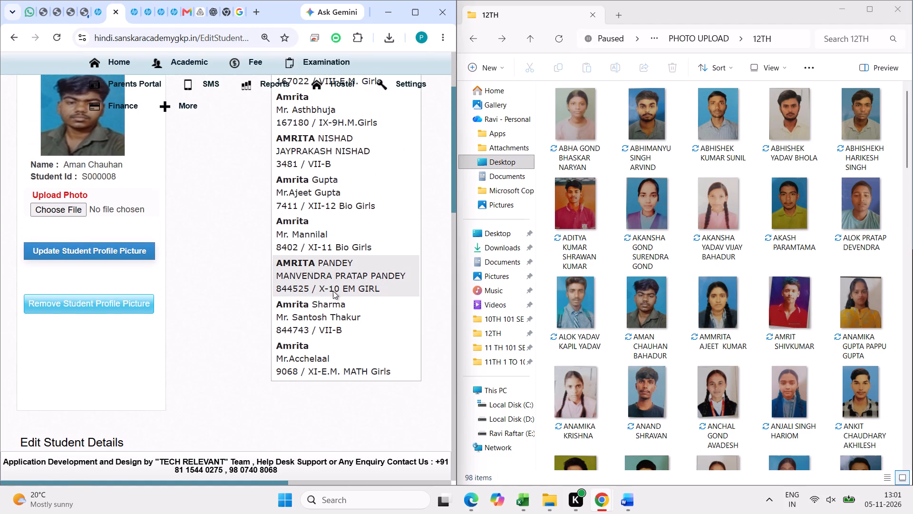
pyautogui.click(331, 191)
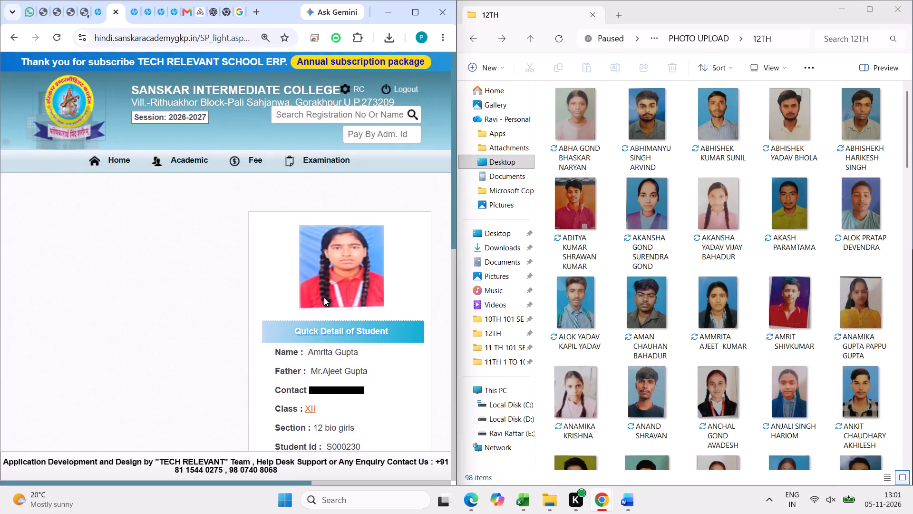
pyautogui.scroll(-1, 324, 297)
pyautogui.scroll(1, 324, 297)
pyautogui.scroll(-1, 324, 297)
pyautogui.scroll(1, 324, 297)
pyautogui.scroll(-2, 324, 297)
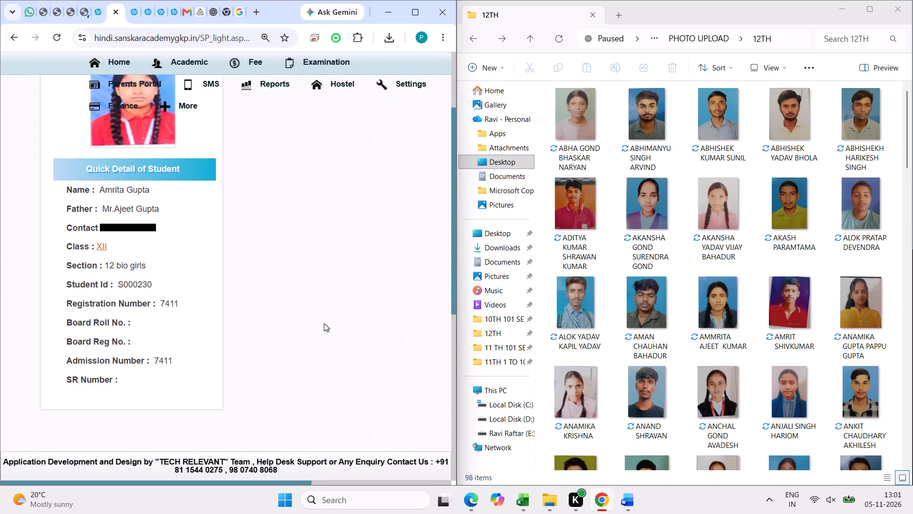
pyautogui.scroll(-1, 326, 339)
pyautogui.scroll(1, 326, 340)
pyautogui.scroll(-3, 326, 340)
pyautogui.click(323, 359)
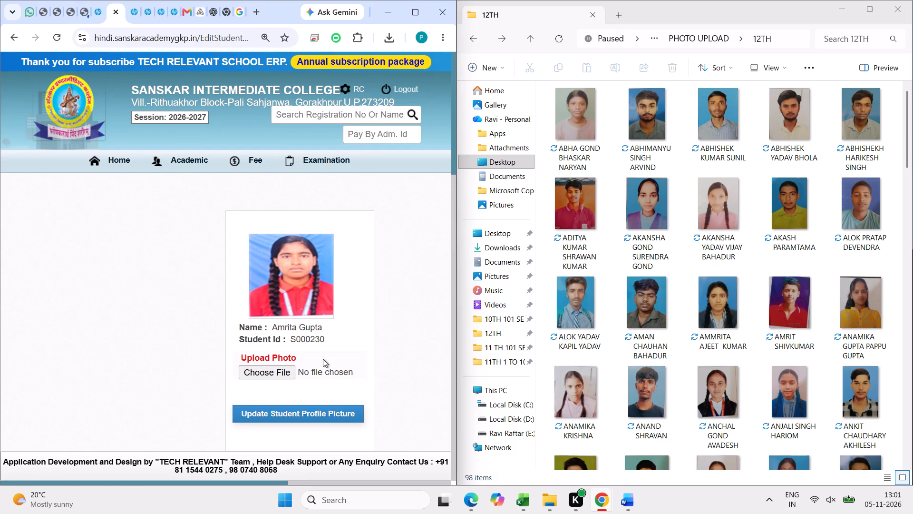
# Remove this student's existing profile picture.
pyautogui.scroll(-2, 323, 359)
pyautogui.click(113, 316)
pyautogui.click(122, 311)
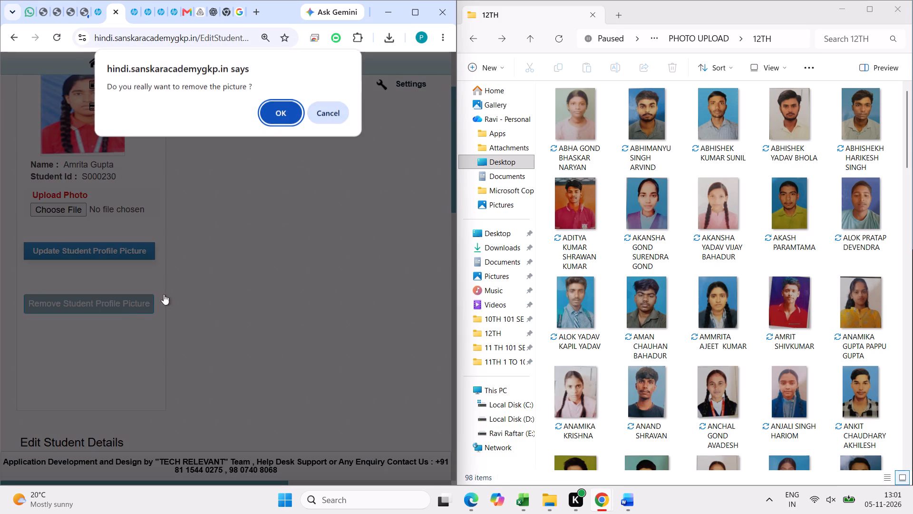
pyautogui.click(295, 111)
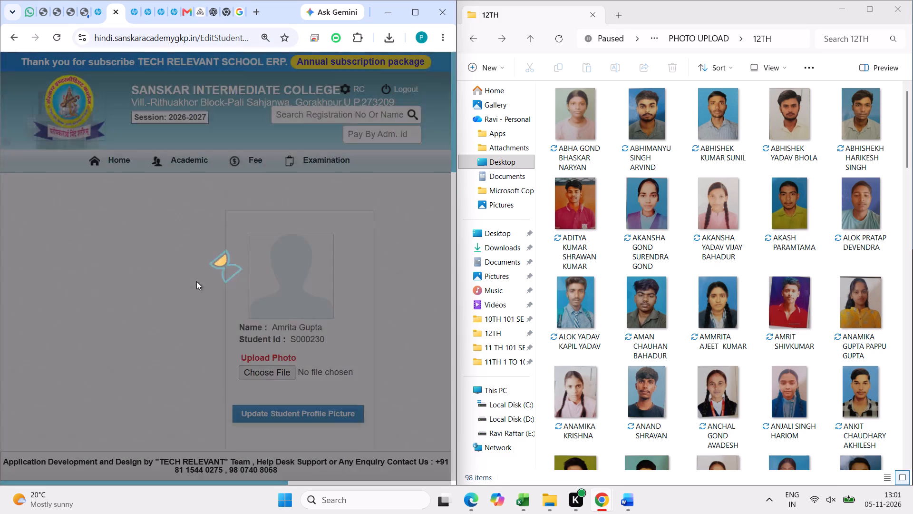
# Upload the AMMRITA photo from the 12TH folder and update the student's profile picture.
pyautogui.click(242, 373)
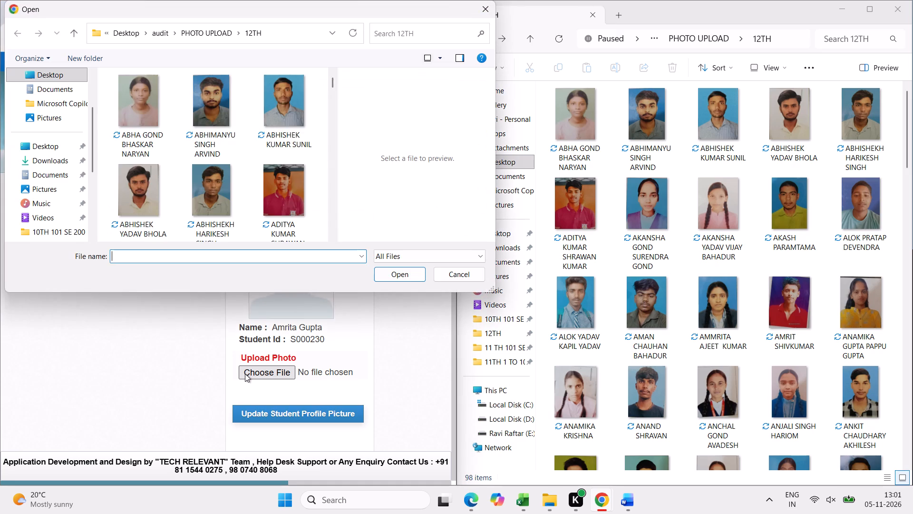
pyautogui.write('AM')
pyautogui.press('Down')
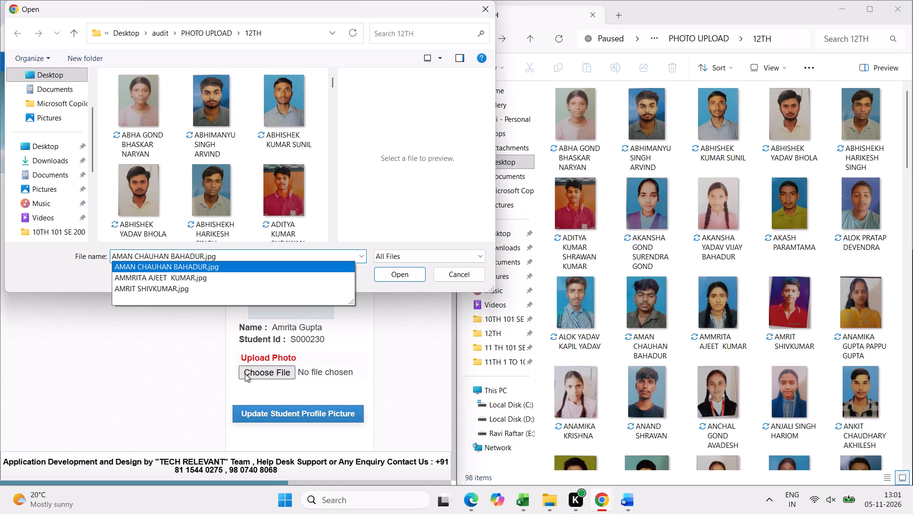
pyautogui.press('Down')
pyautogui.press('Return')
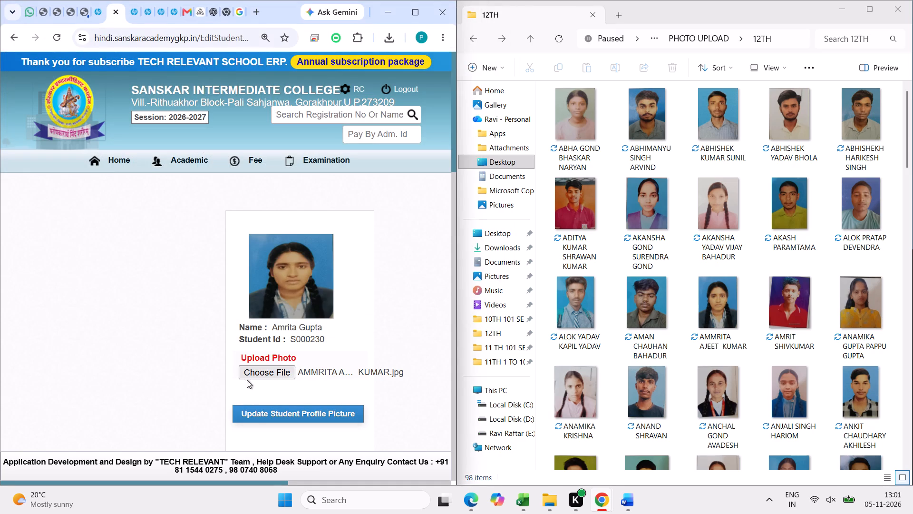
pyautogui.click(258, 418)
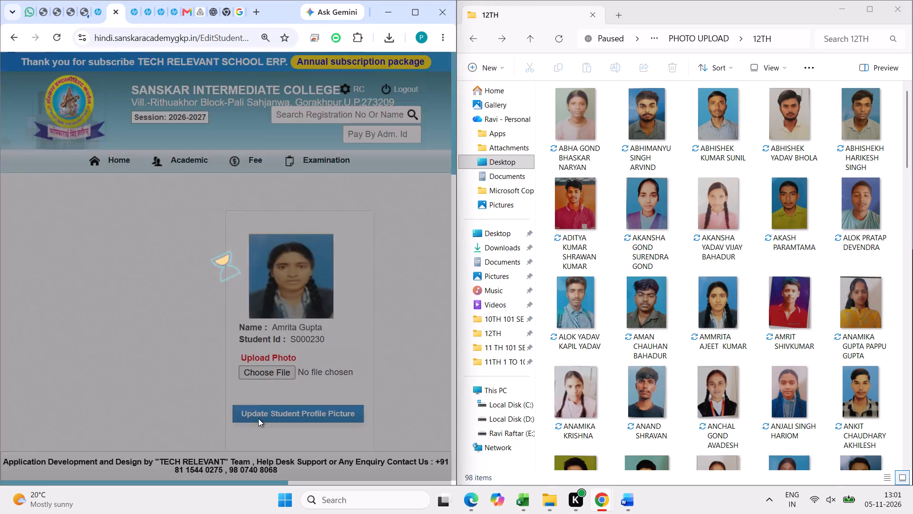
# Search for AMRIT and open the edit page of the XII-12 Bio Boys match.
pyautogui.click(319, 119)
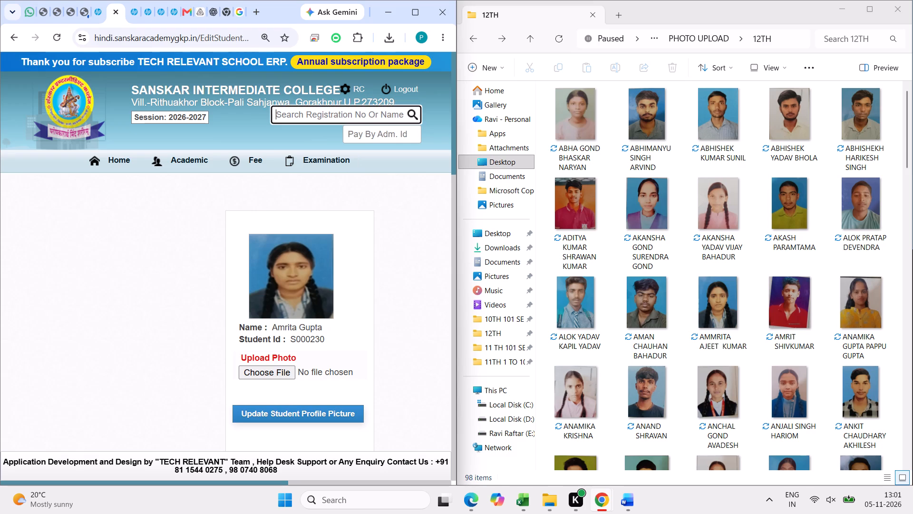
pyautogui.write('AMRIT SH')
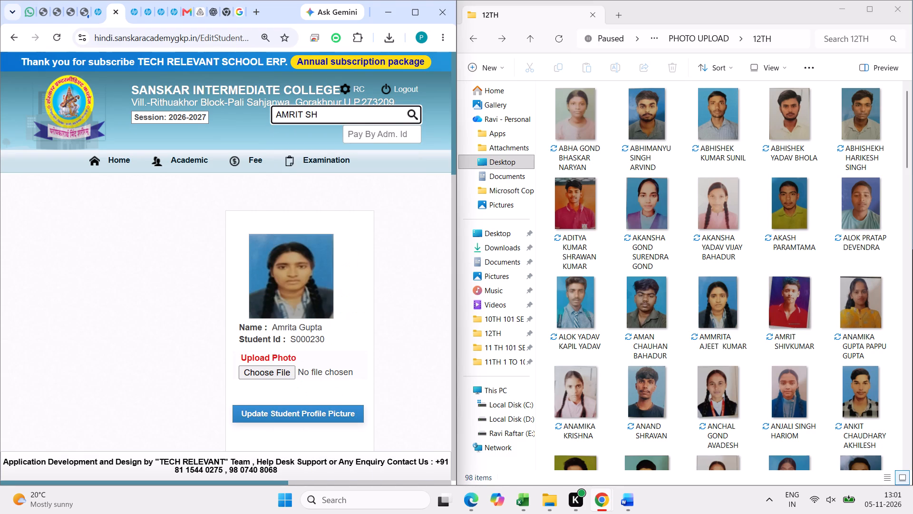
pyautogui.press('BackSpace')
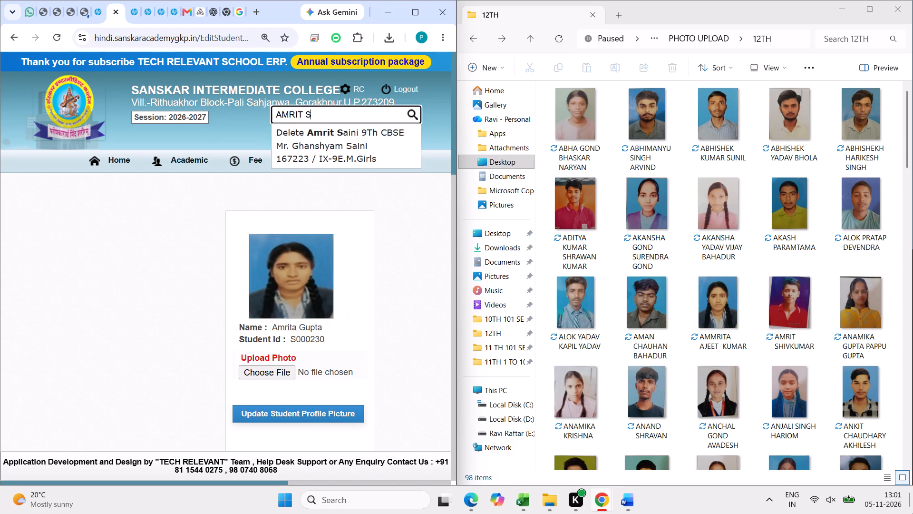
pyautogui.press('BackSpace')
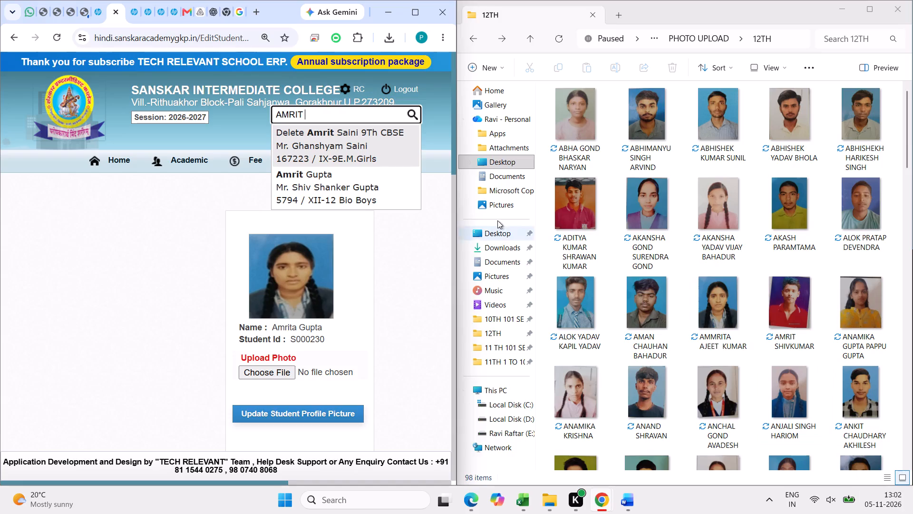
pyautogui.click(379, 173)
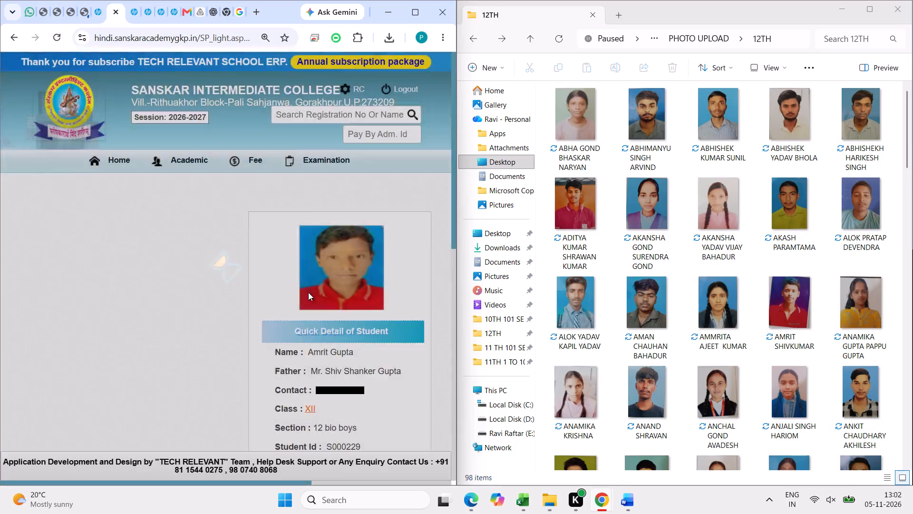
pyautogui.scroll(-4, 309, 298)
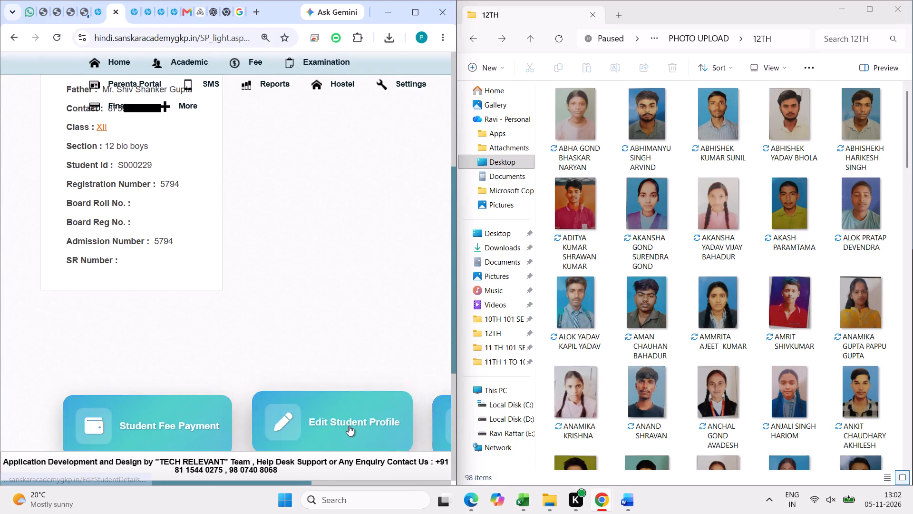
pyautogui.click(349, 425)
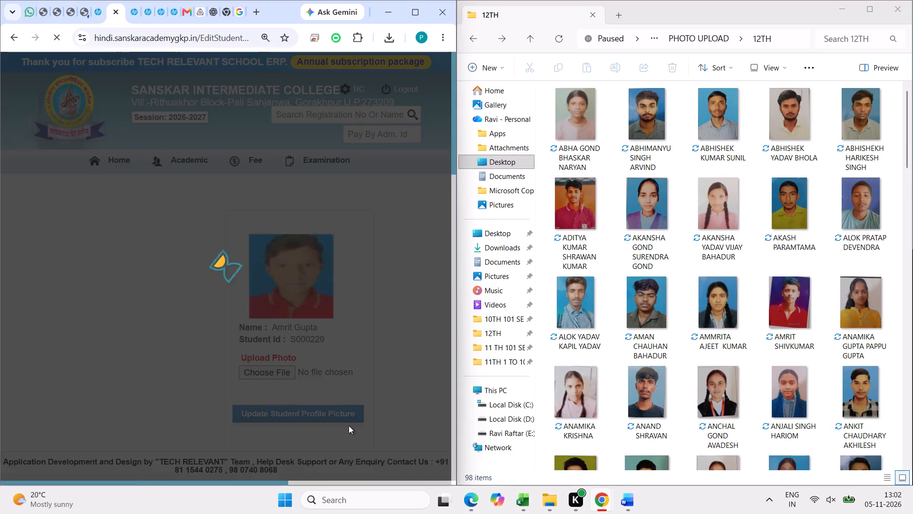
# Remove this student's existing profile picture.
pyautogui.scroll(-4, 338, 413)
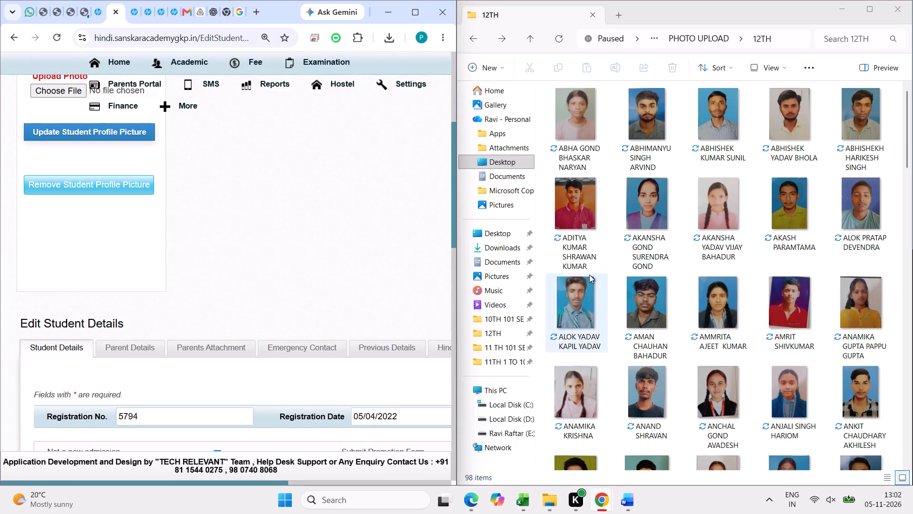
pyautogui.click(95, 182)
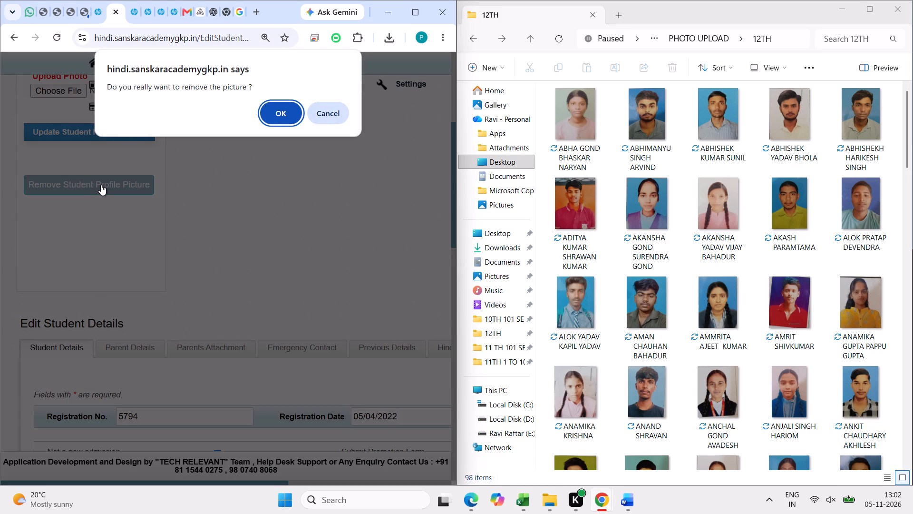
pyautogui.click(283, 111)
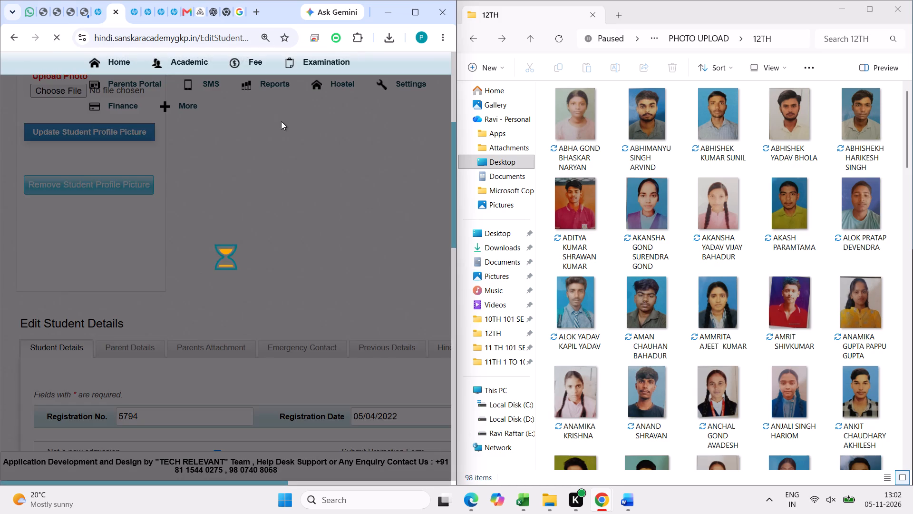
# Upload the AMRIT photo from the 12TH folder and update the student's profile picture.
pyautogui.click(282, 375)
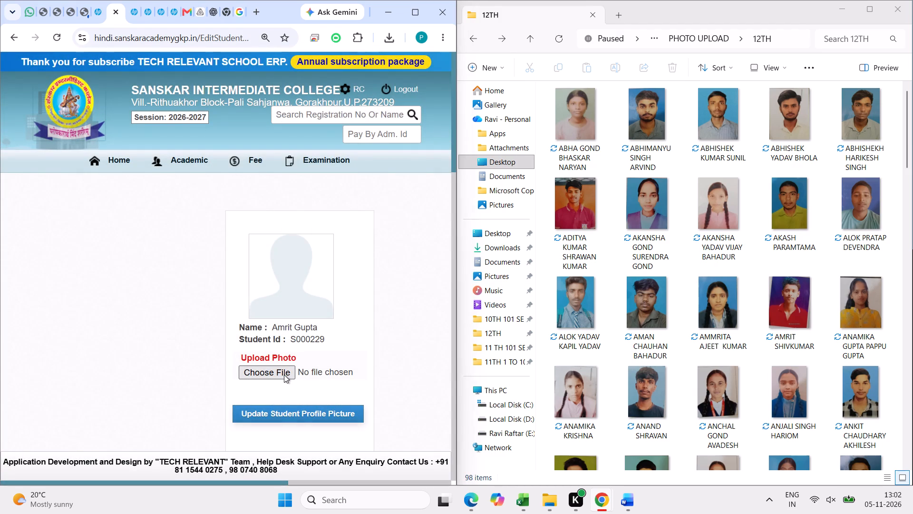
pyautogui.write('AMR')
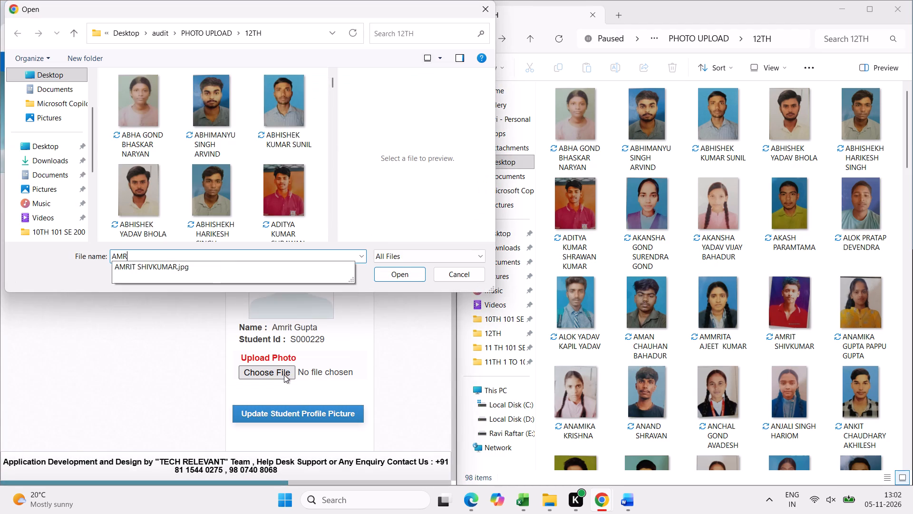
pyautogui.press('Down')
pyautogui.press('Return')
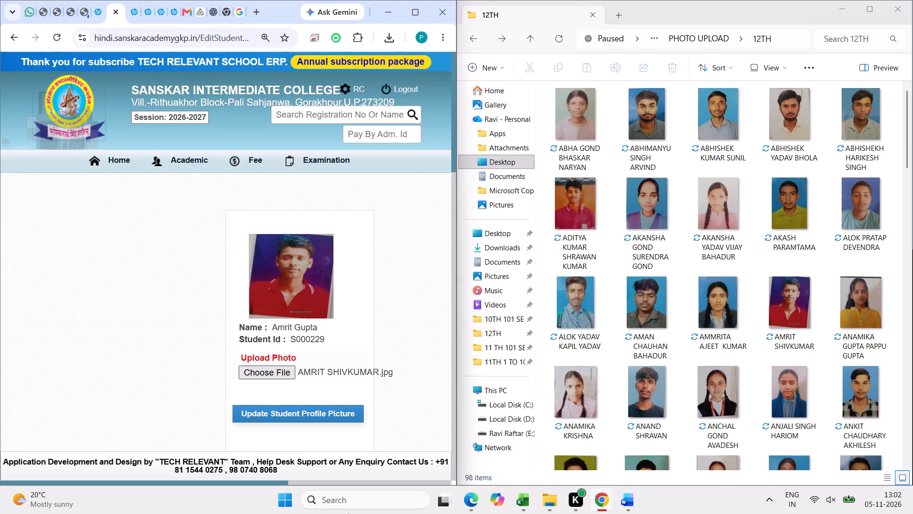
pyautogui.click(317, 409)
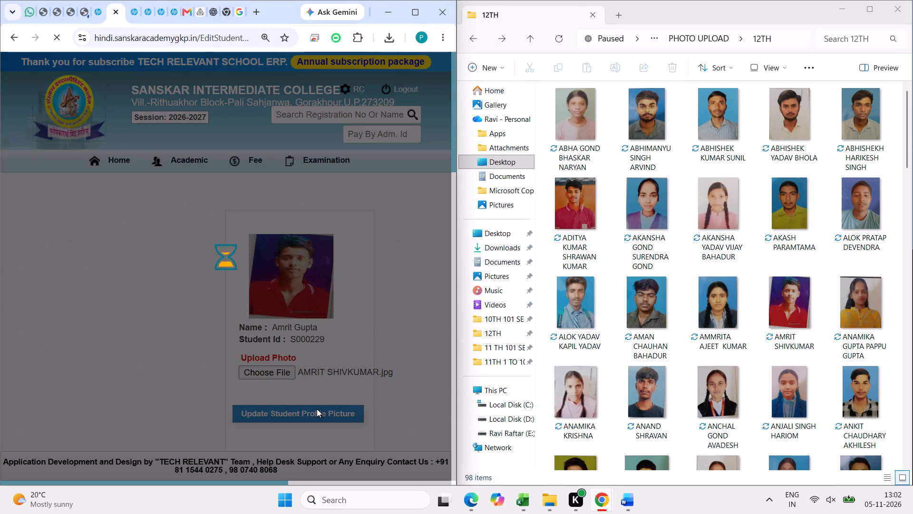
pyautogui.click(321, 113)
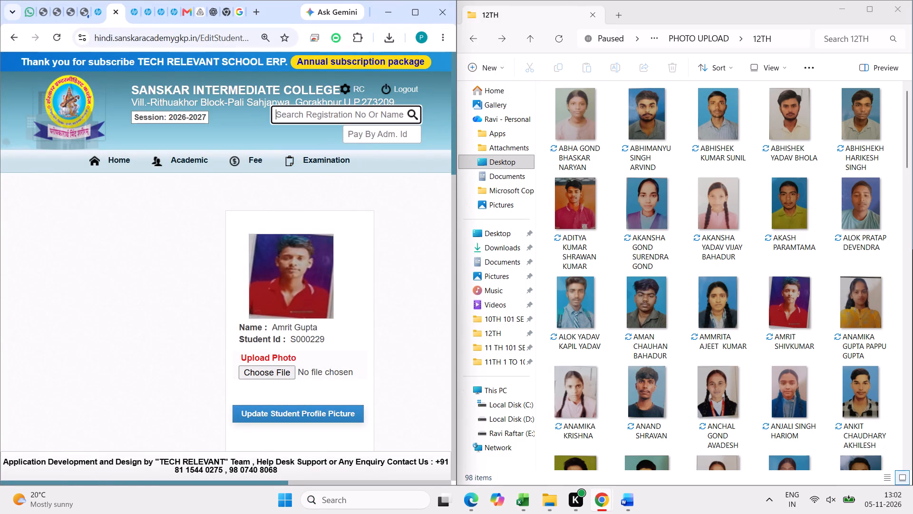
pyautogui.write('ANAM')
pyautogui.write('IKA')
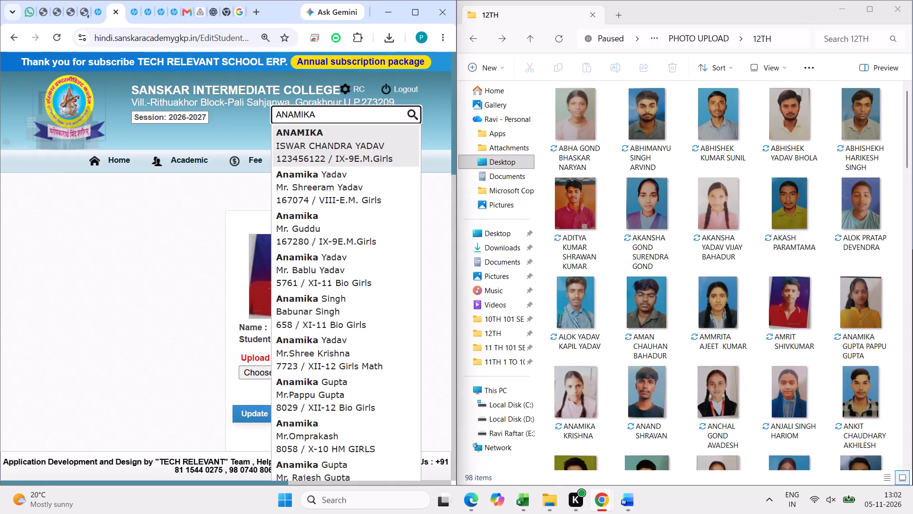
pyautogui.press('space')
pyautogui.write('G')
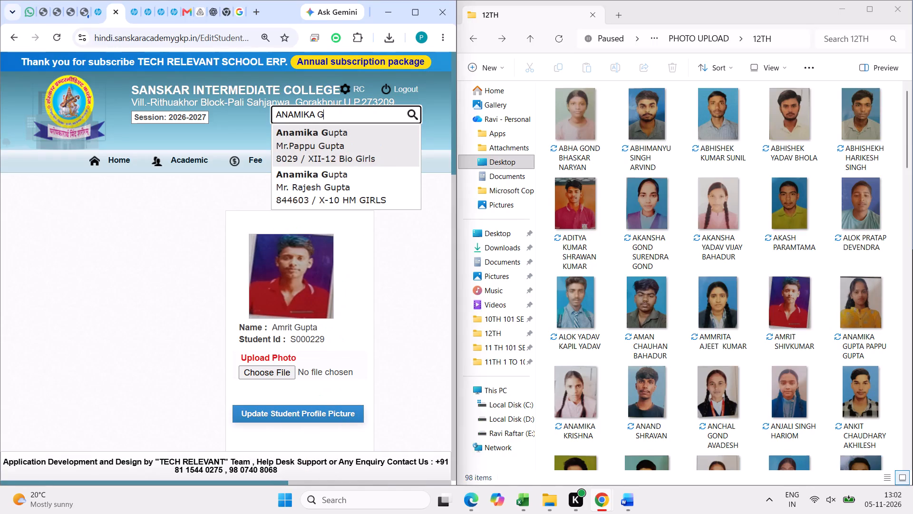
pyautogui.click(379, 136)
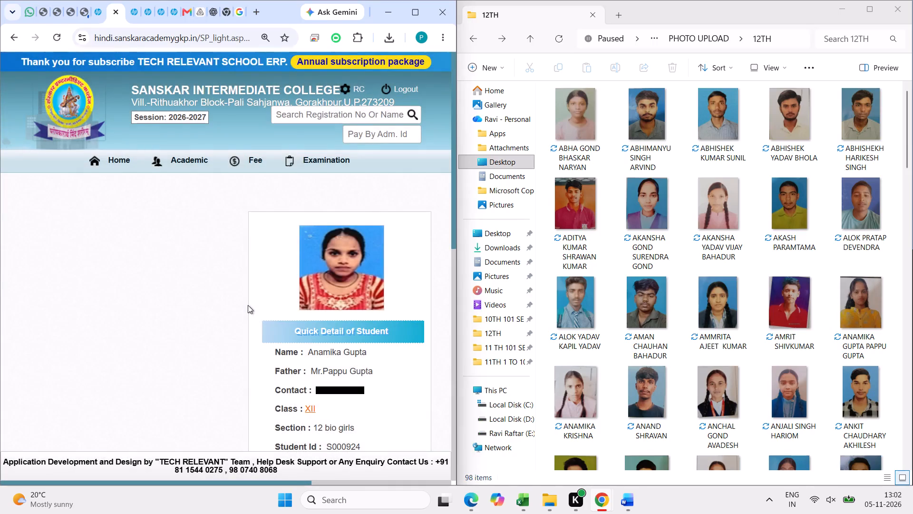
pyautogui.scroll(-3, 248, 305)
pyautogui.scroll(3, 253, 308)
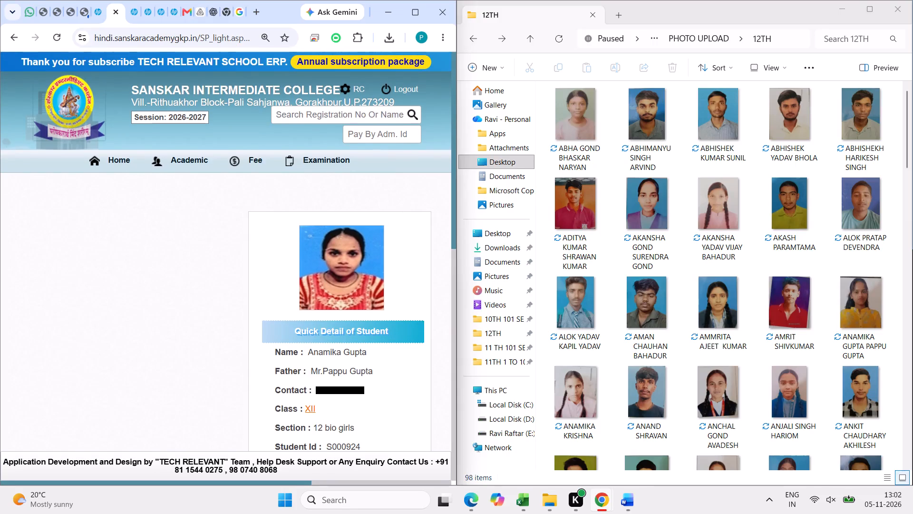
# Search for ANAMIKA and open the edit page of the XII-12 Girls Math match.
pyautogui.click(356, 116)
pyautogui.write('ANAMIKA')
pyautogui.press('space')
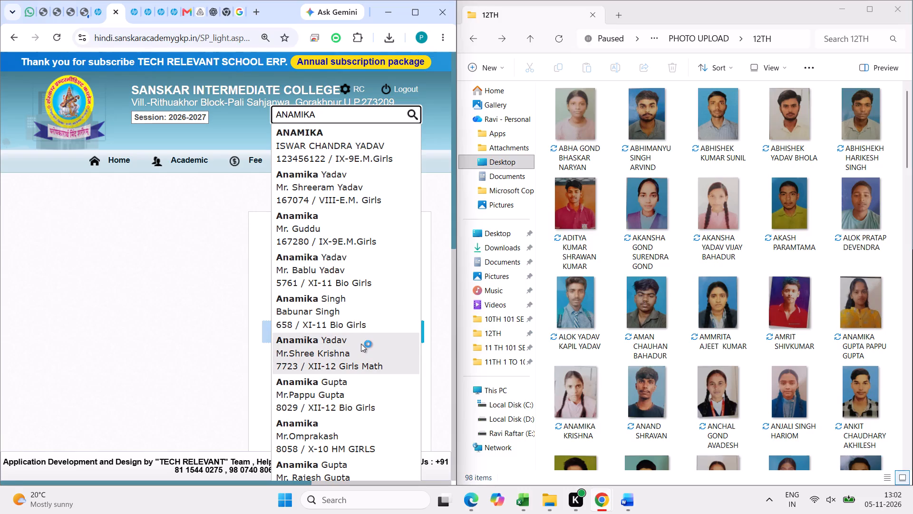
pyautogui.scroll(-2, 361, 344)
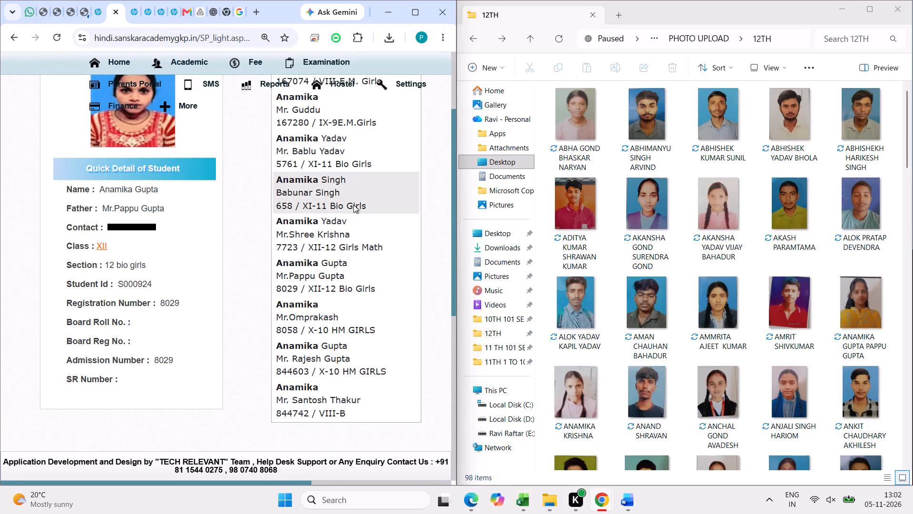
pyautogui.click(350, 232)
pyautogui.scroll(3, 350, 232)
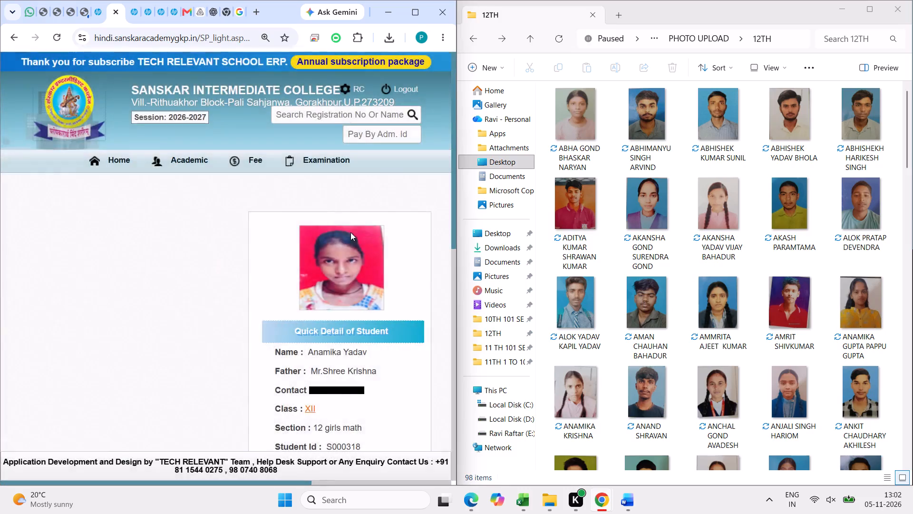
pyautogui.scroll(-4, 349, 264)
pyautogui.scroll(1, 315, 311)
pyautogui.scroll(-1, 303, 410)
pyautogui.scroll(1, 303, 410)
pyautogui.scroll(-1, 303, 410)
pyautogui.click(331, 429)
pyautogui.click(332, 423)
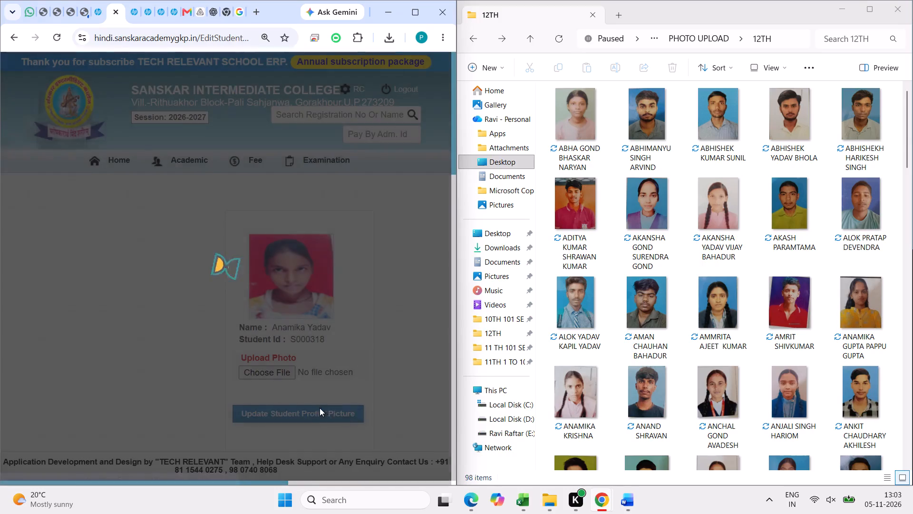
# Remove this student's existing profile picture.
pyautogui.scroll(1, 312, 403)
pyautogui.scroll(-3, 306, 399)
pyautogui.click(109, 252)
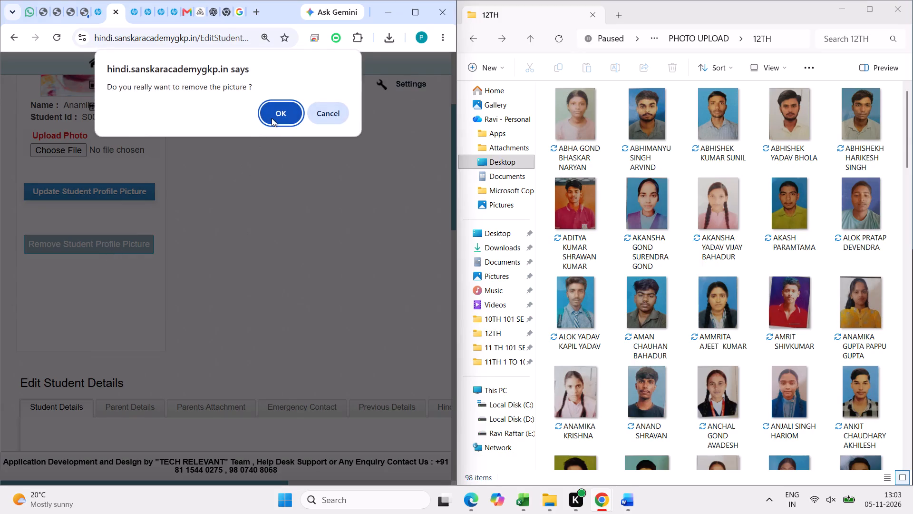
pyautogui.click(272, 118)
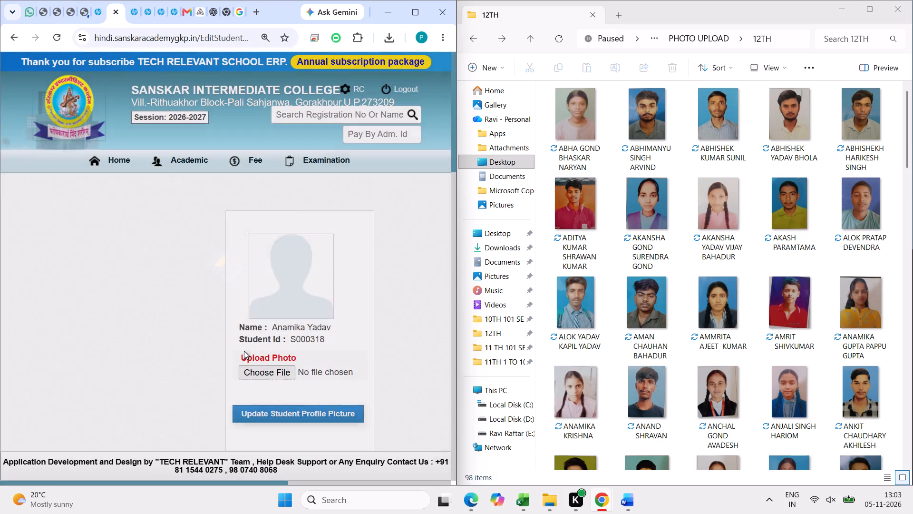
# Upload the second ANAMIKA photo from the 12TH folder, matching the father's name, and update the student's profile picture.
pyautogui.click(263, 376)
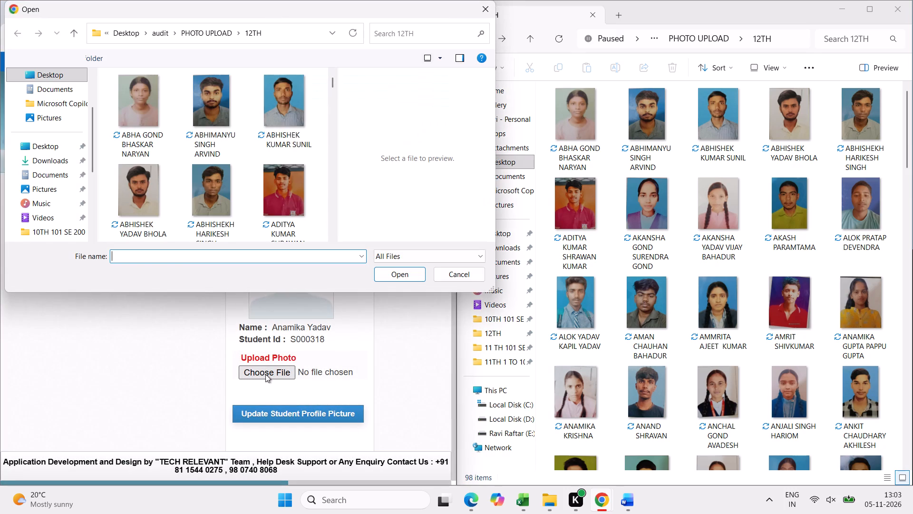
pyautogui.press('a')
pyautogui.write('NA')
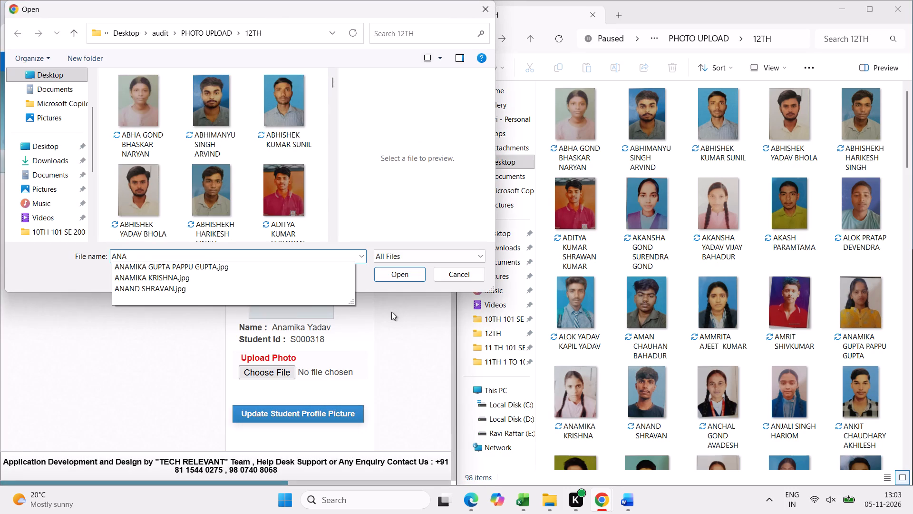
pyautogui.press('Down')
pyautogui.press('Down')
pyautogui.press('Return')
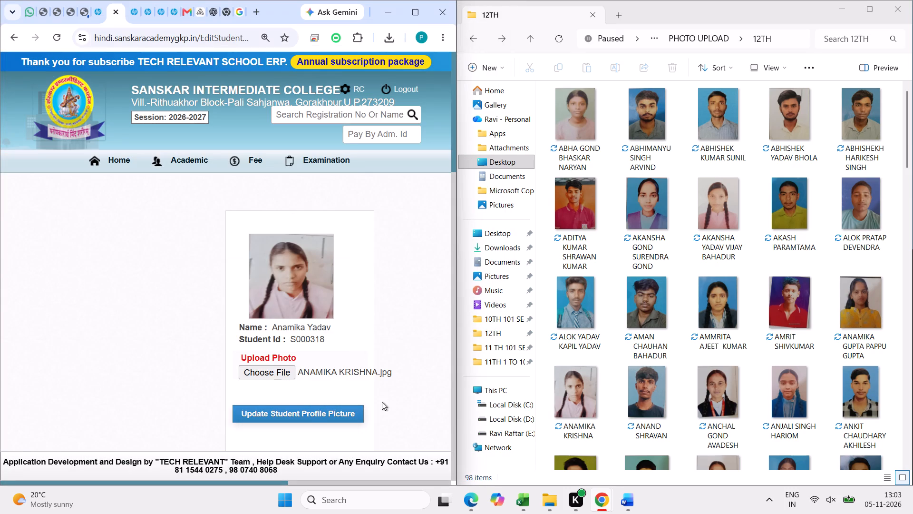
pyautogui.click(307, 417)
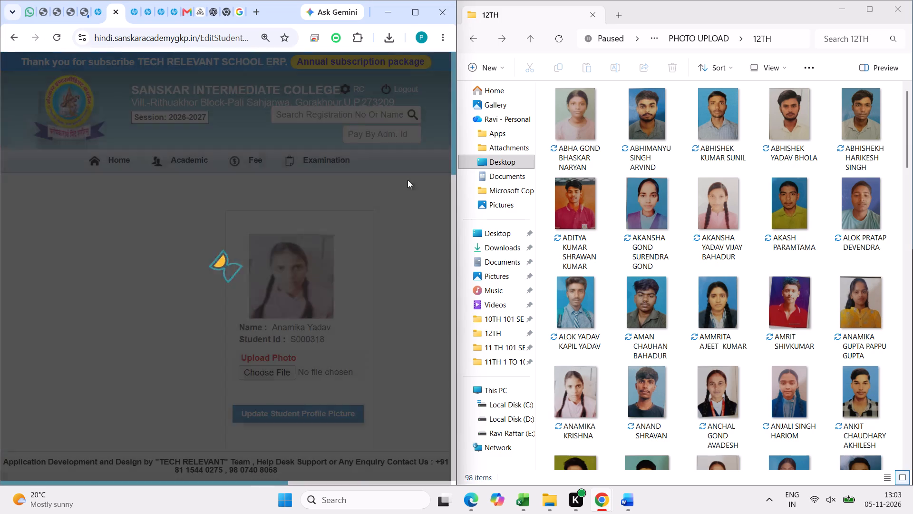
pyautogui.click(324, 120)
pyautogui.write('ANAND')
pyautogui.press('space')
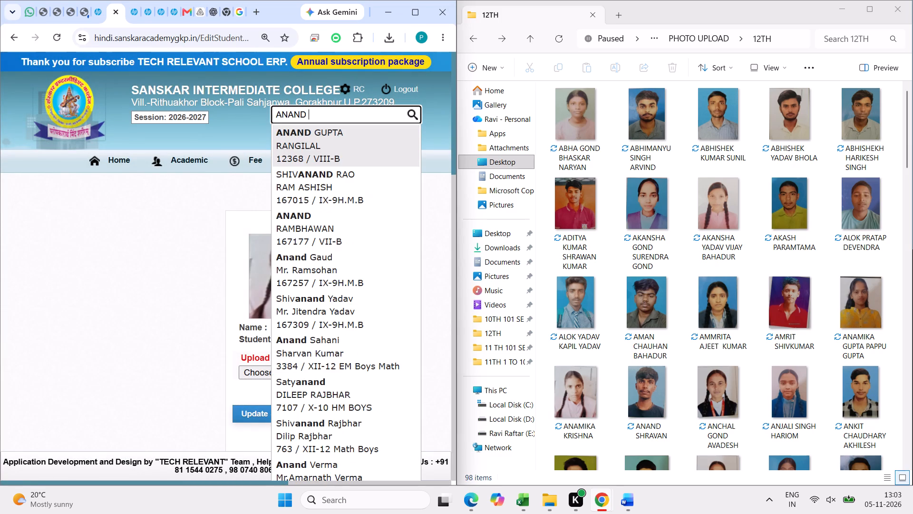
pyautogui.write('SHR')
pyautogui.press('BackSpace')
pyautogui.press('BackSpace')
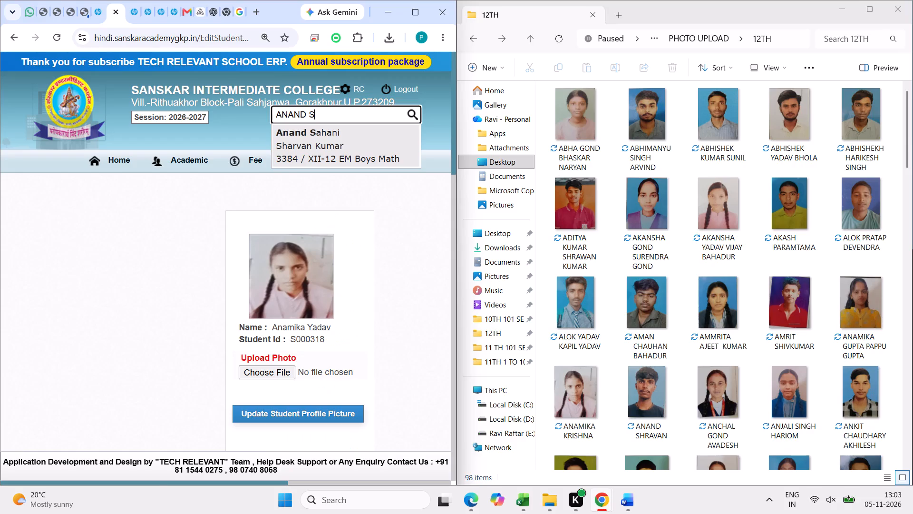
pyautogui.click(336, 130)
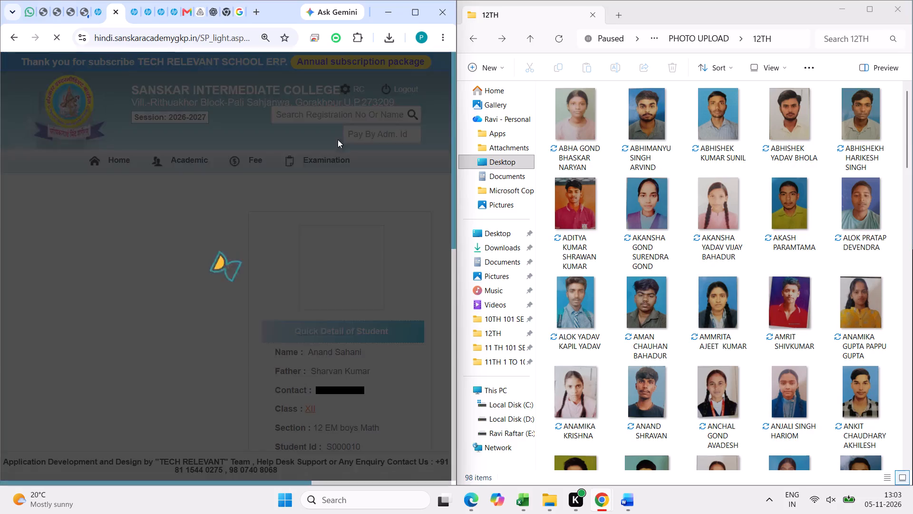
pyautogui.click(337, 114)
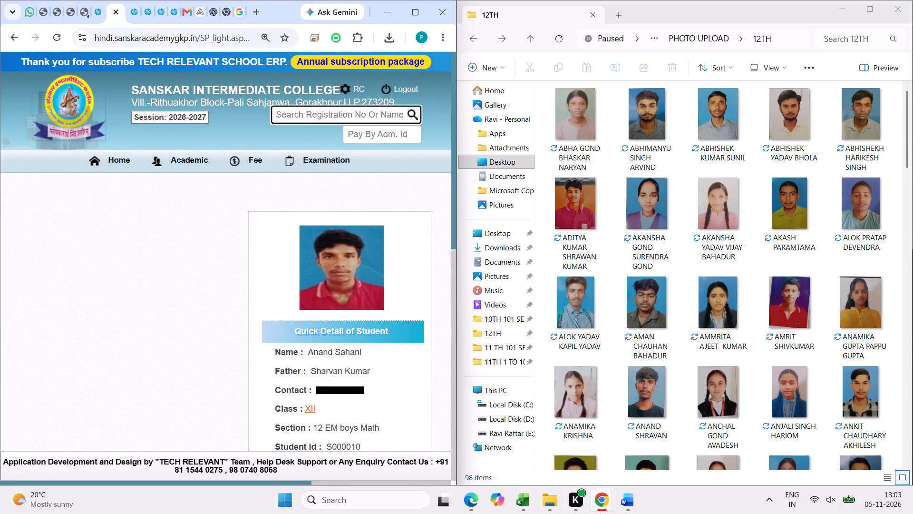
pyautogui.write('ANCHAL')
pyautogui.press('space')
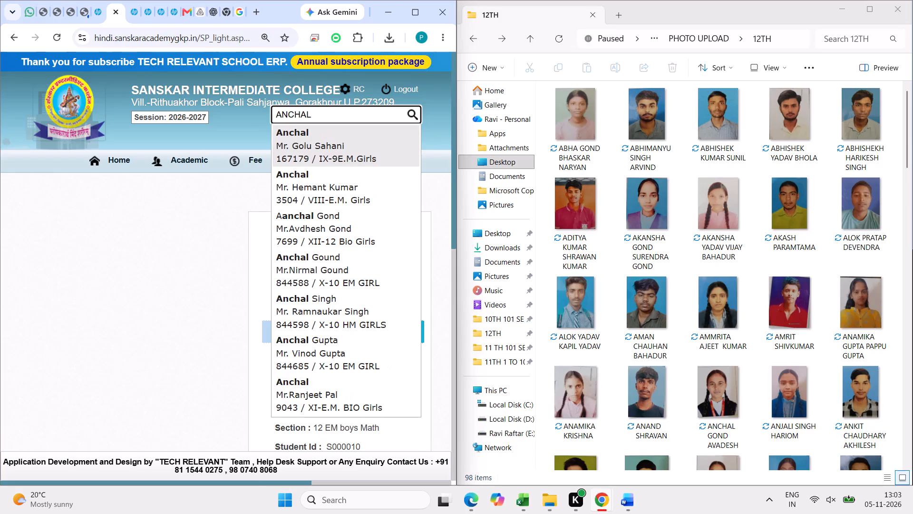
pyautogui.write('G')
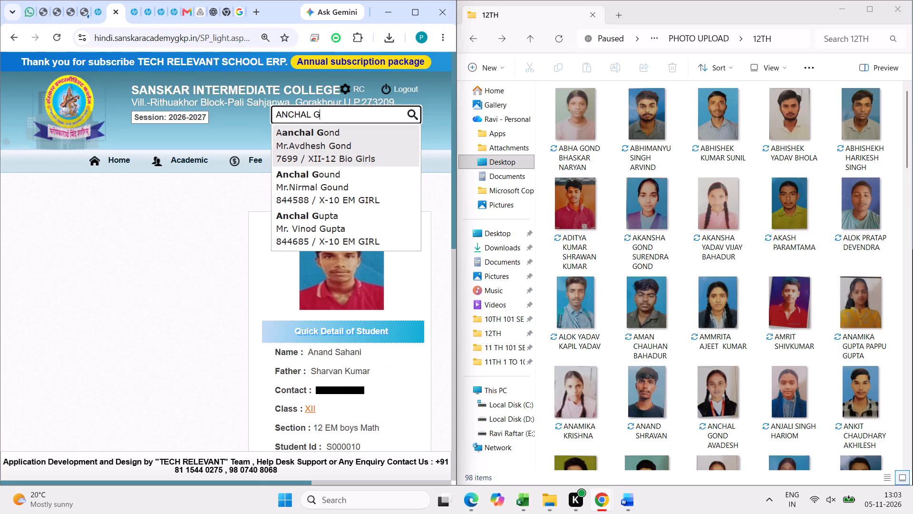
pyautogui.click(343, 156)
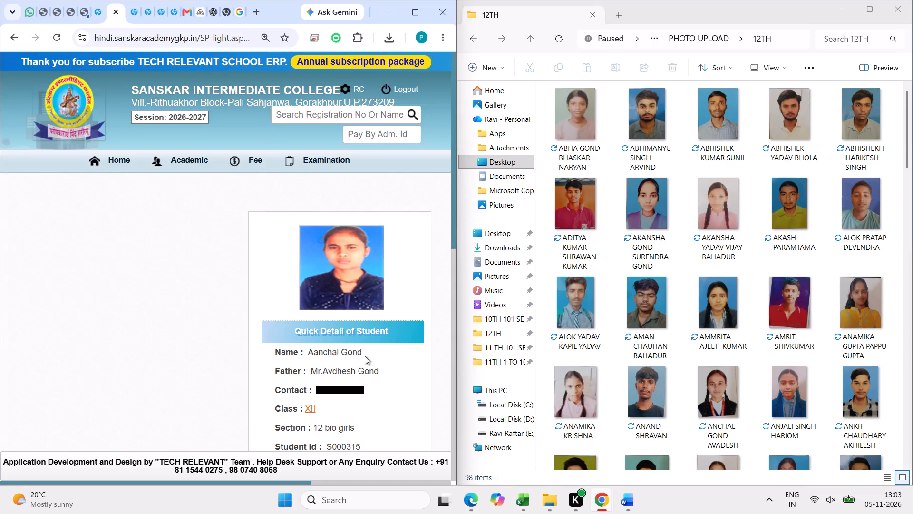
pyautogui.scroll(1, 350, 335)
pyautogui.scroll(-1, 350, 335)
pyautogui.scroll(1, 350, 335)
pyautogui.scroll(-7, 350, 335)
pyautogui.click(340, 248)
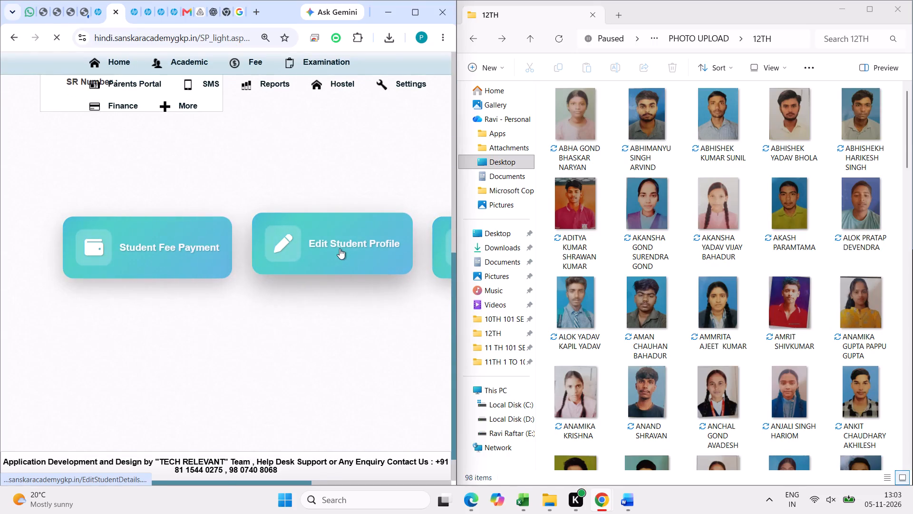
# Remove this student's existing profile picture.
pyautogui.scroll(-4, 326, 294)
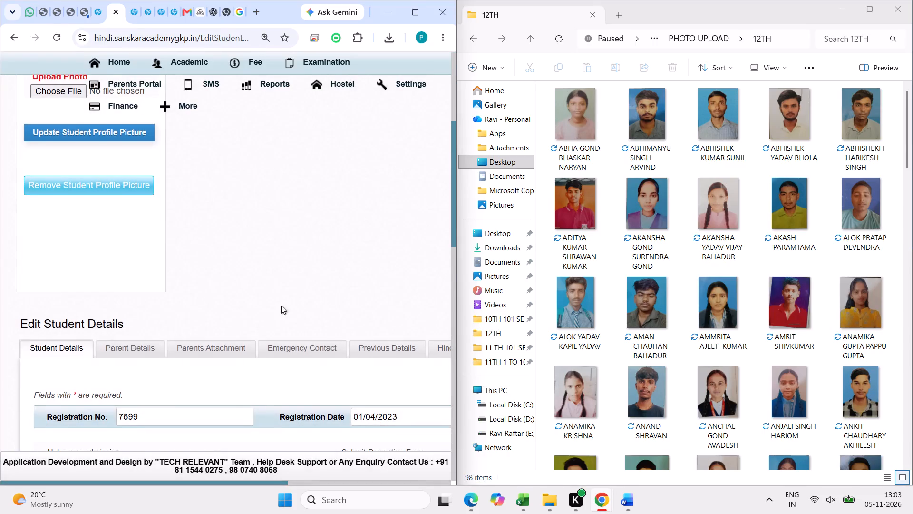
pyautogui.click(117, 191)
pyautogui.click(286, 113)
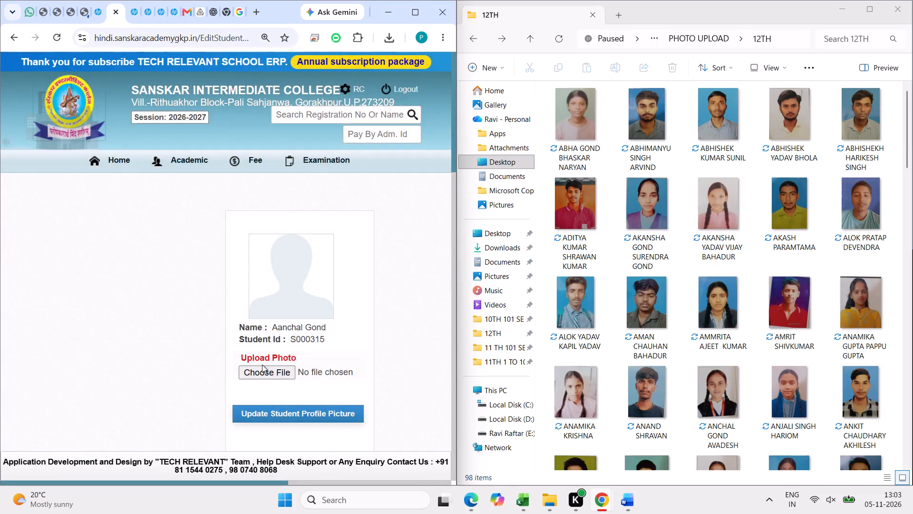
# Upload the matching ANCHAL photo from the 12TH folder and update the student's profile picture.
pyautogui.click(262, 367)
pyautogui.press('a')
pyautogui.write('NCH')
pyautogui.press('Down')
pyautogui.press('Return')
pyautogui.scroll(1, 336, 366)
pyautogui.scroll(-1, 336, 366)
pyautogui.scroll(1, 336, 366)
pyautogui.scroll(-1, 333, 366)
pyautogui.click(269, 346)
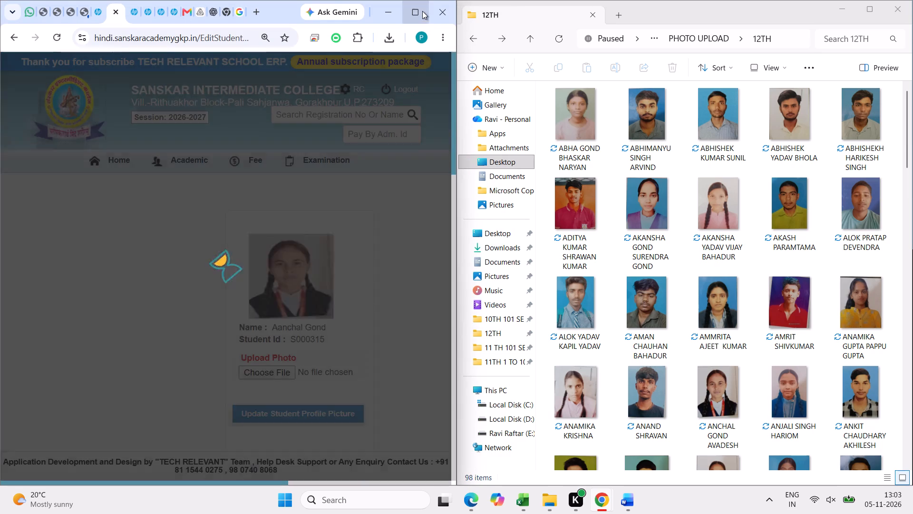
# Switch to the Sanskar Academy portal, close the open fee receipt and go to the Fee page.
pyautogui.click(422, 11)
pyautogui.scroll(1, 264, 126)
pyautogui.scroll(-1, 264, 126)
pyautogui.scroll(2, 264, 126)
pyautogui.click(345, 6)
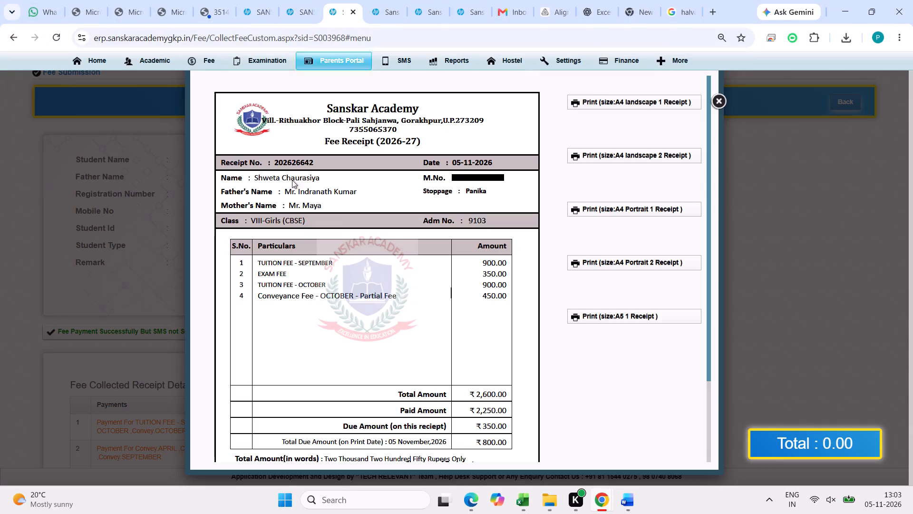
pyautogui.scroll(4, 263, 243)
pyautogui.click(716, 100)
pyautogui.scroll(4, 237, 175)
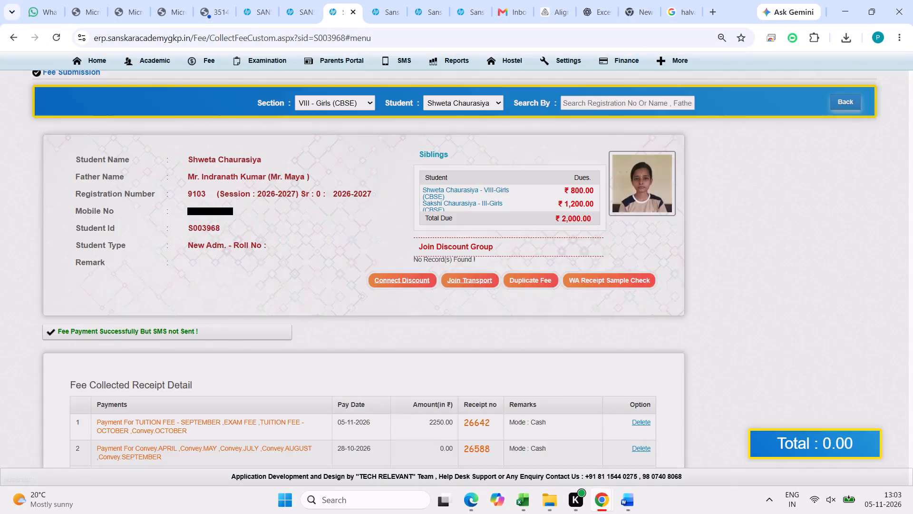
pyautogui.scroll(3, 237, 175)
pyautogui.scroll(-1, 237, 175)
pyautogui.scroll(2, 237, 175)
pyautogui.click(217, 148)
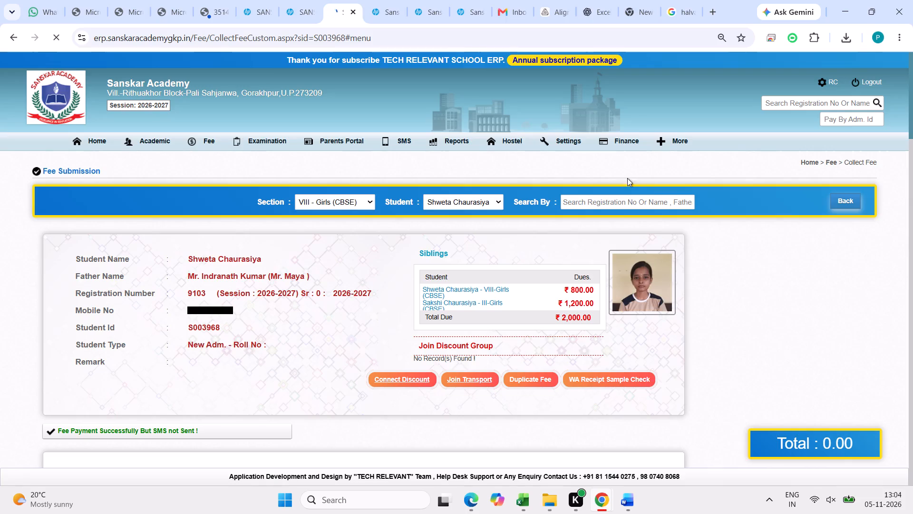
# Search the Sanskar Academy portal for PRATIK and open the IV-E.M. (BOYS) match.
pyautogui.click(791, 99)
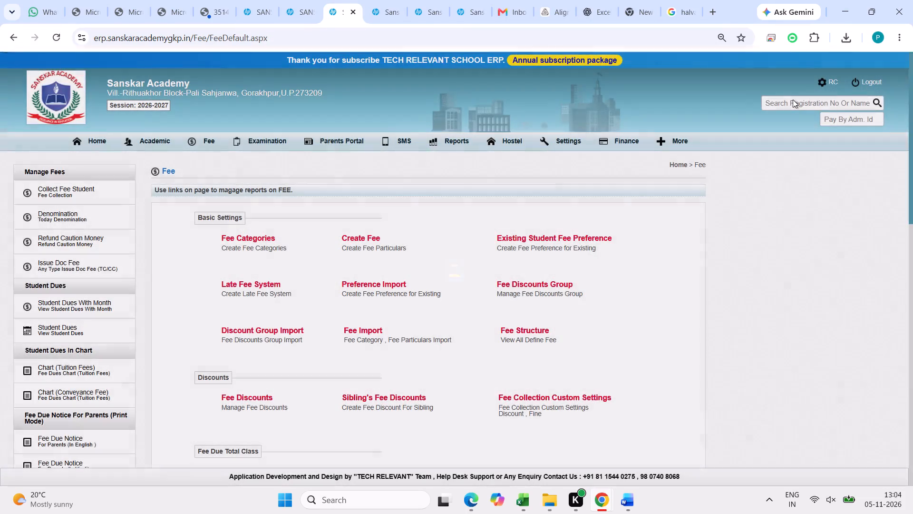
pyautogui.click(793, 99)
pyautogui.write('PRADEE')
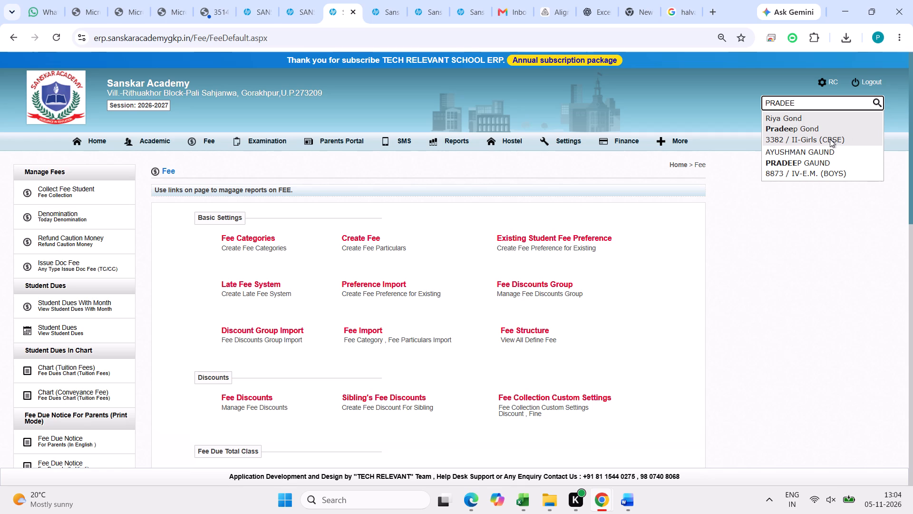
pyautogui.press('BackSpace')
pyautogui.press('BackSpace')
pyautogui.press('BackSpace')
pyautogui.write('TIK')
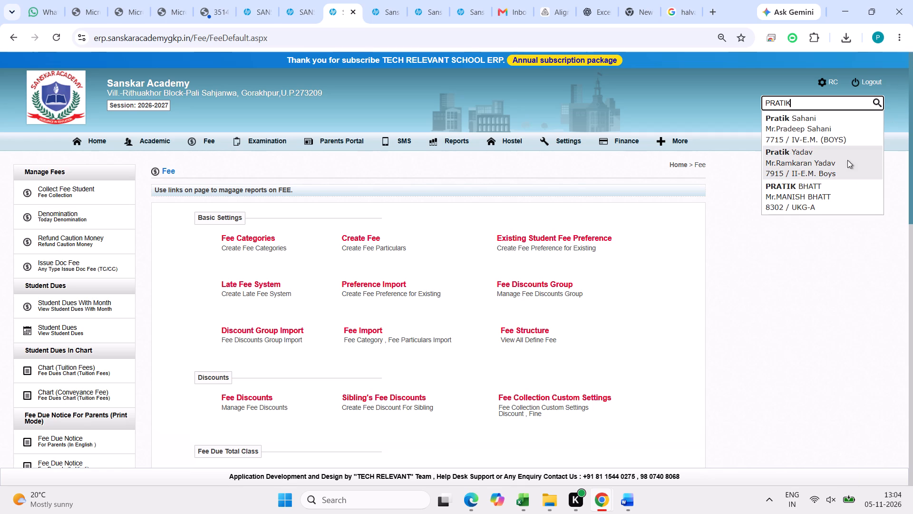
pyautogui.click(817, 122)
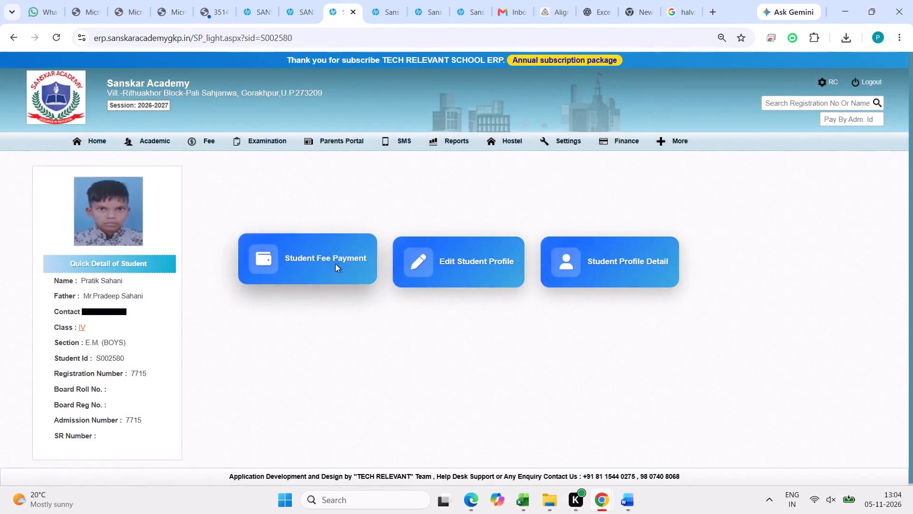
# Open this student's fee payment page and select the November transport fee due of 100.00.
pyautogui.click(335, 258)
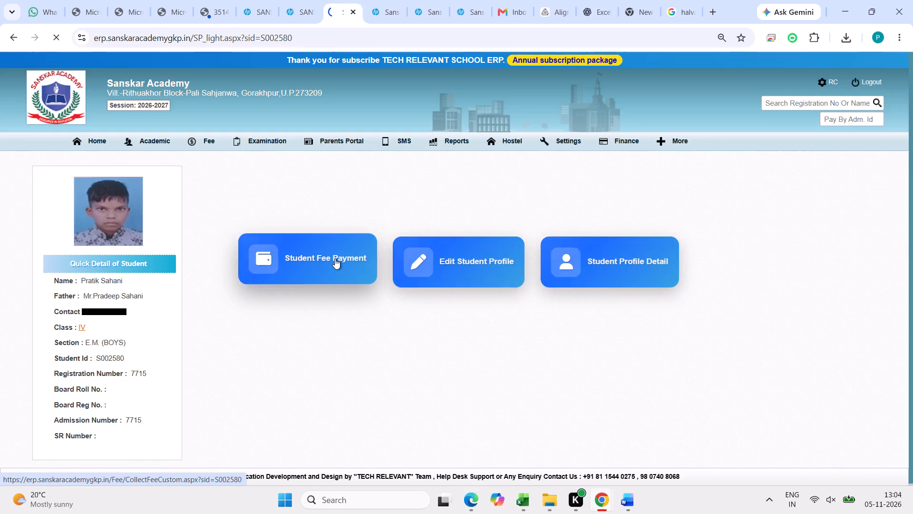
pyautogui.scroll(1, 335, 258)
pyautogui.scroll(-1, 335, 258)
pyautogui.scroll(1, 335, 258)
pyautogui.scroll(-4, 336, 259)
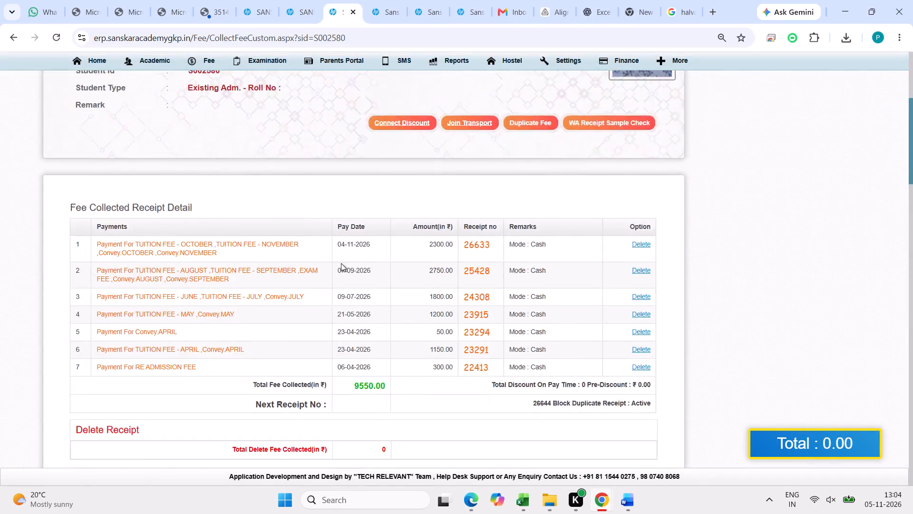
pyautogui.scroll(-7, 341, 263)
pyautogui.scroll(1, 345, 263)
pyautogui.scroll(-2, 345, 263)
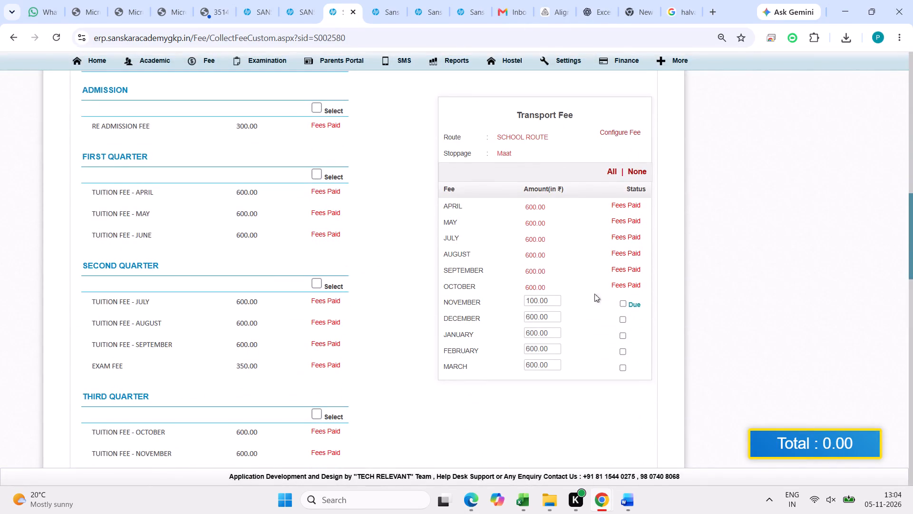
pyautogui.click(624, 301)
# Submit the payment of the selected transport fee to generate its receipt.
pyautogui.scroll(-1, 624, 301)
pyautogui.scroll(1, 624, 301)
pyautogui.scroll(-1, 624, 301)
pyautogui.scroll(1, 624, 299)
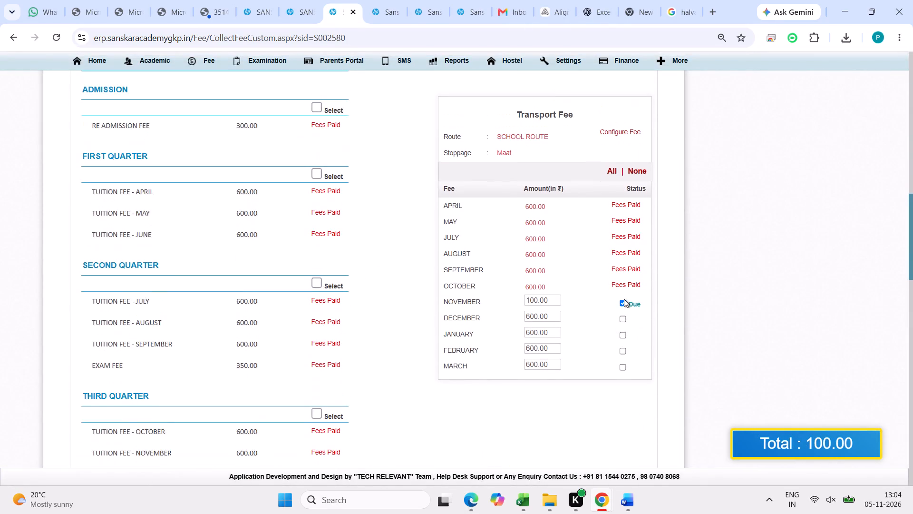
pyautogui.scroll(-3, 624, 299)
pyautogui.scroll(1, 365, 317)
pyautogui.scroll(-4, 365, 317)
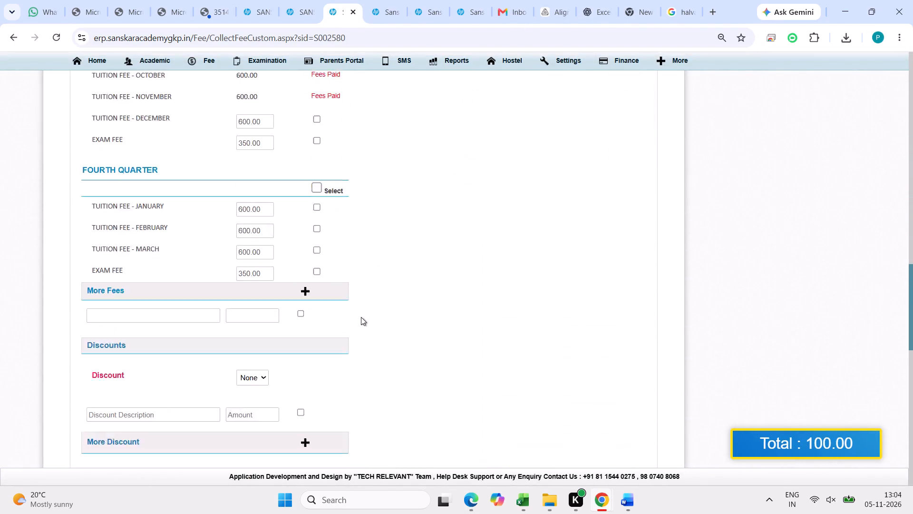
pyautogui.scroll(-9, 361, 317)
pyautogui.scroll(-1, 388, 363)
pyautogui.click(354, 332)
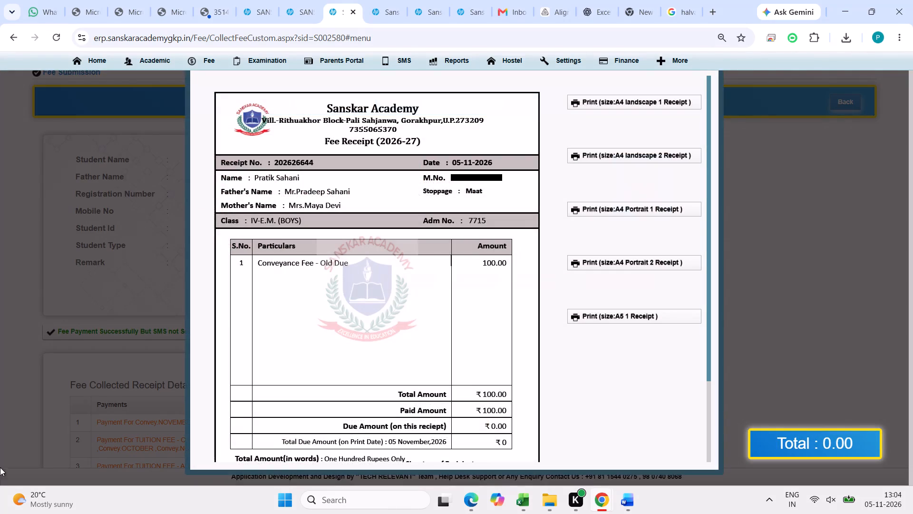
# Print the fee receipt in the A4 landscape 2 Receipt format on the EPSON M1050 Series printer.
pyautogui.click(666, 158)
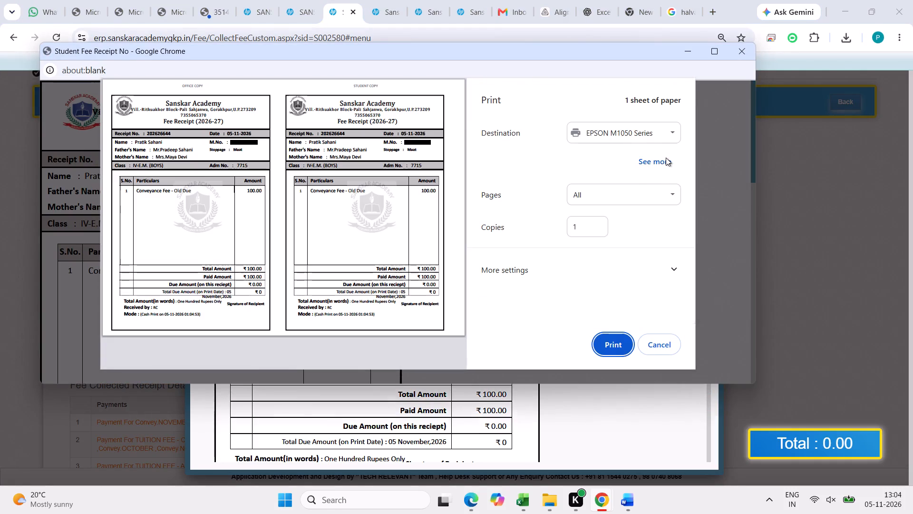
pyautogui.click(601, 345)
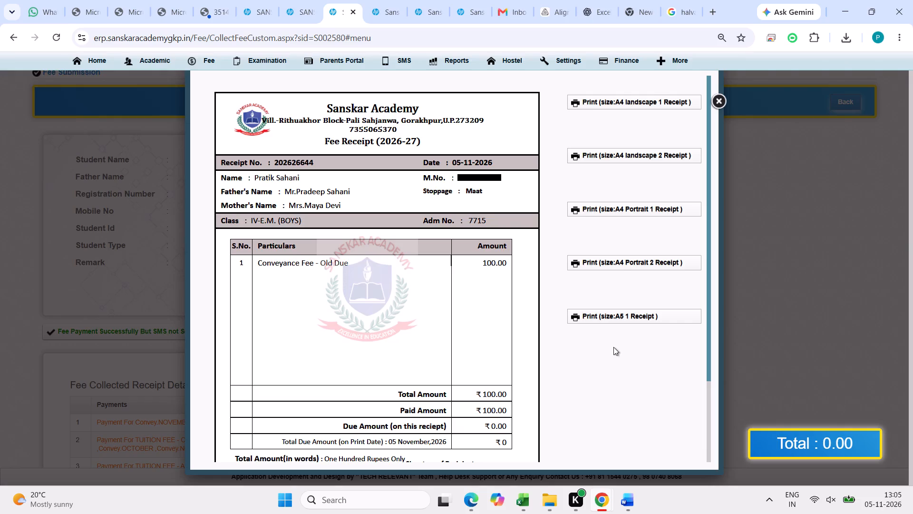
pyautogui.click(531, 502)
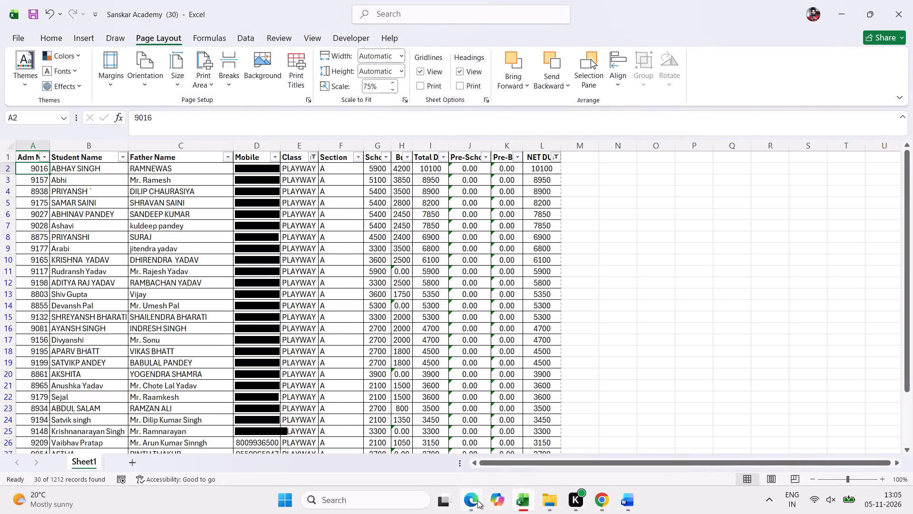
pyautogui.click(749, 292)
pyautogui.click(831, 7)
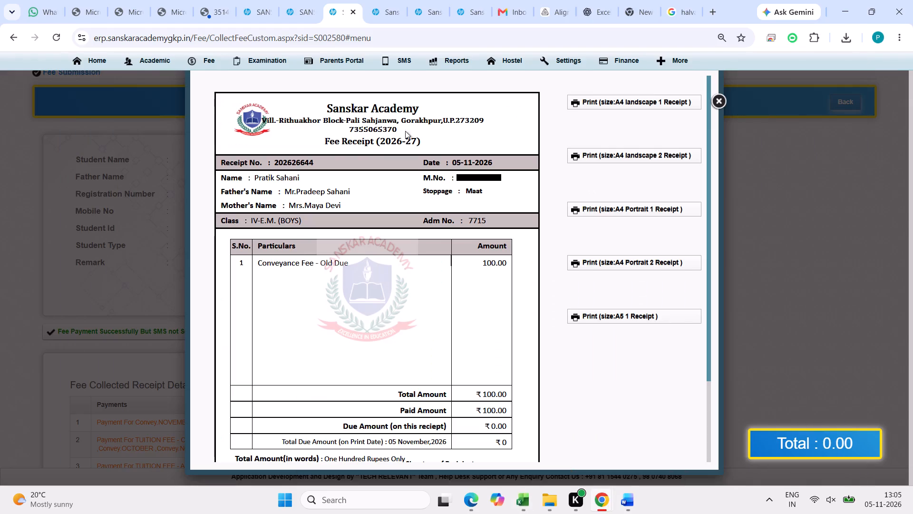
# Return to the college portal beside the 12TH folder, search for ANJALI and open the XII-12 Girls Math match's edit page.
pyautogui.click(312, 5)
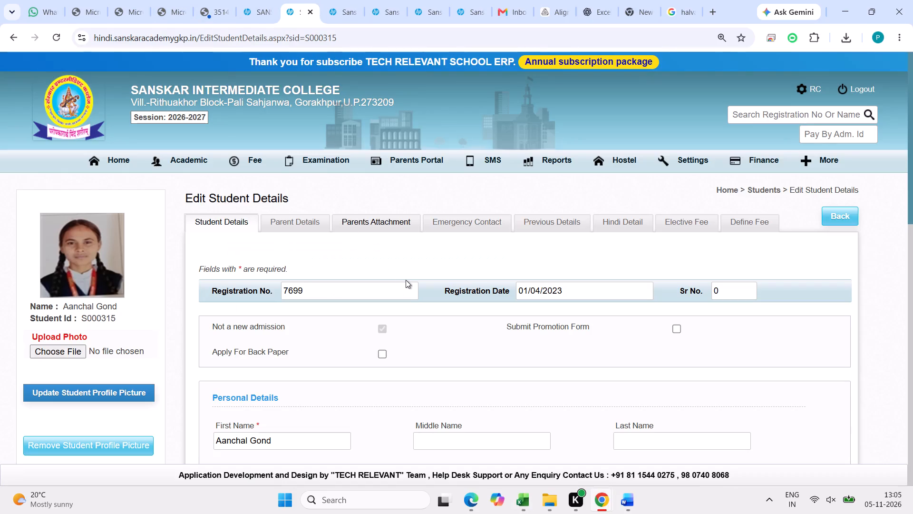
pyautogui.press('super+Left')
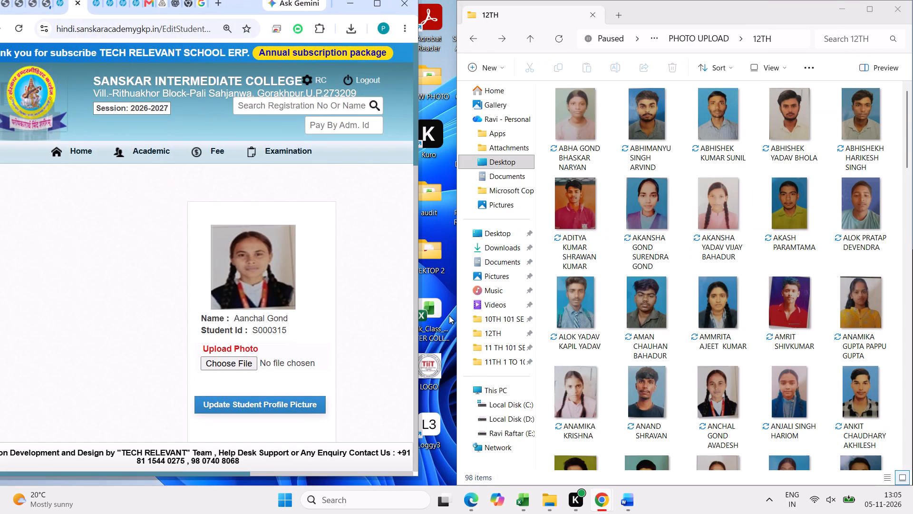
pyautogui.click(351, 117)
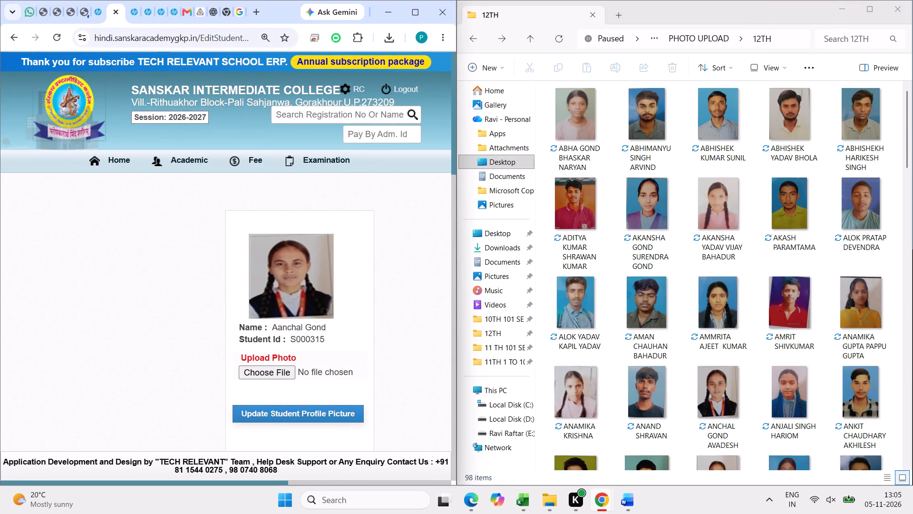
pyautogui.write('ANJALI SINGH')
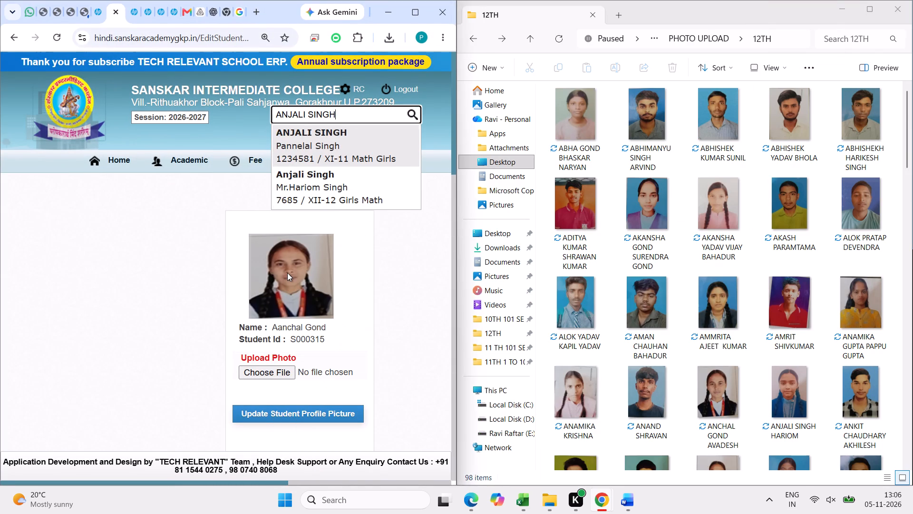
pyautogui.click(307, 198)
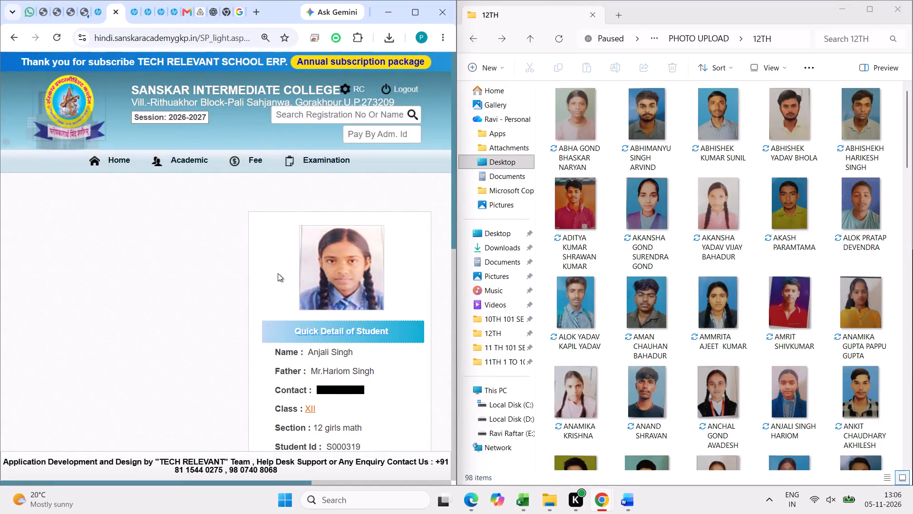
pyautogui.click(308, 113)
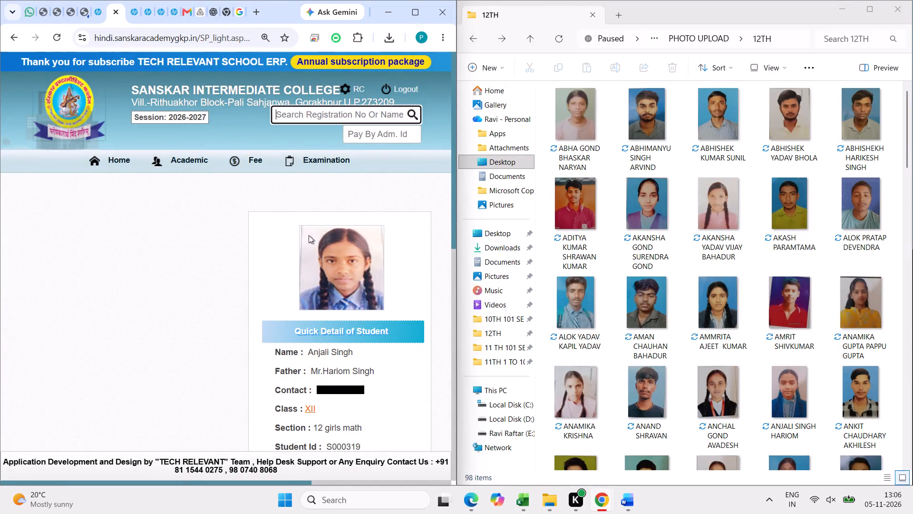
pyautogui.scroll(-2, 318, 287)
pyautogui.scroll(-4, 247, 423)
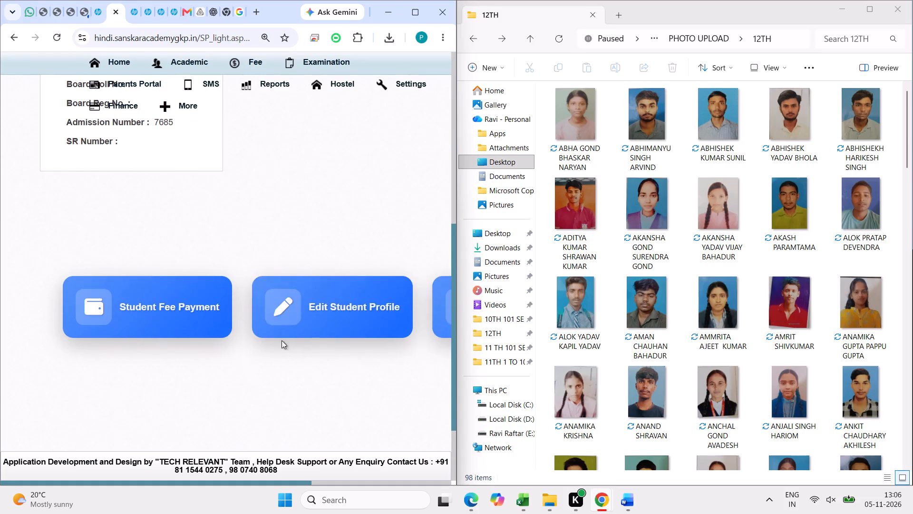
pyautogui.click(323, 298)
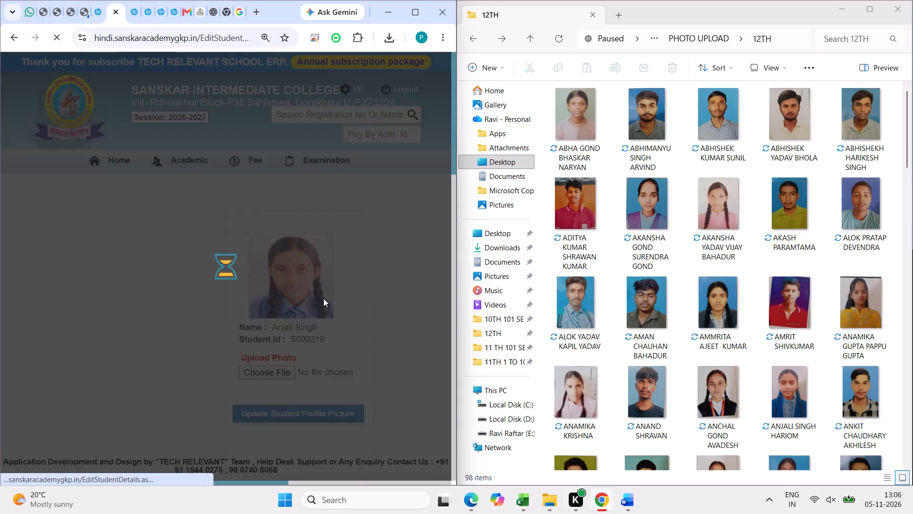
# Remove this student's existing profile picture.
pyautogui.scroll(-4, 312, 321)
pyautogui.click(90, 180)
pyautogui.scroll(2, 144, 204)
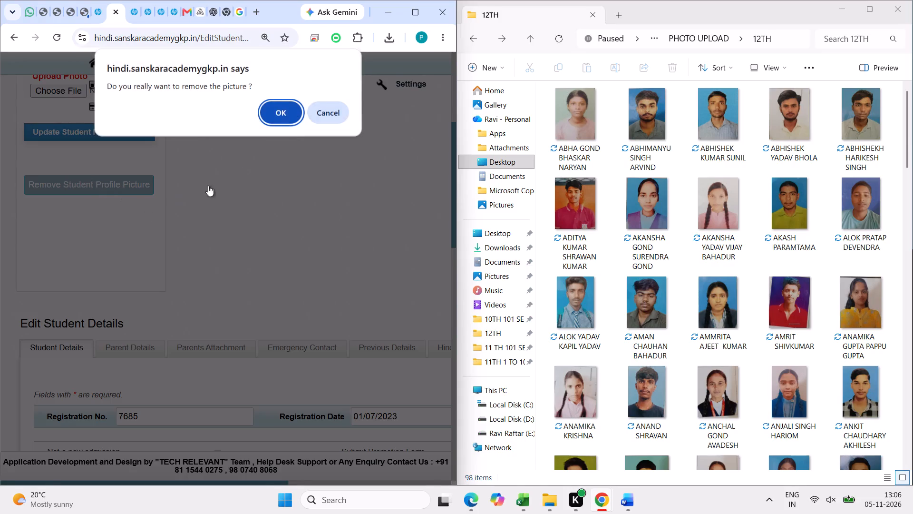
pyautogui.click(292, 119)
pyautogui.scroll(4, 245, 276)
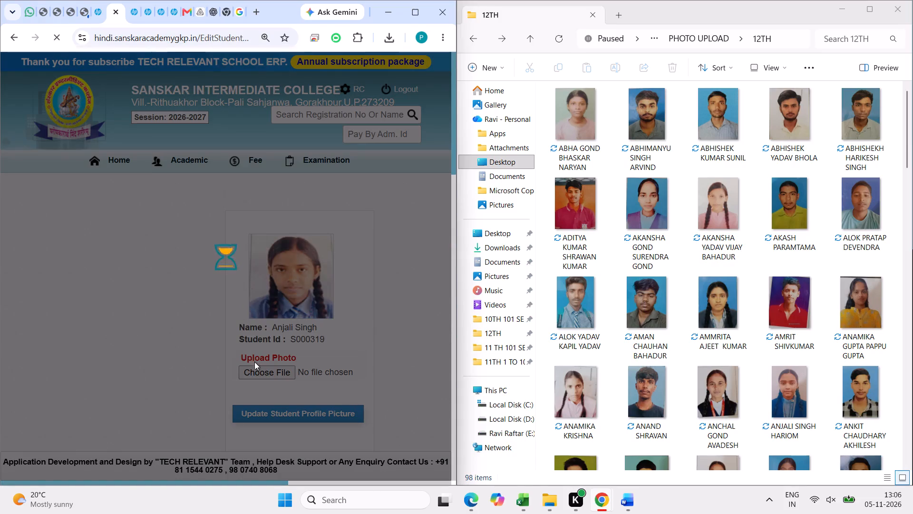
# Upload the matching ANJALI photo from the 12TH folder as this student's new profile picture.
pyautogui.click(257, 369)
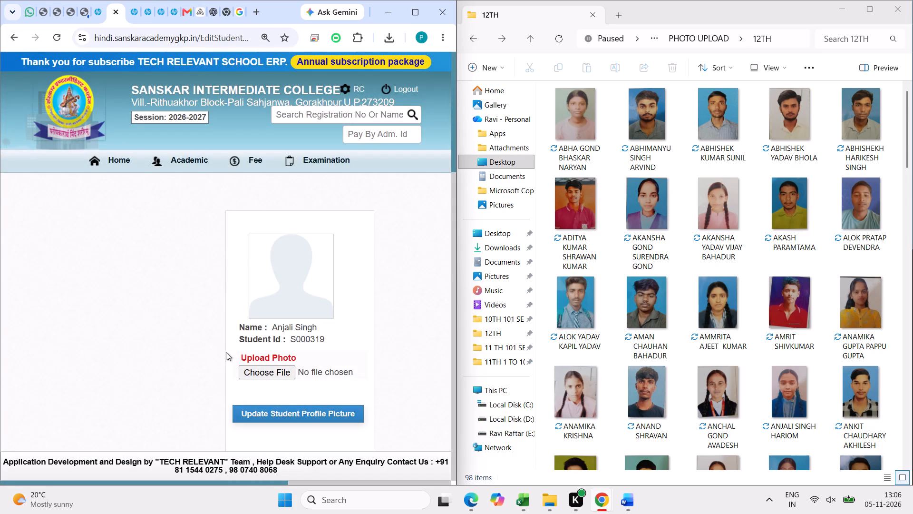
pyautogui.click(264, 374)
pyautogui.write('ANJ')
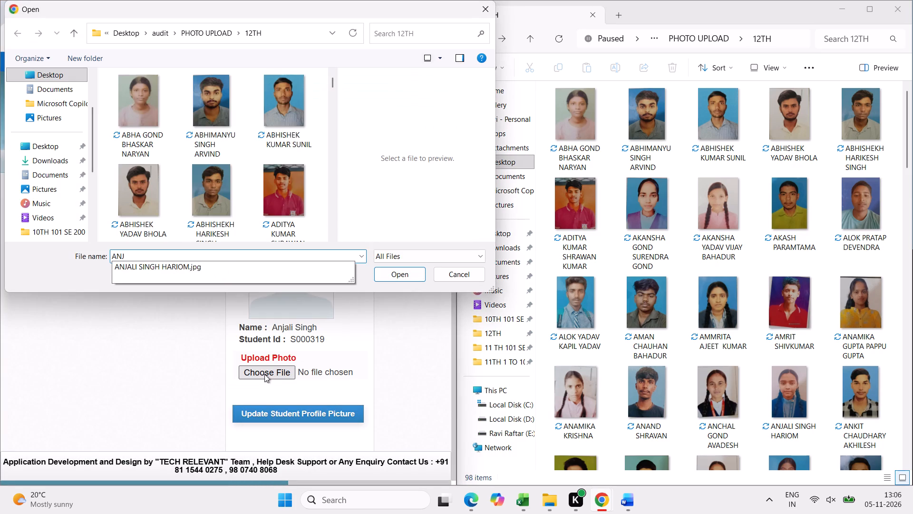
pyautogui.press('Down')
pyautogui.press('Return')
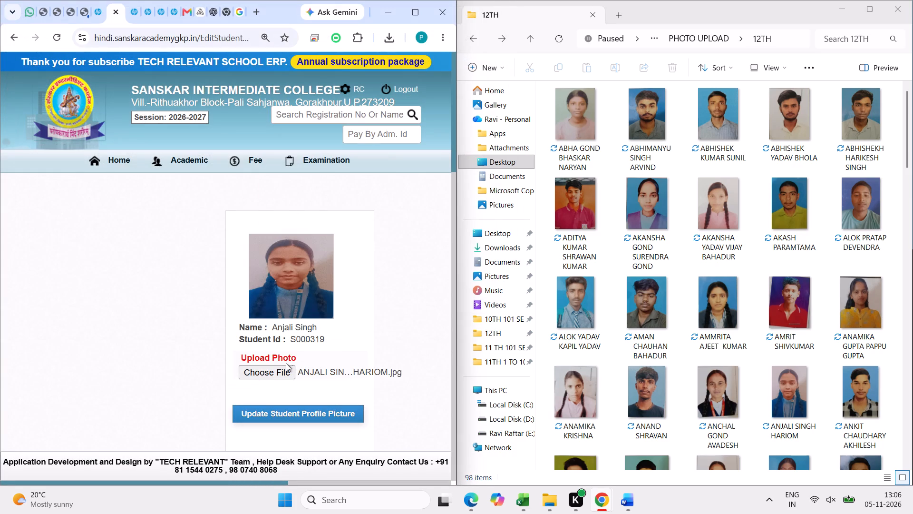
pyautogui.click(292, 416)
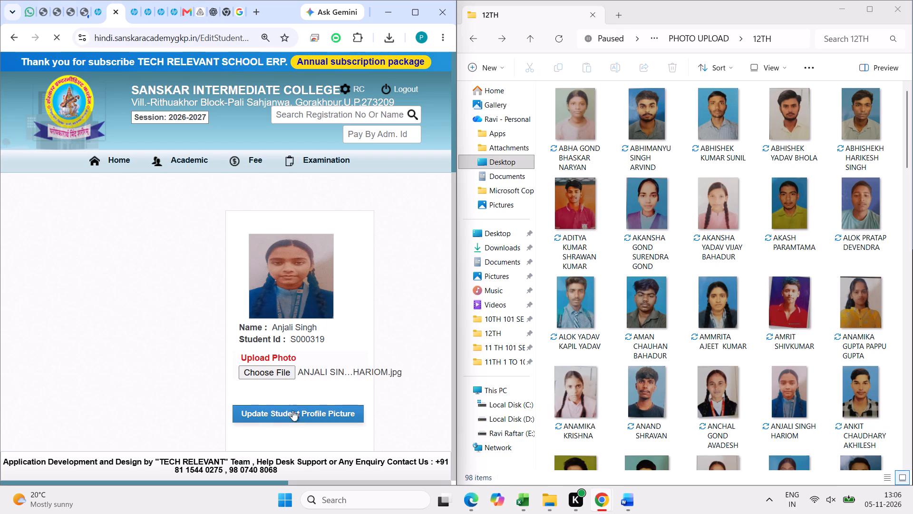
pyautogui.click(346, 115)
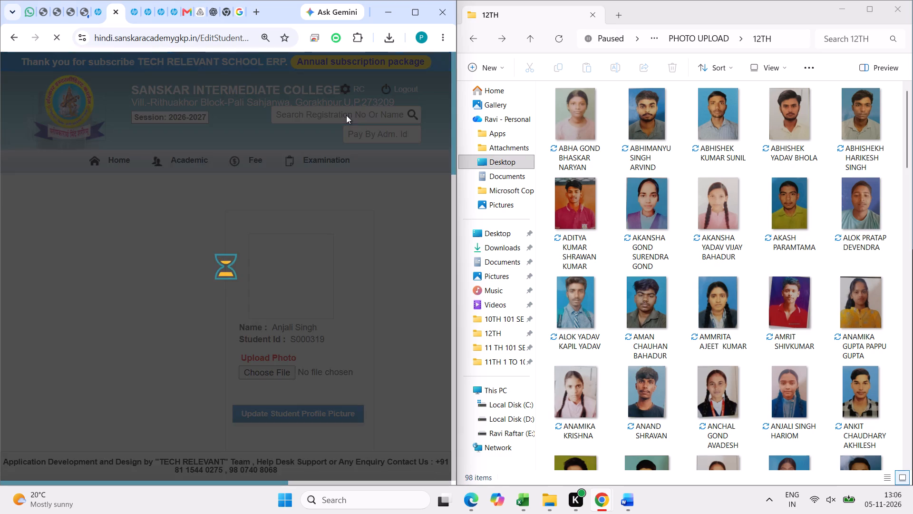
pyautogui.doubleClick(346, 115)
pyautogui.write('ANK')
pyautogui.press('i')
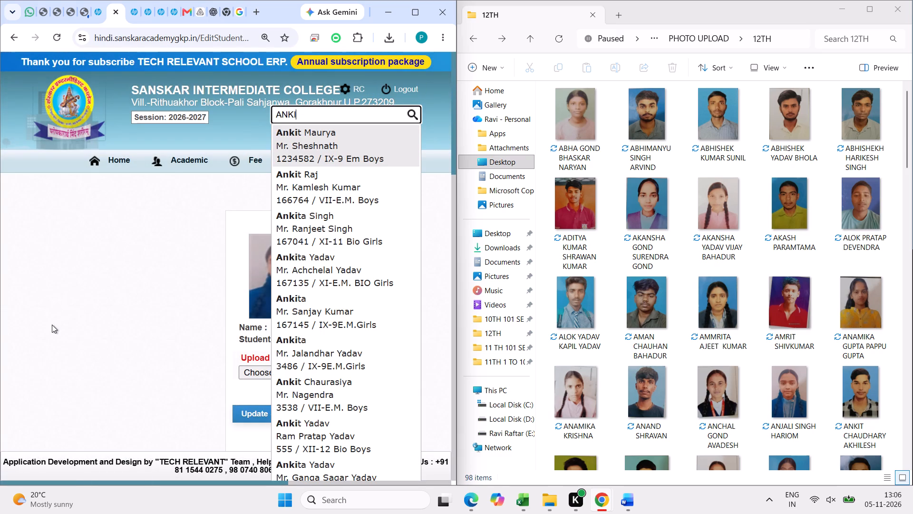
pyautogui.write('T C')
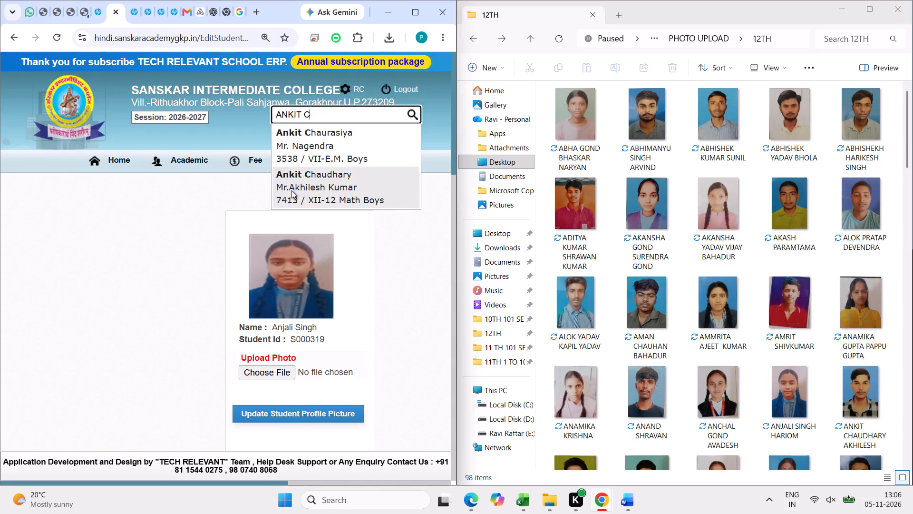
pyautogui.click(291, 190)
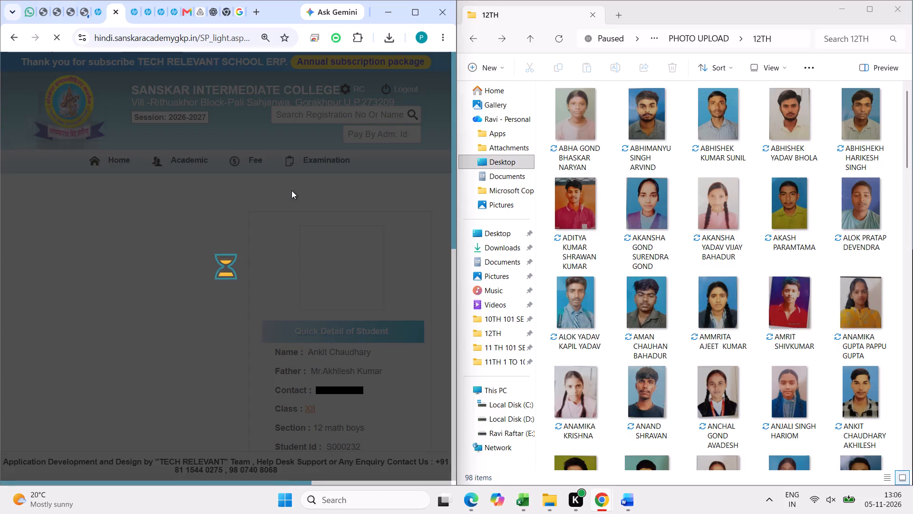
pyautogui.scroll(-3, 264, 244)
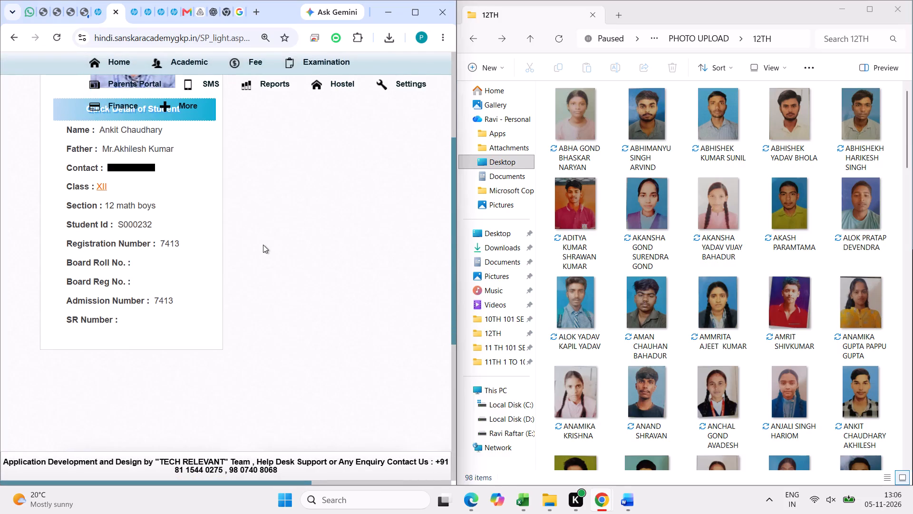
pyautogui.scroll(-4, 263, 245)
pyautogui.doubleClick(345, 241)
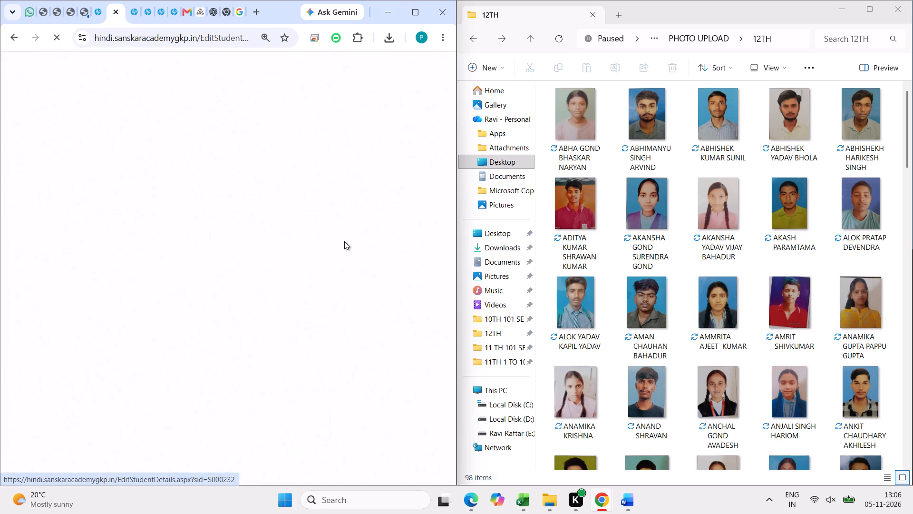
# Remove this student's existing profile picture.
pyautogui.scroll(-2, 276, 312)
pyautogui.scroll(1, 276, 319)
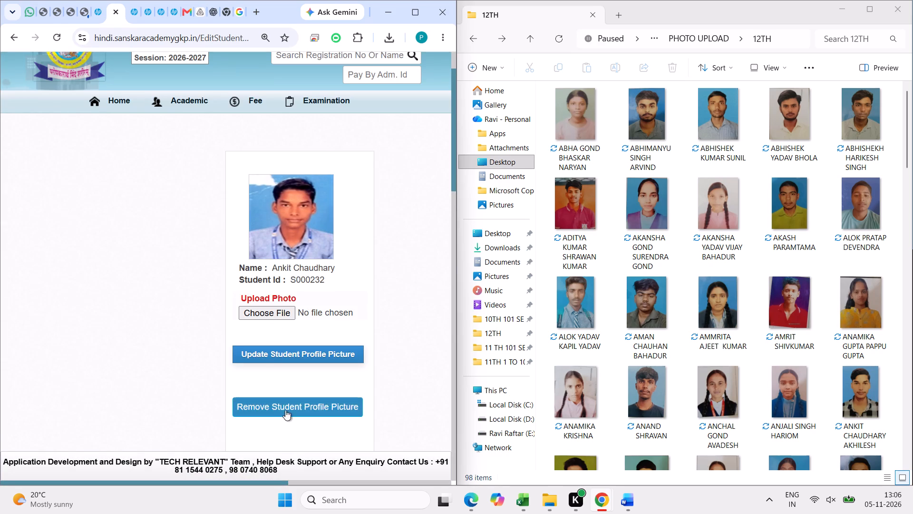
pyautogui.click(288, 415)
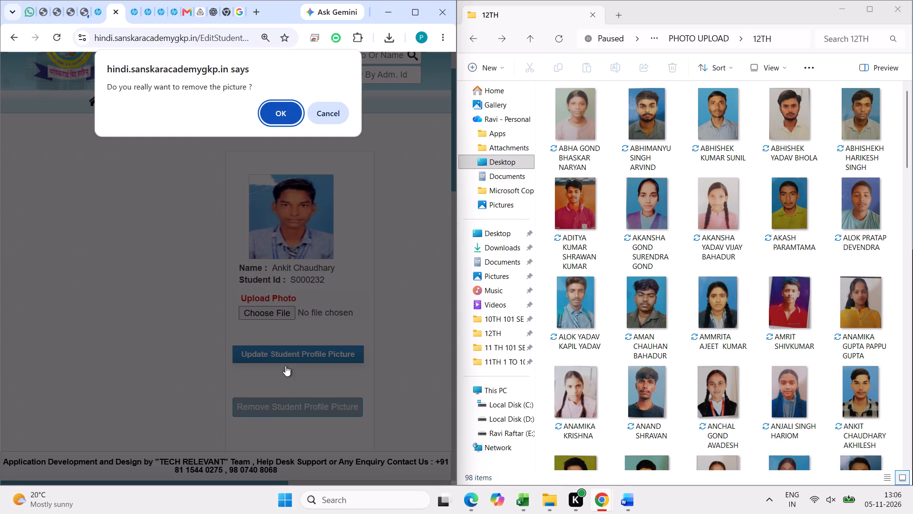
pyautogui.click(286, 114)
pyautogui.scroll(-1, 291, 277)
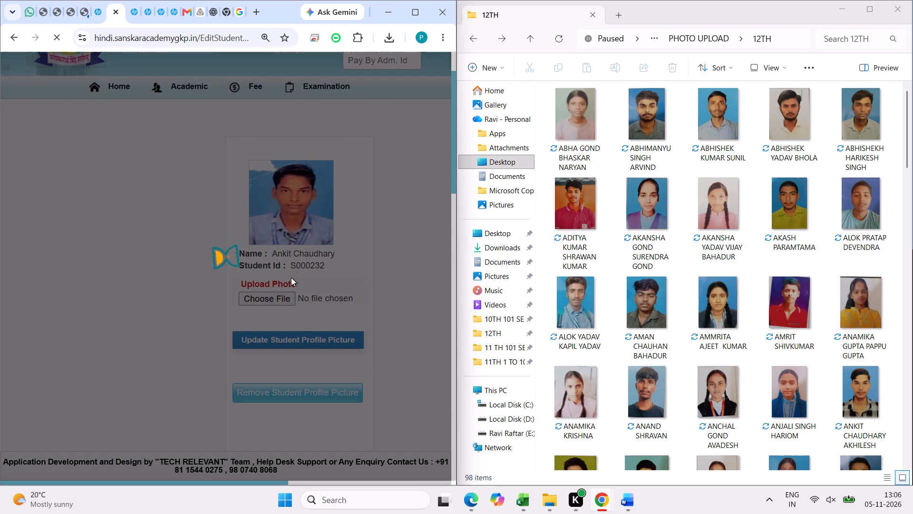
pyautogui.click(271, 367)
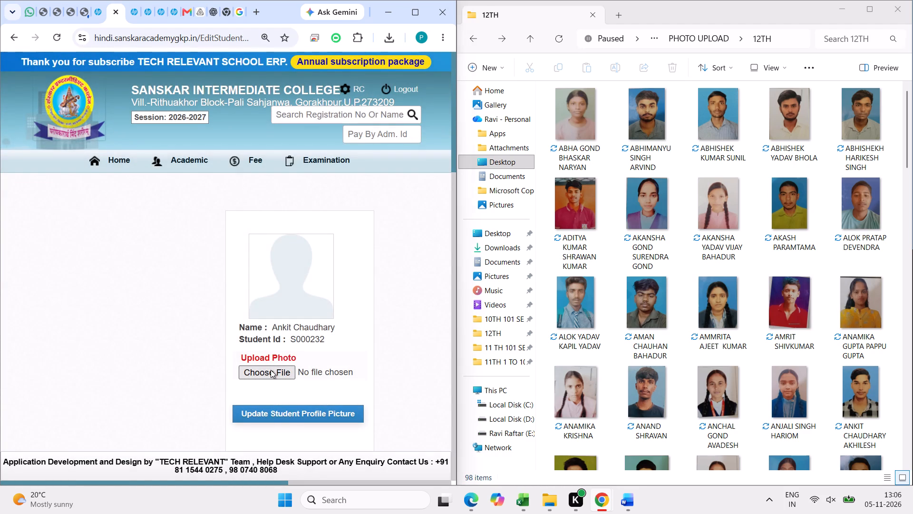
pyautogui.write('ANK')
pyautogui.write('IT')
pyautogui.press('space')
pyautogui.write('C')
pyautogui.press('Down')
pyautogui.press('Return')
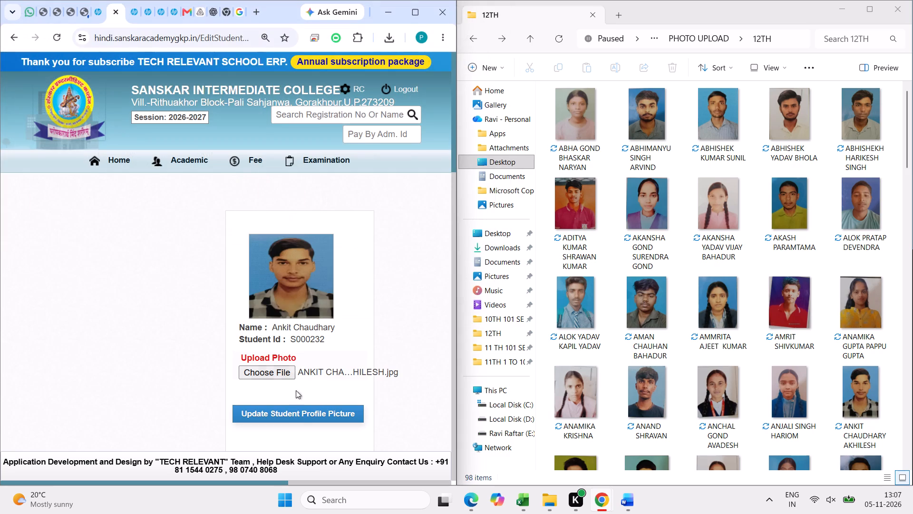
pyautogui.click(299, 422)
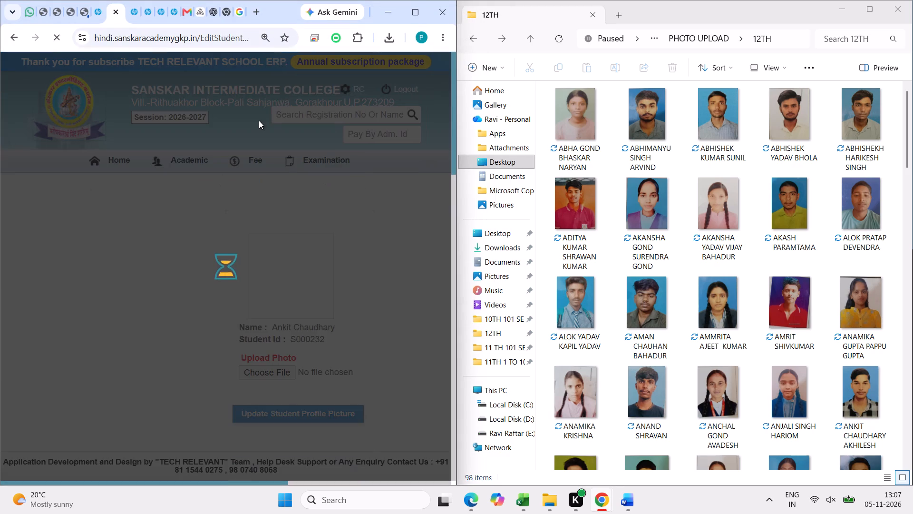
pyautogui.moveTo(908, 160); pyautogui.dragTo(907, 185)
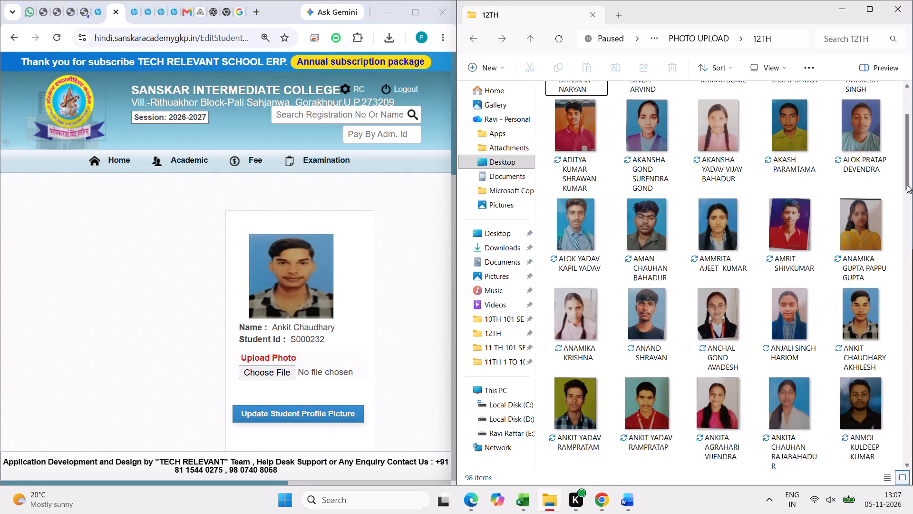
pyautogui.moveTo(907, 185); pyautogui.dragTo(903, 223)
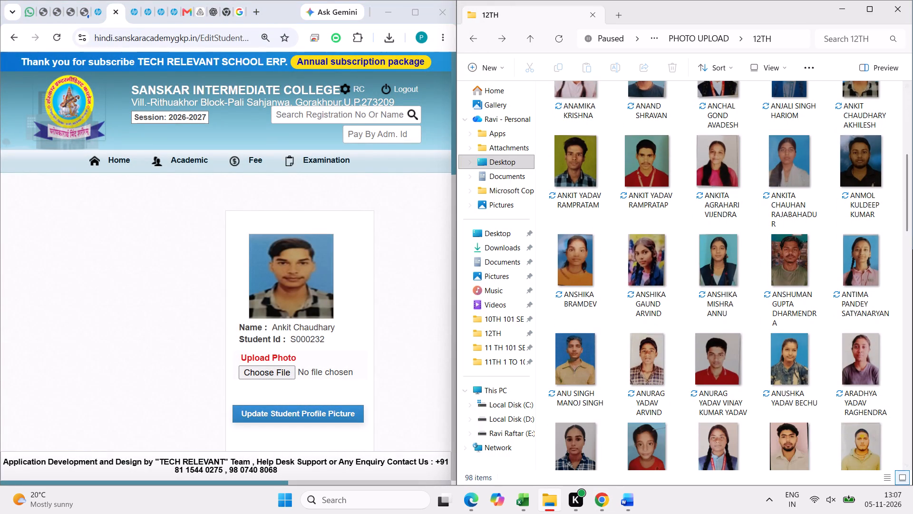
pyautogui.click(363, 114)
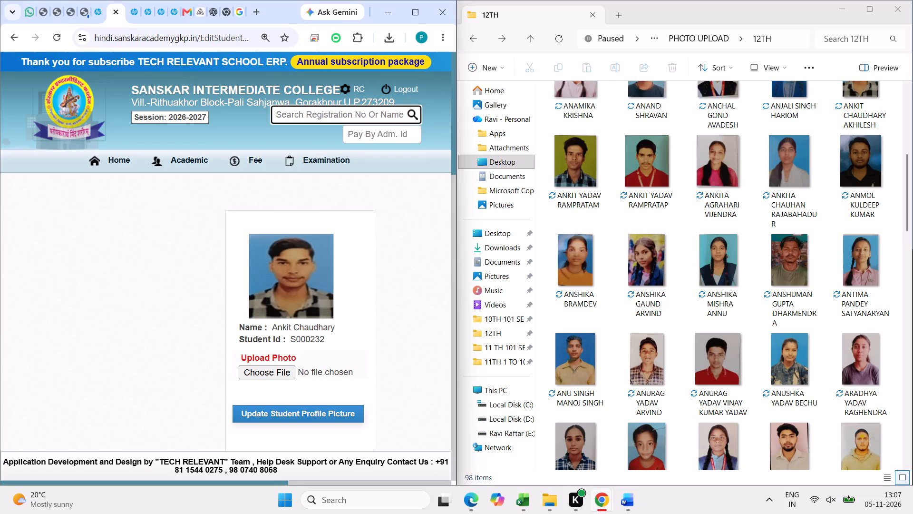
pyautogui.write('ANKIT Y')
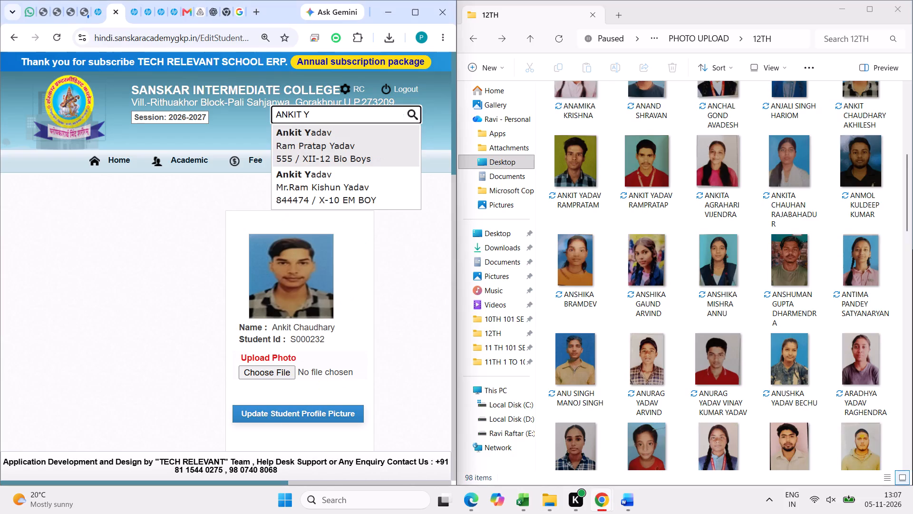
pyautogui.click(347, 152)
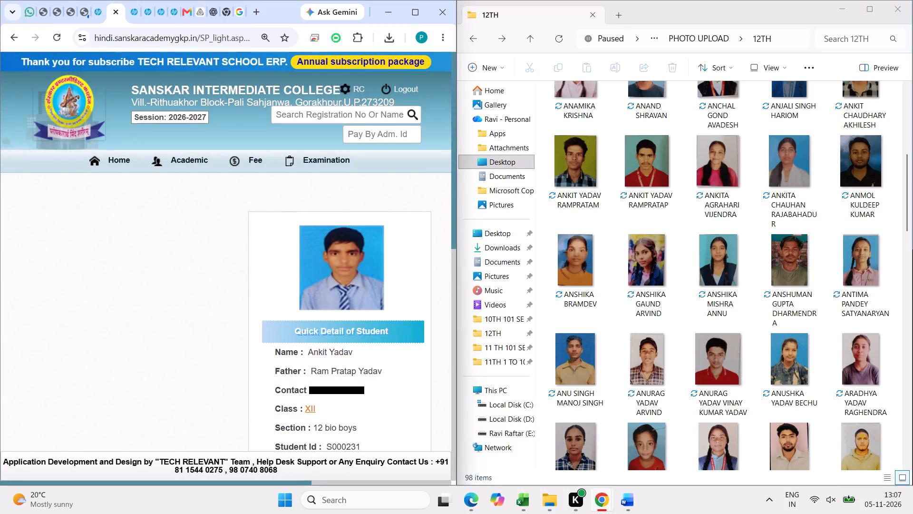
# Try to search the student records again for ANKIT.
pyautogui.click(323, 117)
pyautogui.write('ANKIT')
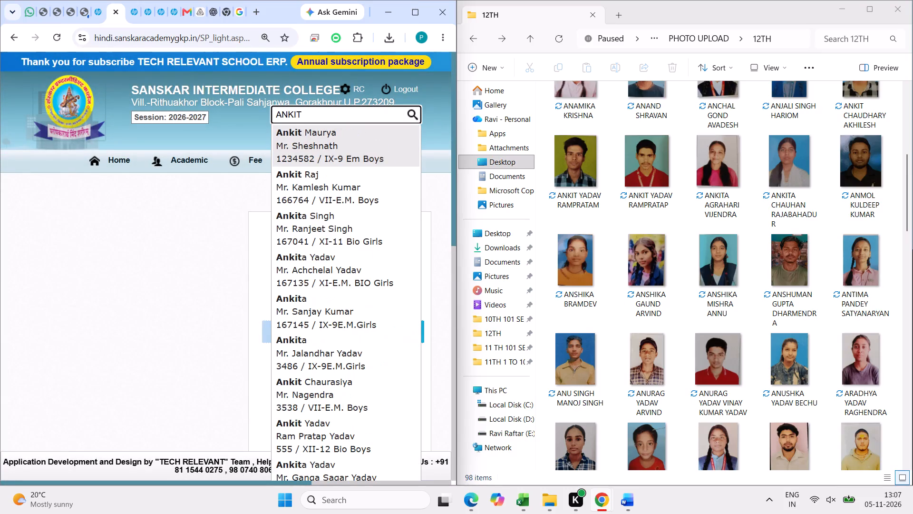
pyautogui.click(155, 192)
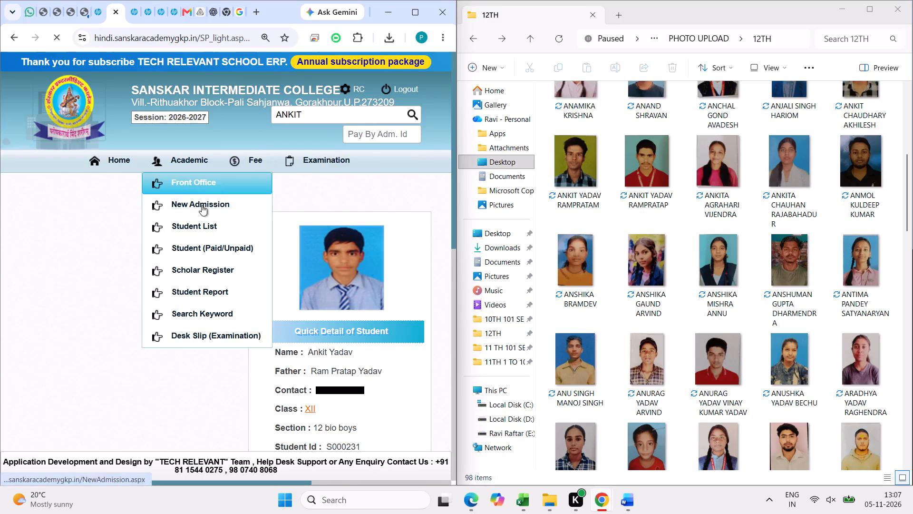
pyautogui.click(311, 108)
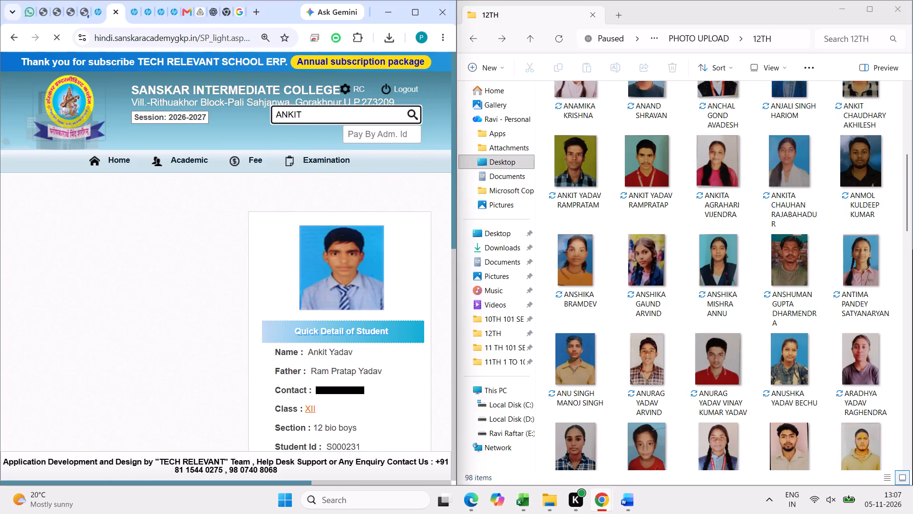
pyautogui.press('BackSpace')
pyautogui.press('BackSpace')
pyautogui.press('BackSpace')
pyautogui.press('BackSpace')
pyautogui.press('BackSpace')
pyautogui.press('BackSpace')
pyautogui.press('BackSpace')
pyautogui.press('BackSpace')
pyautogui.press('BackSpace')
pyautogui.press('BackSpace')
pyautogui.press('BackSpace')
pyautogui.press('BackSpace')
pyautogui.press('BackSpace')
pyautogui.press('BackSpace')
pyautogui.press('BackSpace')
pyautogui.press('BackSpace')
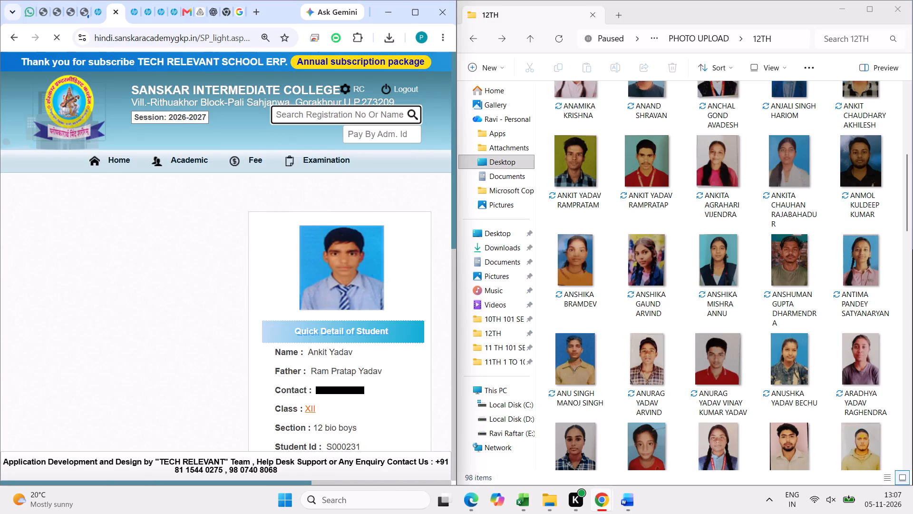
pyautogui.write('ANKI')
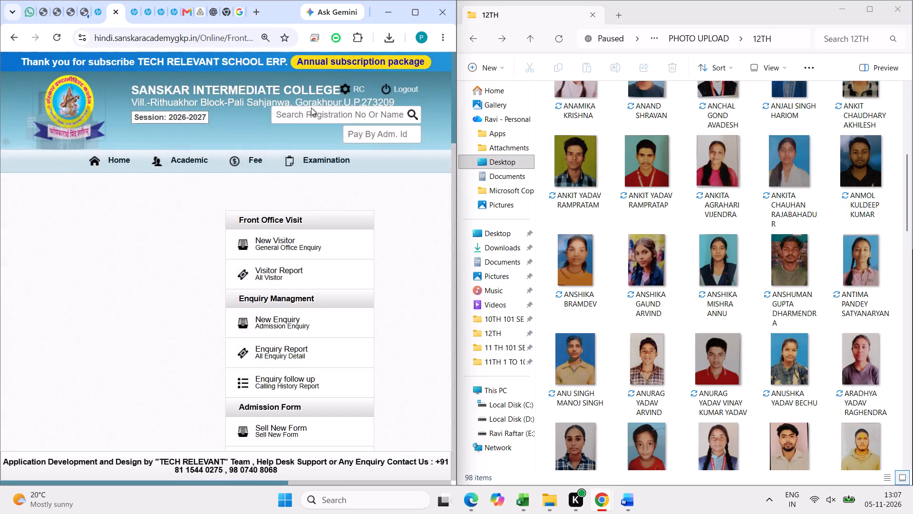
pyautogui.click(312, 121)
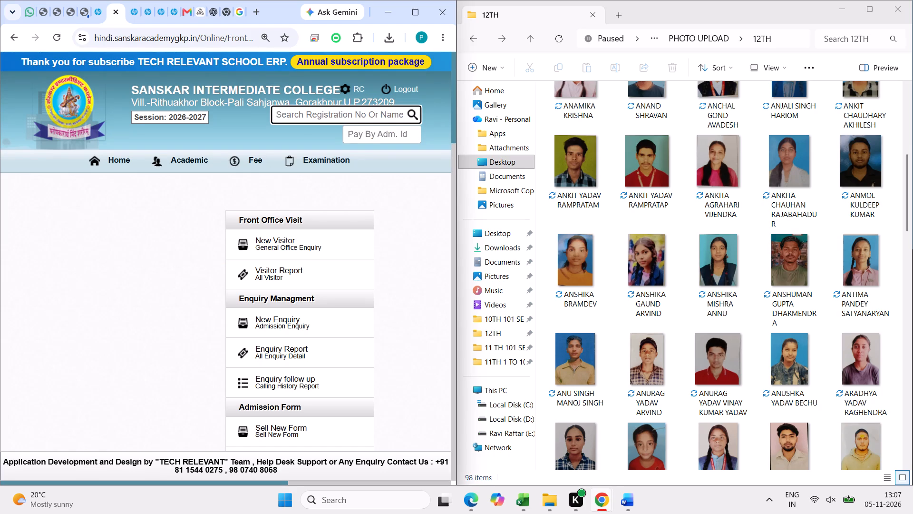
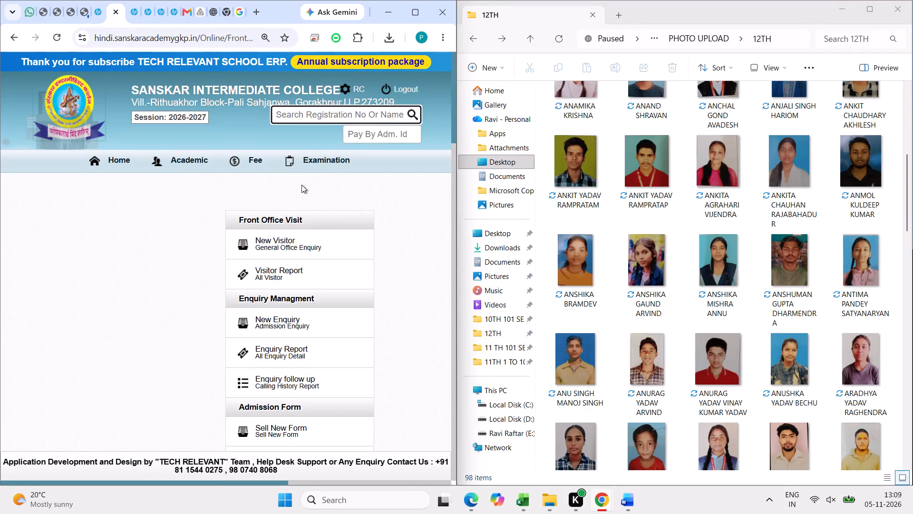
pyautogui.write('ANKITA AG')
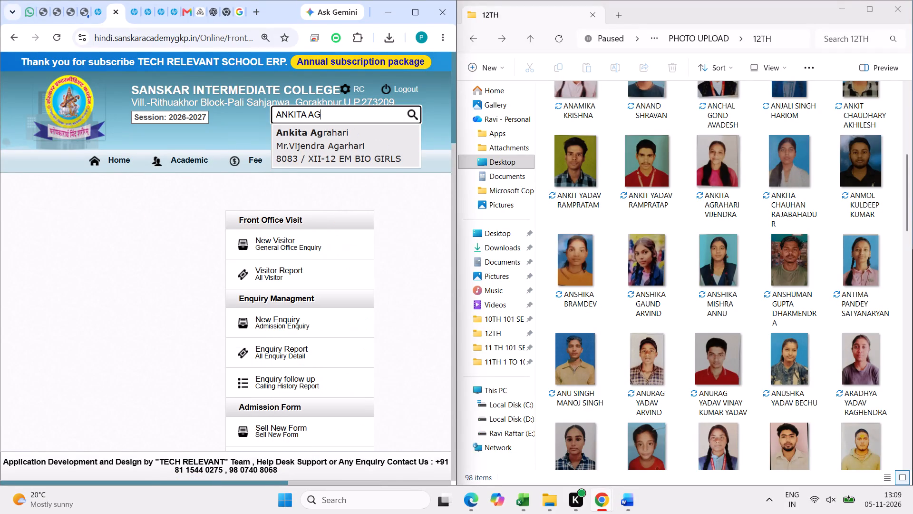
pyautogui.click(309, 148)
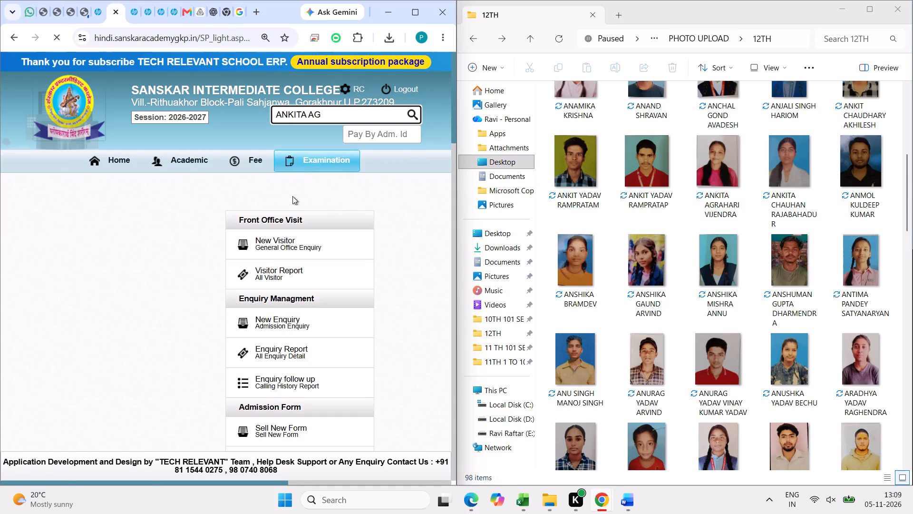
pyautogui.click(333, 109)
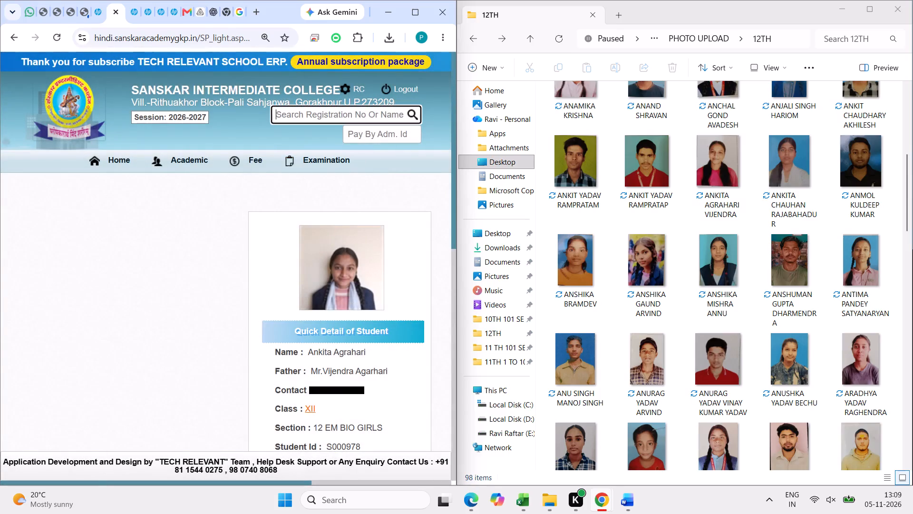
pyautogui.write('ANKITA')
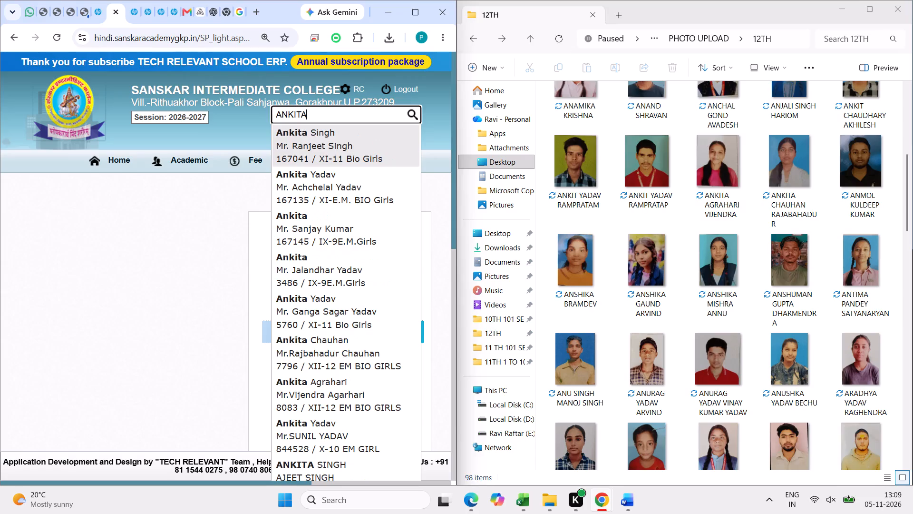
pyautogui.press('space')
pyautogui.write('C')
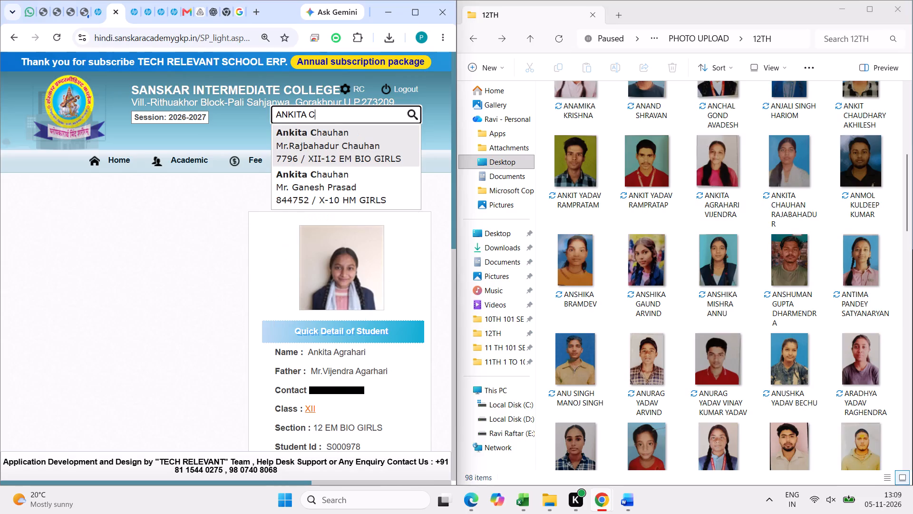
pyautogui.click(301, 145)
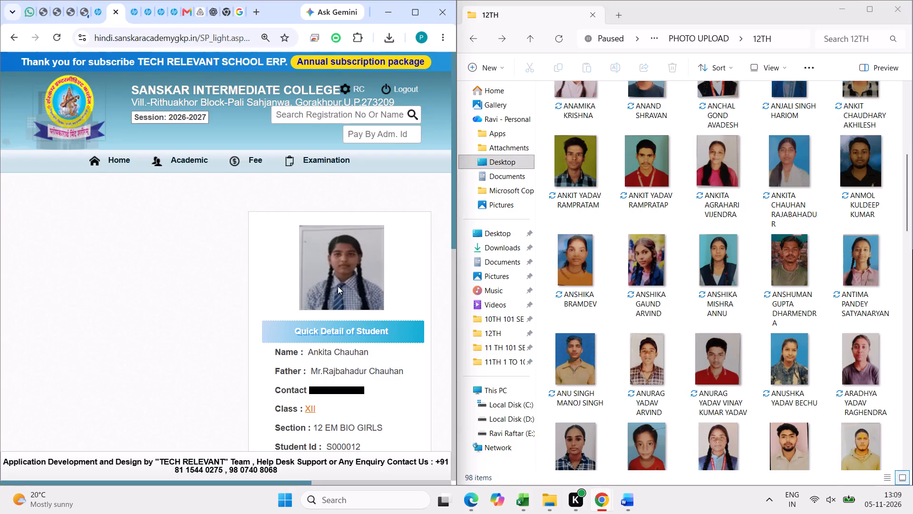
pyautogui.scroll(-2, 338, 286)
pyautogui.scroll(2, 350, 277)
pyautogui.scroll(2, 362, 239)
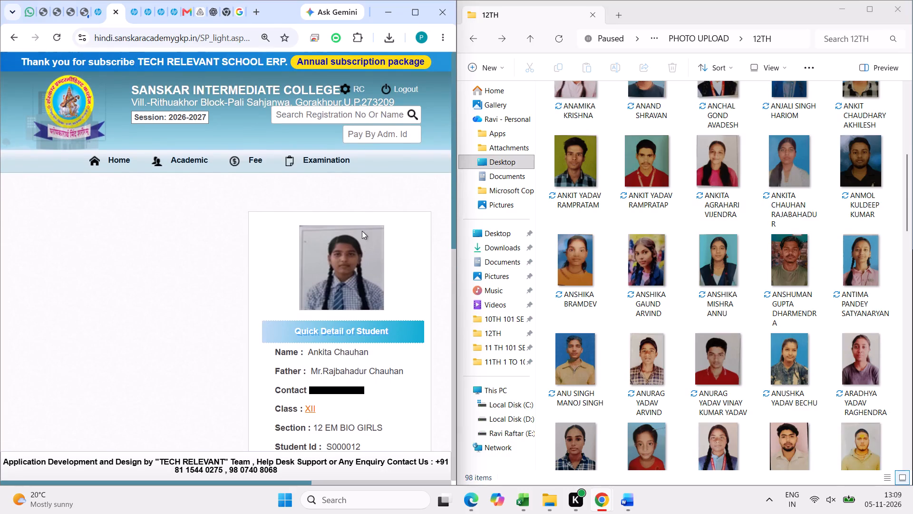
pyautogui.click(344, 113)
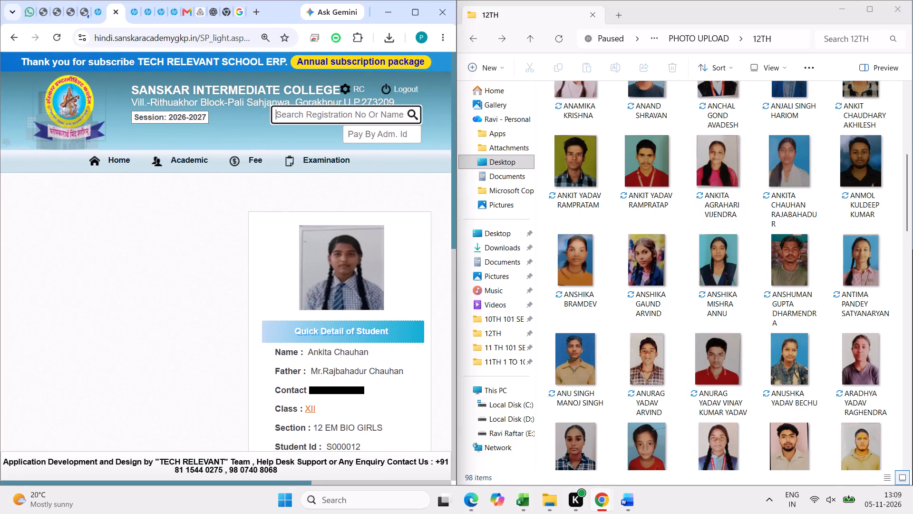
pyautogui.write('ANMOL')
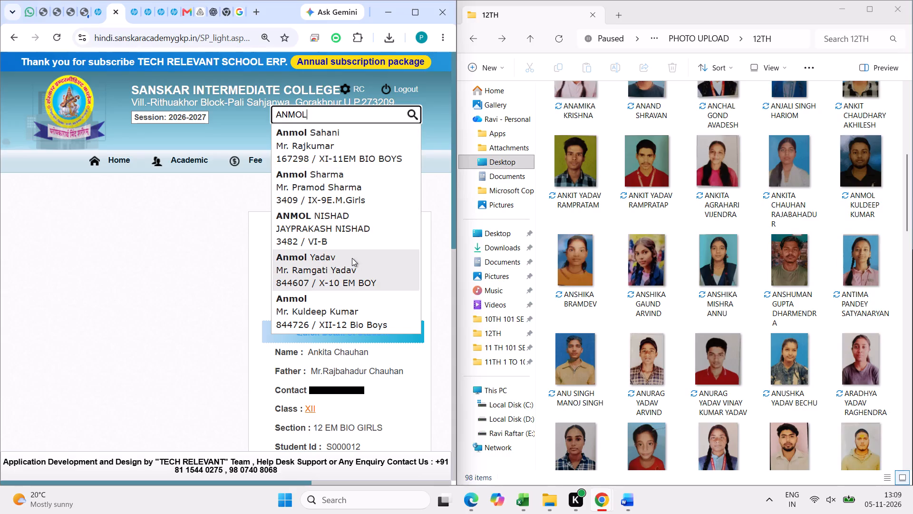
pyautogui.click(319, 320)
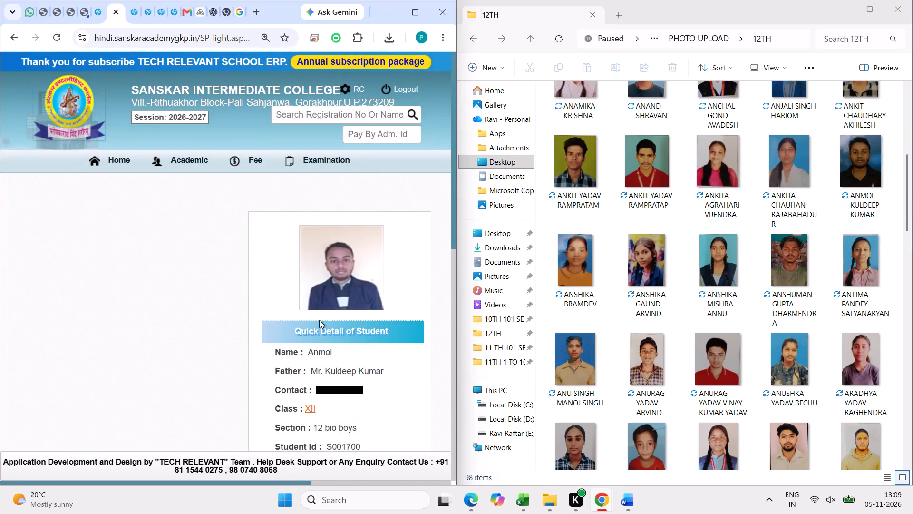
pyautogui.scroll(-6, 274, 341)
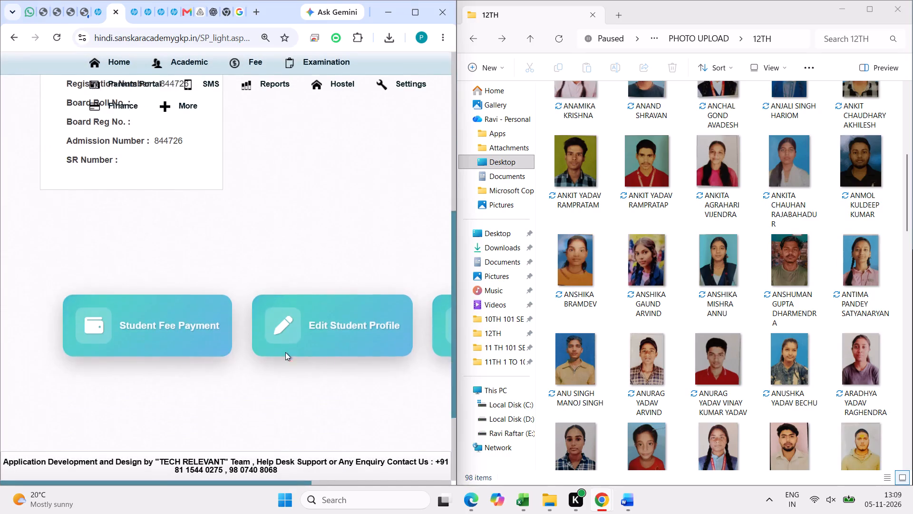
pyautogui.click(325, 302)
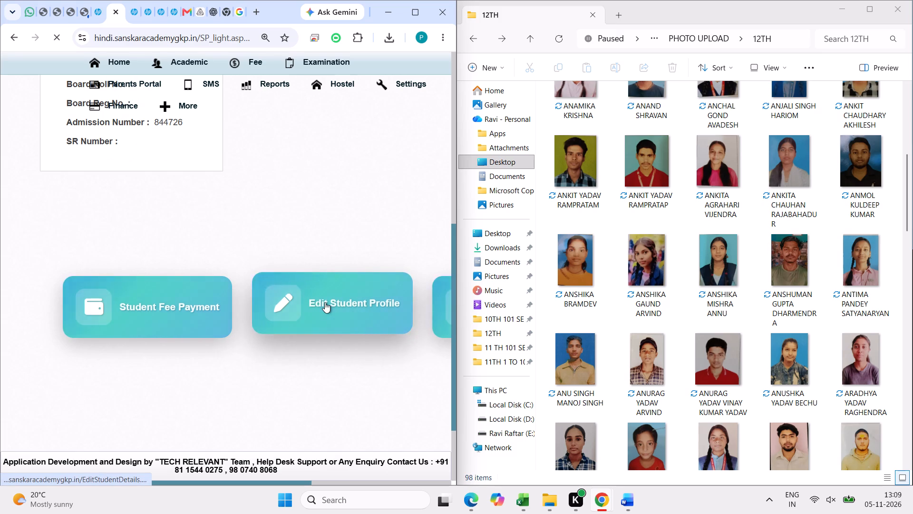
pyautogui.scroll(-2, 317, 310)
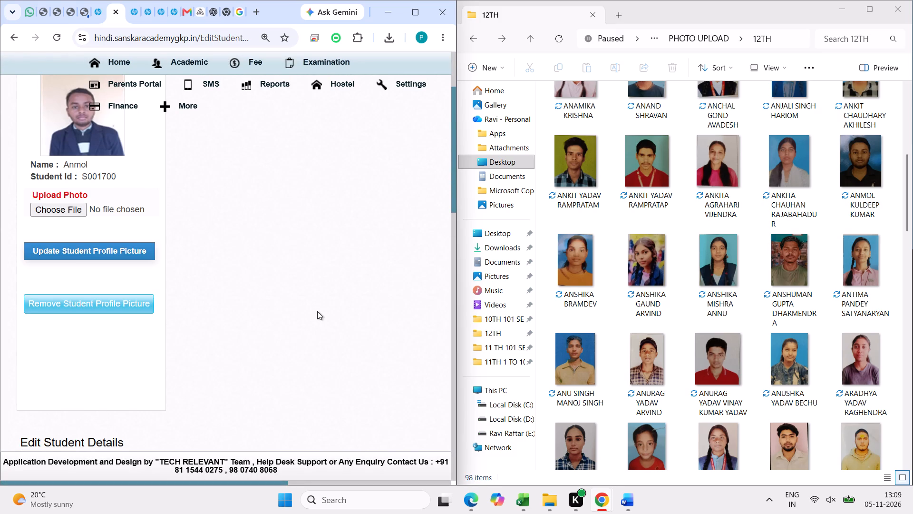
pyautogui.scroll(2, 317, 311)
pyautogui.click(294, 111)
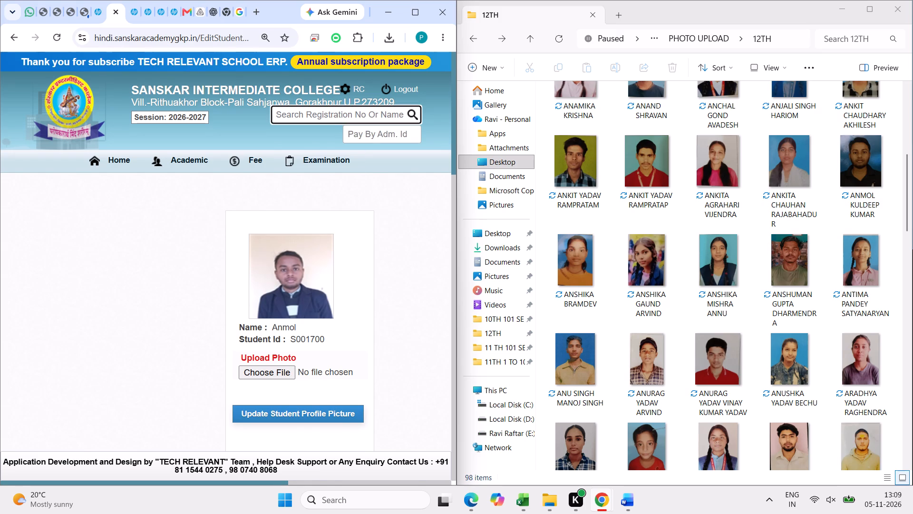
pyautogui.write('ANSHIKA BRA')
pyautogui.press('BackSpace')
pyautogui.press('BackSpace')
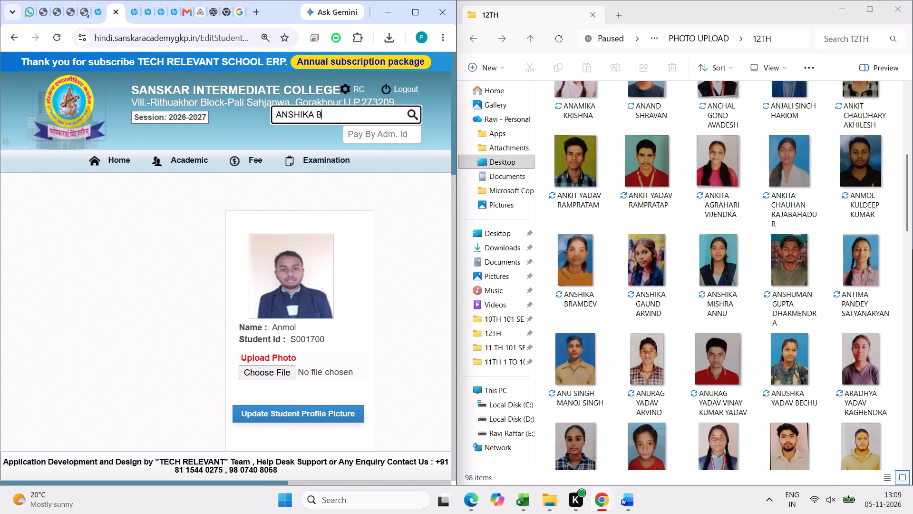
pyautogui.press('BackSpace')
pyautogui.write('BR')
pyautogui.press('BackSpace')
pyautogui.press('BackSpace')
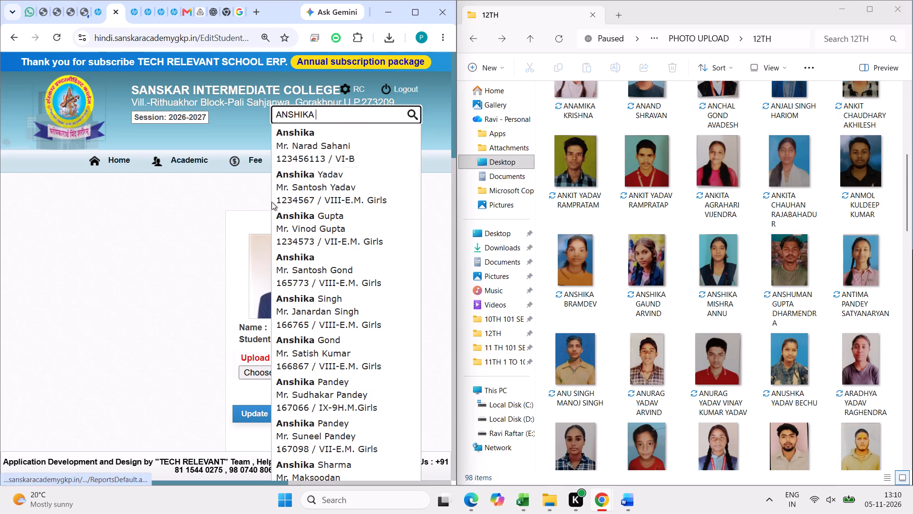
pyautogui.scroll(-1, 324, 420)
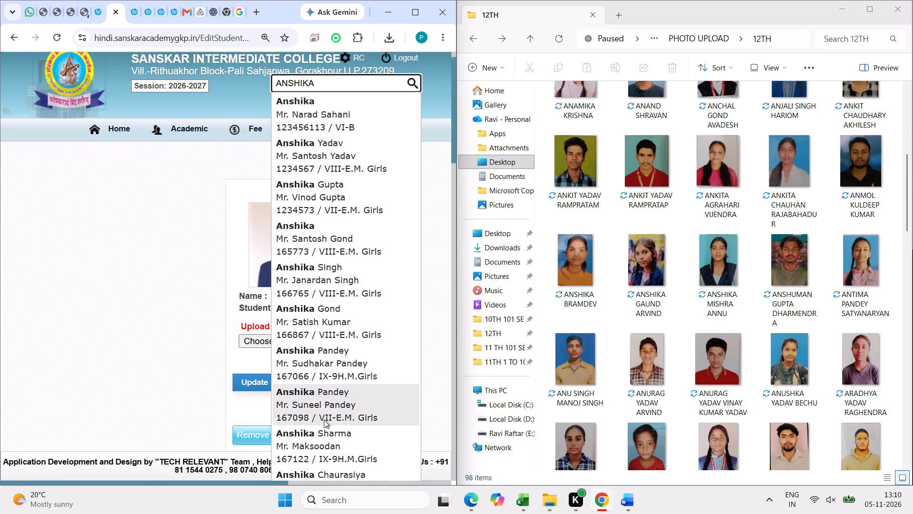
pyautogui.scroll(-3, 324, 420)
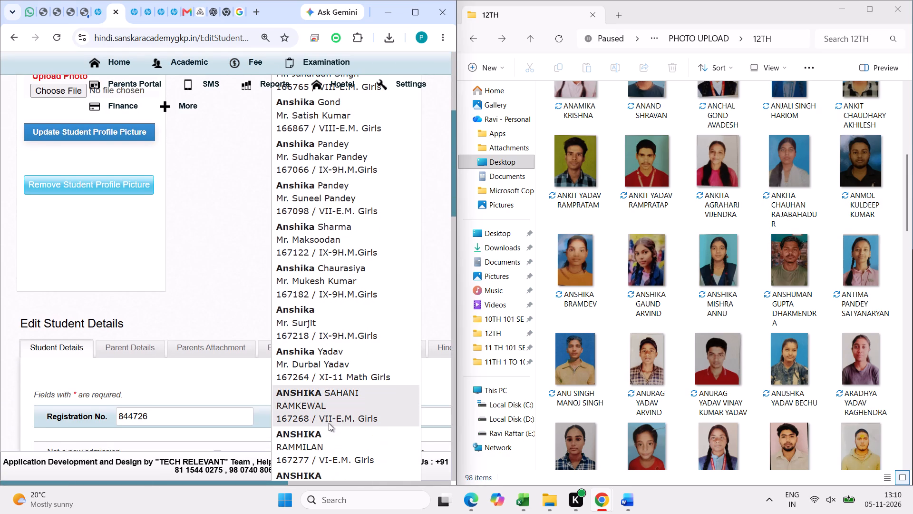
pyautogui.scroll(1, 330, 423)
pyautogui.scroll(-3, 330, 425)
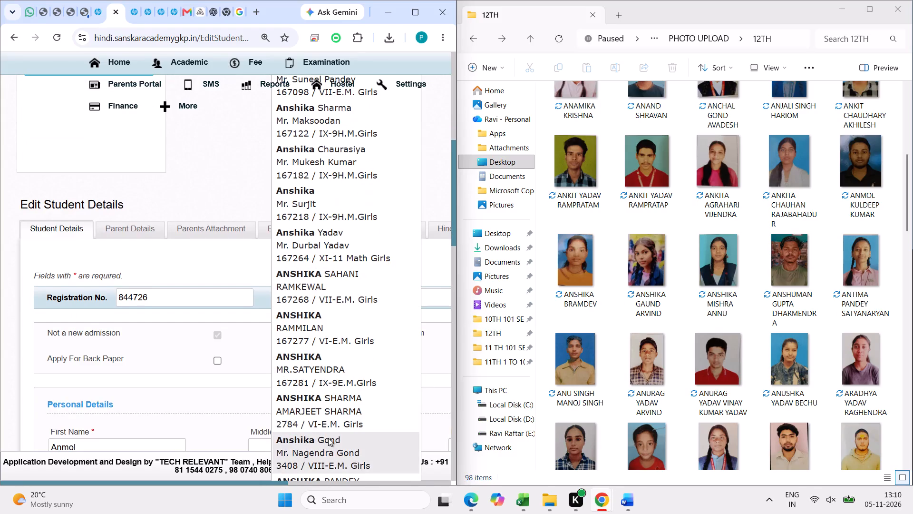
pyautogui.scroll(1, 328, 438)
pyautogui.scroll(-6, 328, 438)
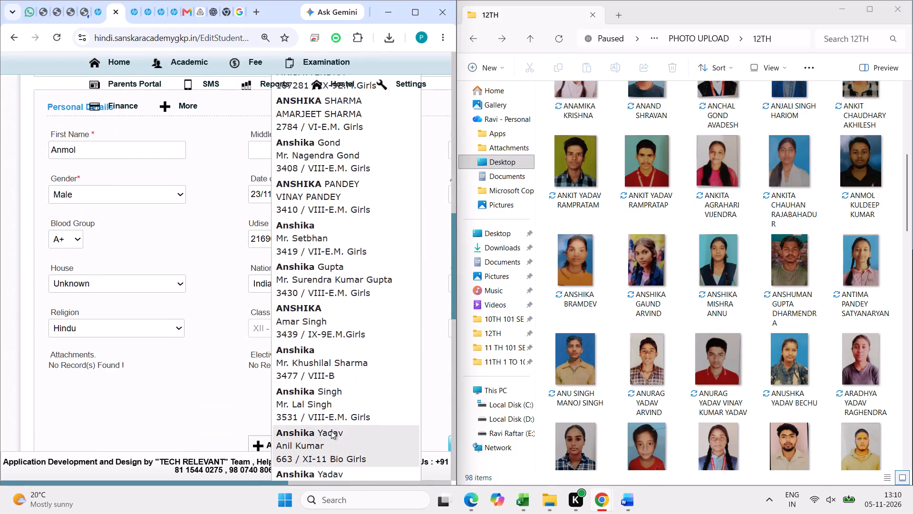
pyautogui.scroll(-2, 332, 431)
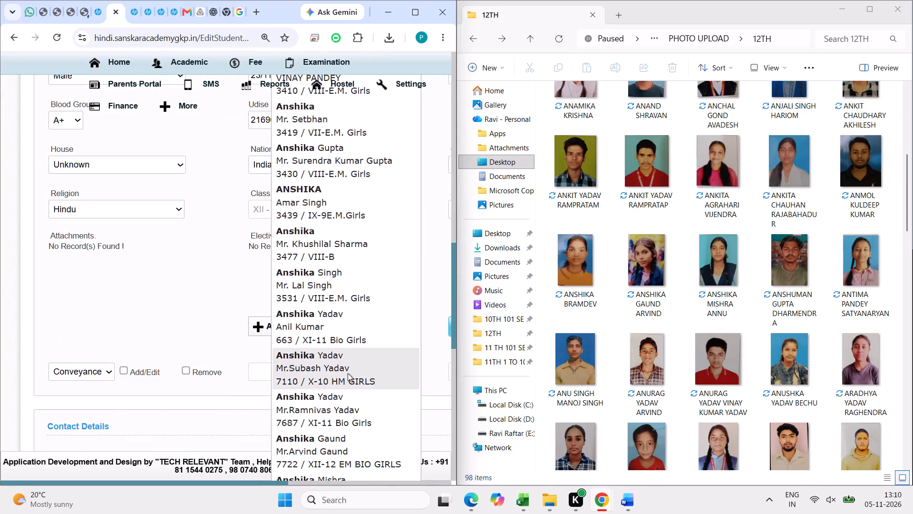
pyautogui.scroll(-4, 344, 438)
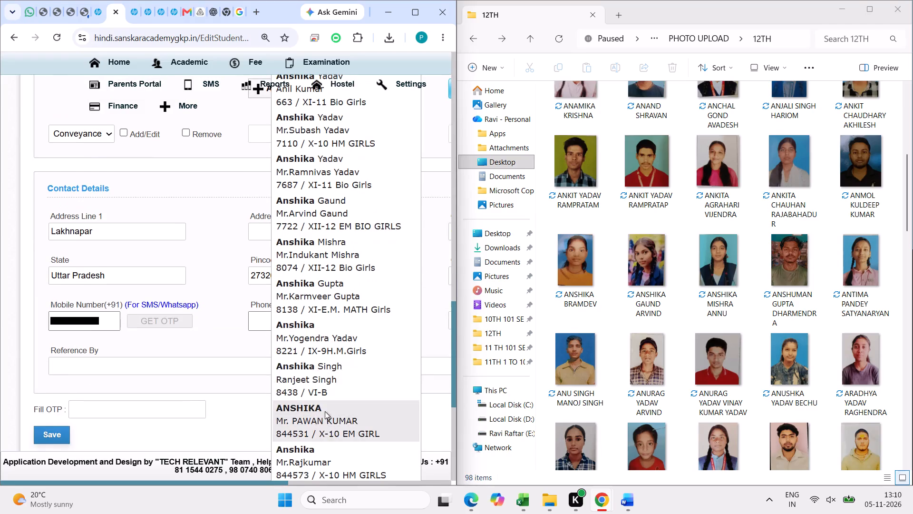
pyautogui.scroll(-1, 324, 402)
pyautogui.scroll(1, 324, 408)
pyautogui.scroll(-1, 324, 411)
pyautogui.scroll(1, 324, 415)
pyautogui.scroll(-2, 324, 417)
pyautogui.scroll(1, 324, 417)
pyautogui.scroll(-2, 323, 417)
pyautogui.scroll(1, 323, 417)
pyautogui.scroll(-2, 323, 416)
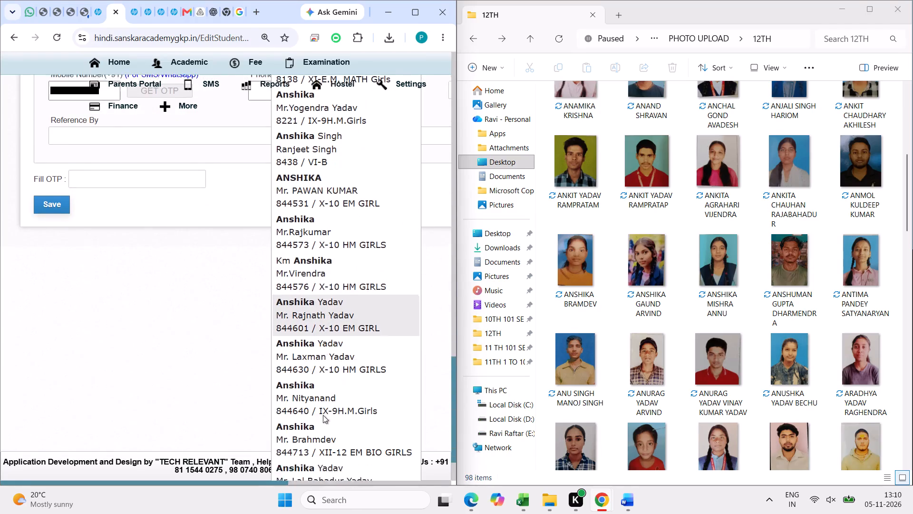
pyautogui.scroll(1, 332, 398)
pyautogui.scroll(-2, 330, 415)
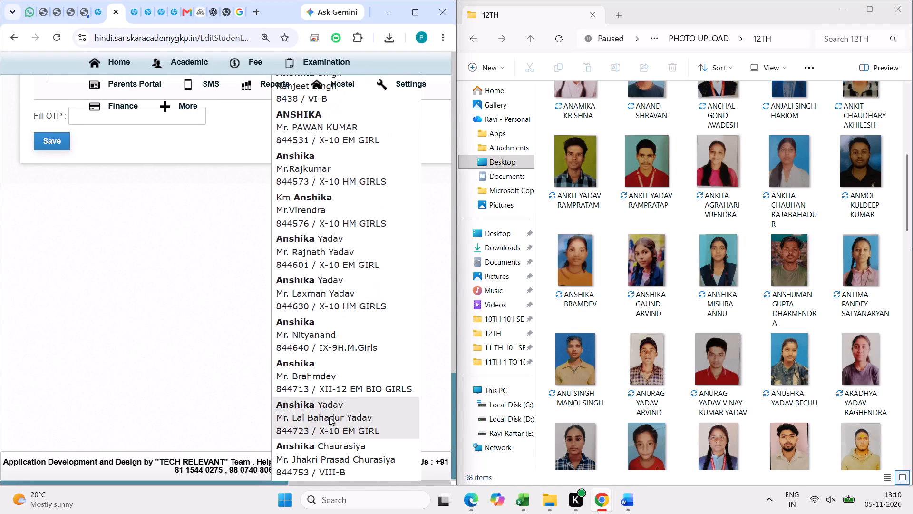
pyautogui.click(327, 386)
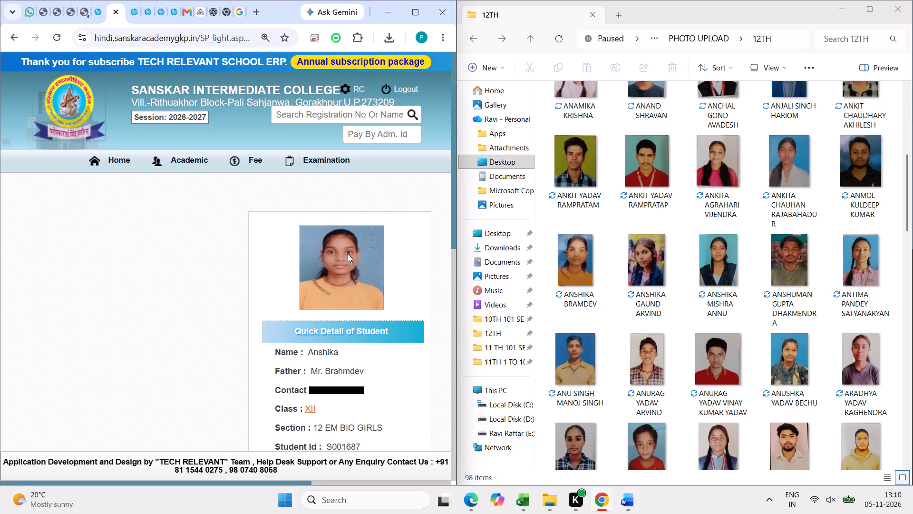
pyautogui.click(276, 114)
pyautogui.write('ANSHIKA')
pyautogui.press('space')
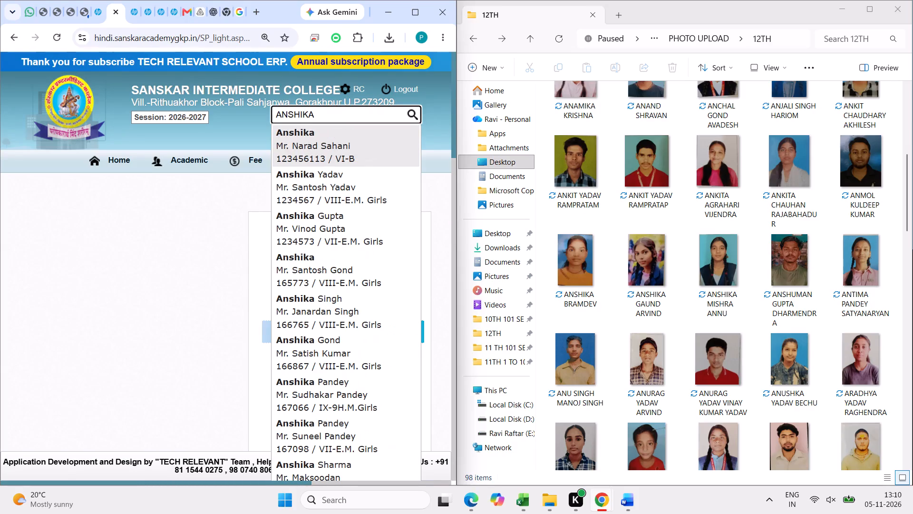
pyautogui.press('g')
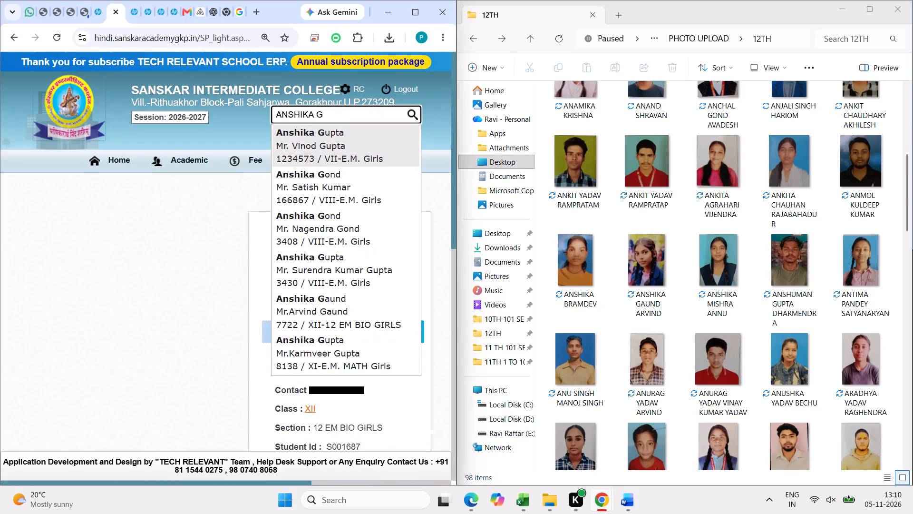
pyautogui.click(285, 297)
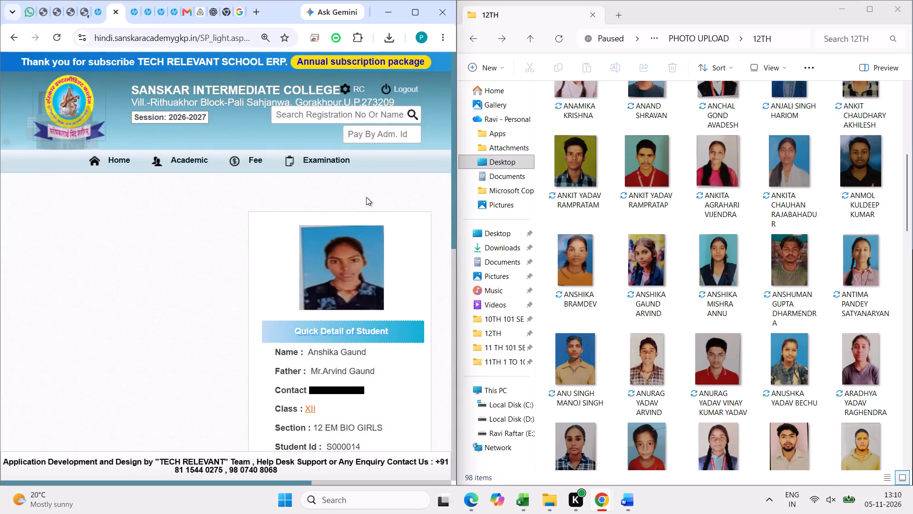
pyautogui.click(333, 118)
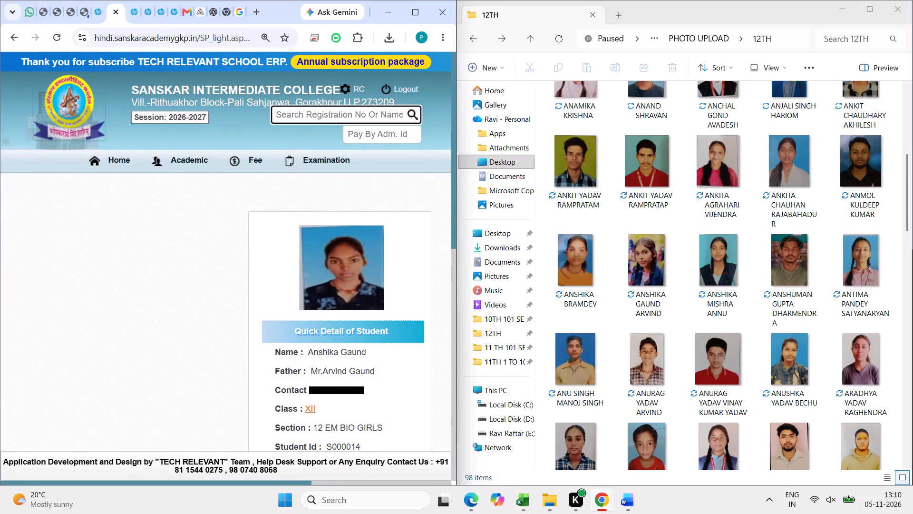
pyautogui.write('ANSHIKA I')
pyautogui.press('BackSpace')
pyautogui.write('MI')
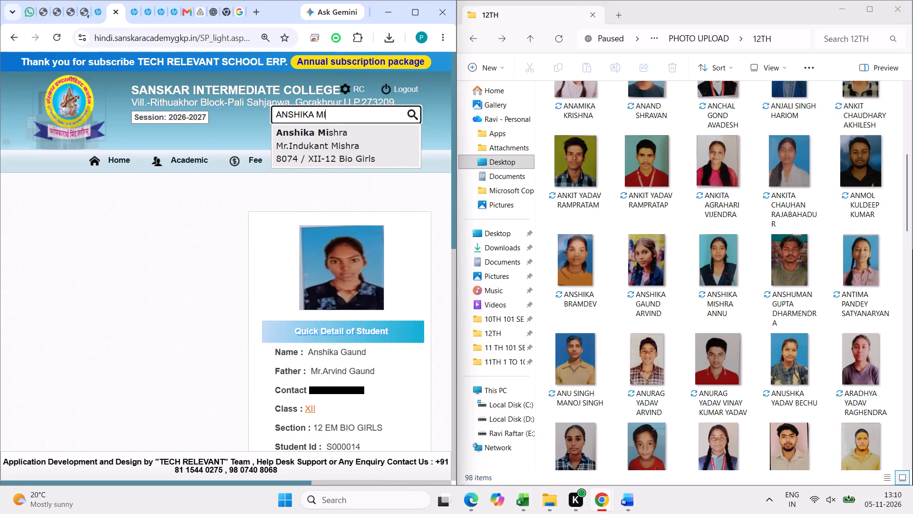
pyautogui.click(336, 143)
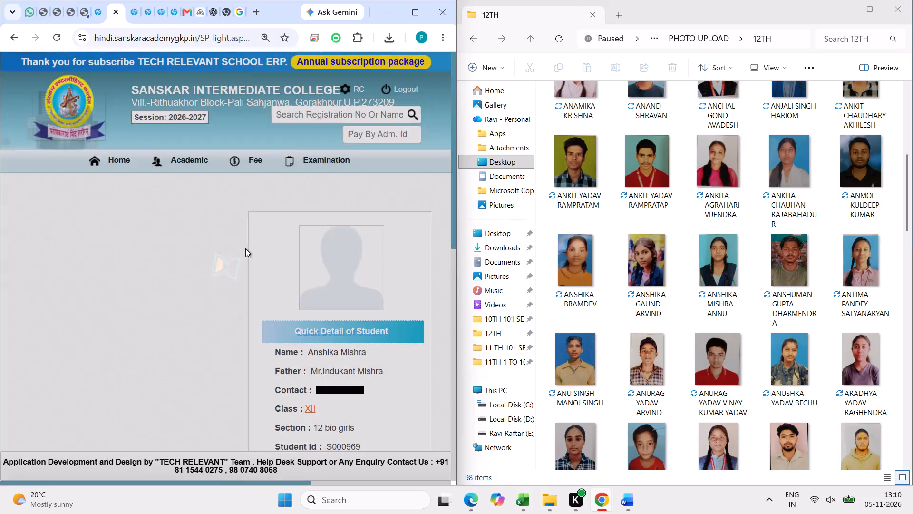
pyautogui.scroll(-6, 279, 248)
pyautogui.click(328, 302)
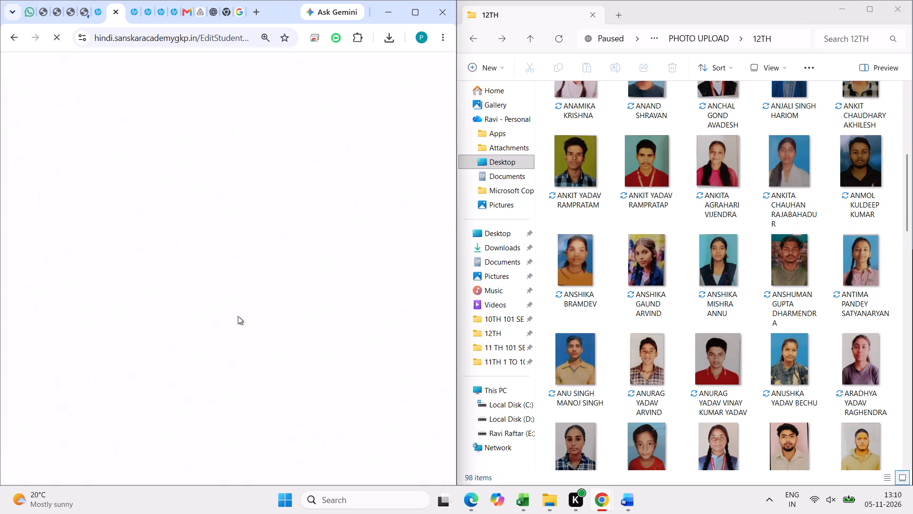
pyautogui.click(249, 373)
pyautogui.write('ANSHI')
pyautogui.press('Right')
pyautogui.press('Down')
pyautogui.press('Down')
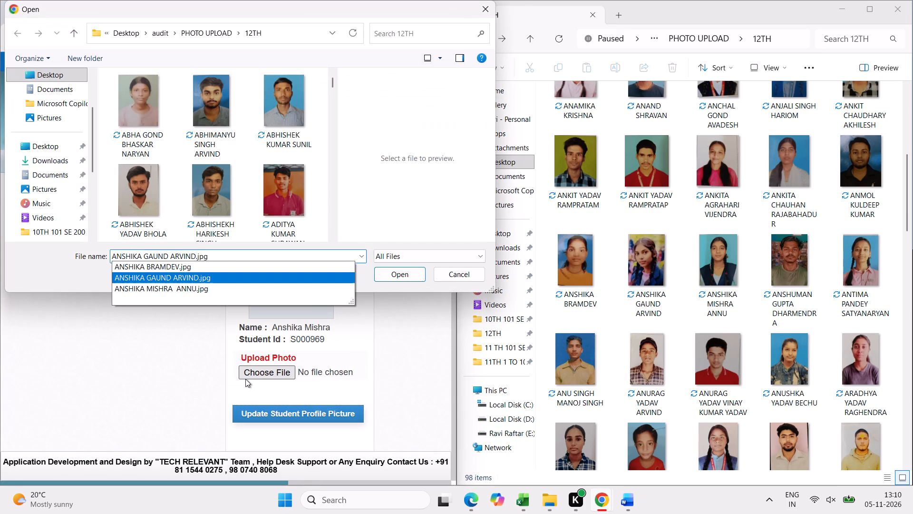
pyautogui.press('Down')
pyautogui.press('Return')
pyautogui.click(272, 410)
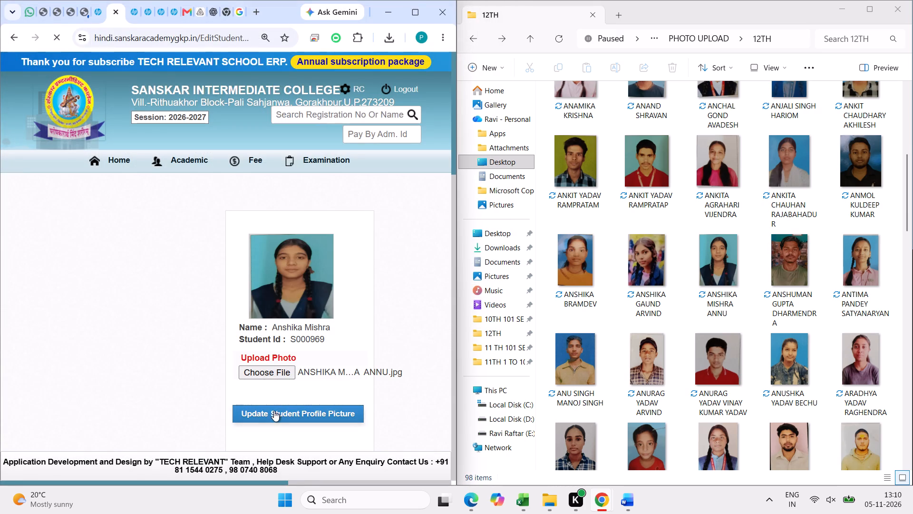
pyautogui.doubleClick(331, 113)
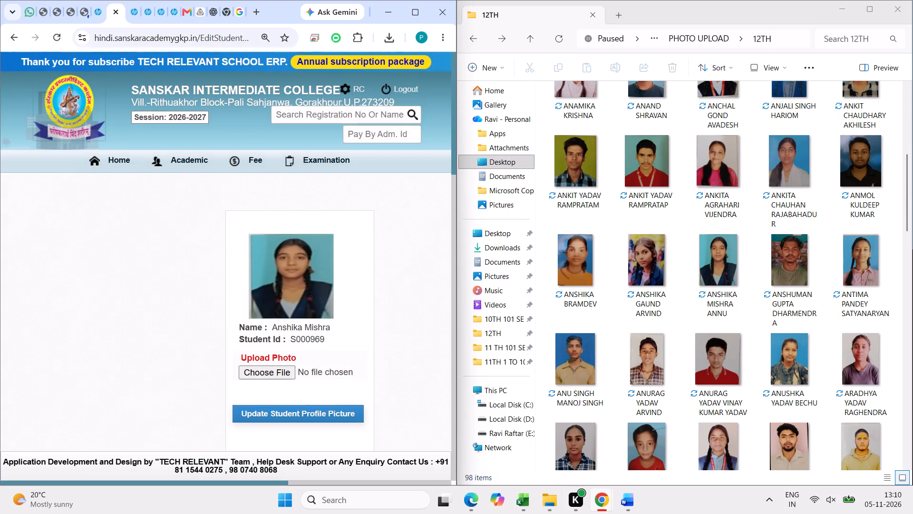
pyautogui.write('ANSHU')
pyautogui.write('MAN')
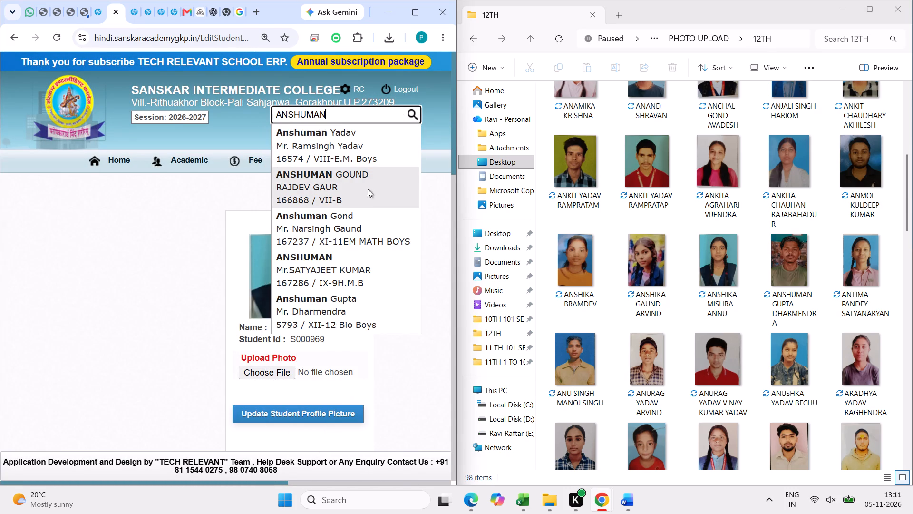
pyautogui.click(370, 306)
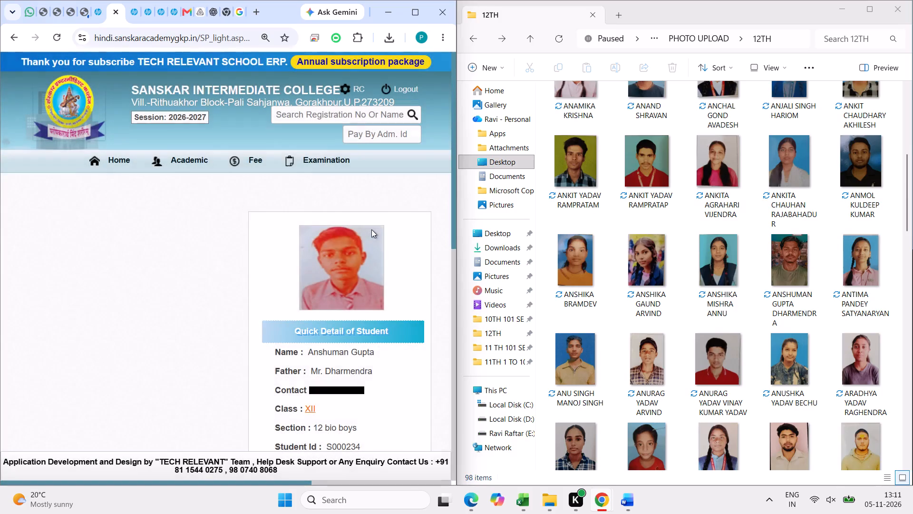
pyautogui.click(328, 101)
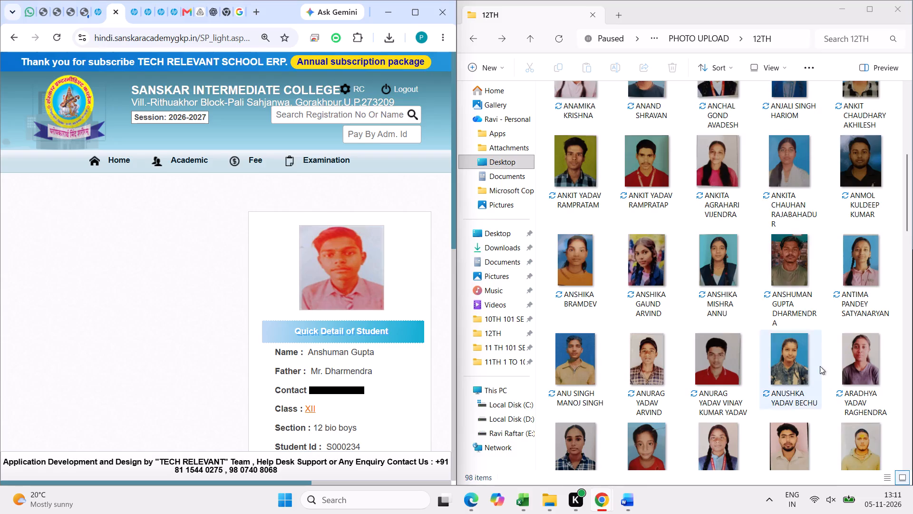
pyautogui.doubleClick(762, 240)
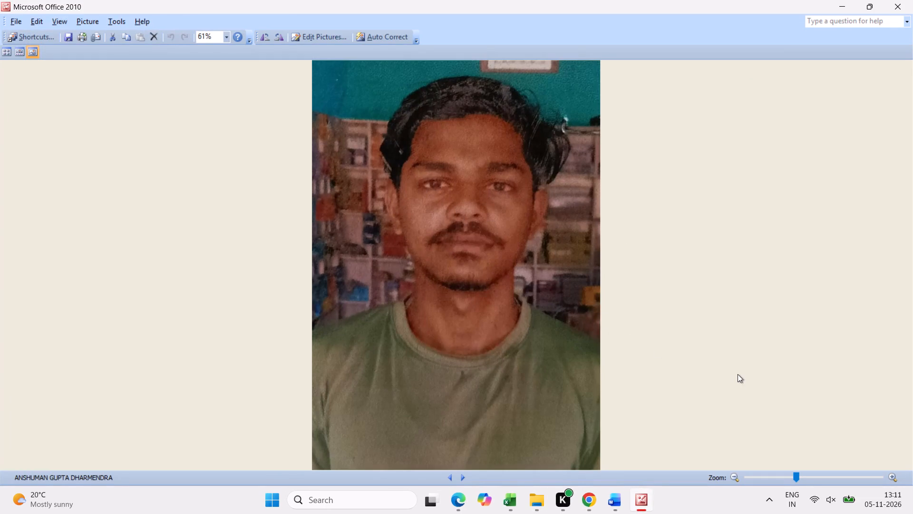
pyautogui.click(907, 0)
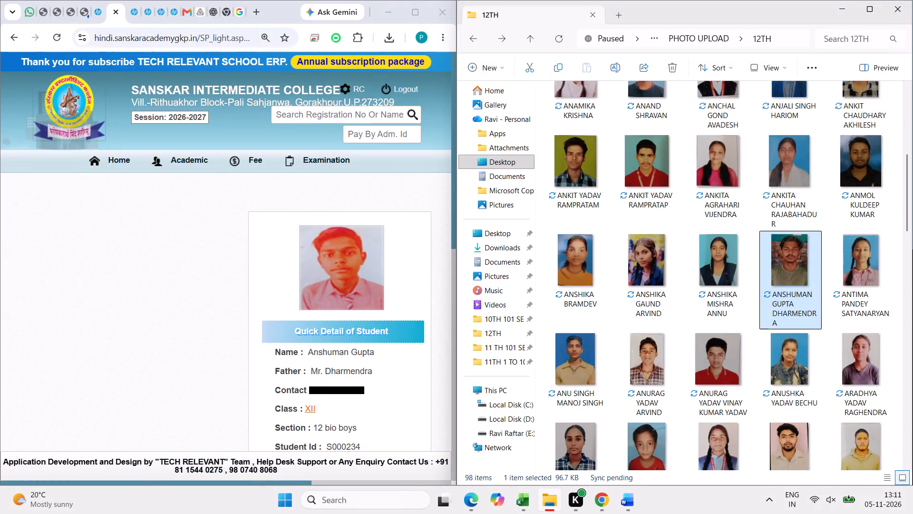
pyautogui.click(331, 114)
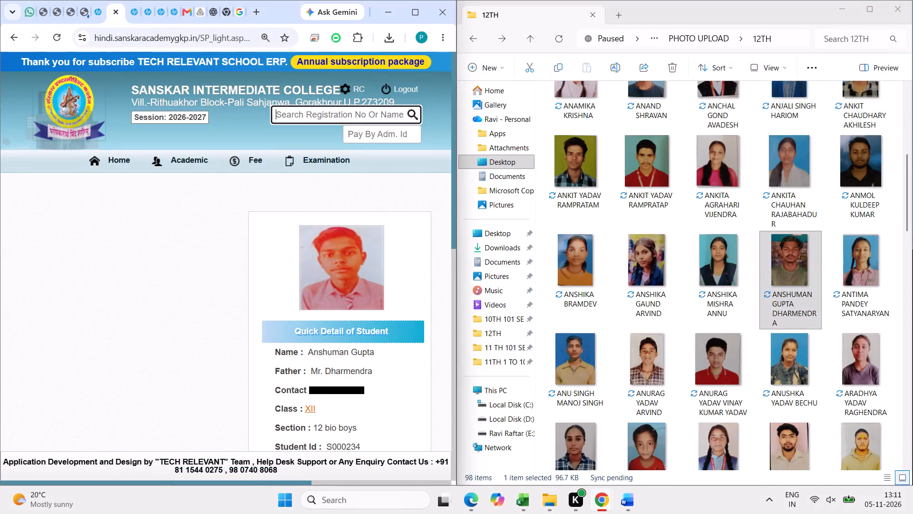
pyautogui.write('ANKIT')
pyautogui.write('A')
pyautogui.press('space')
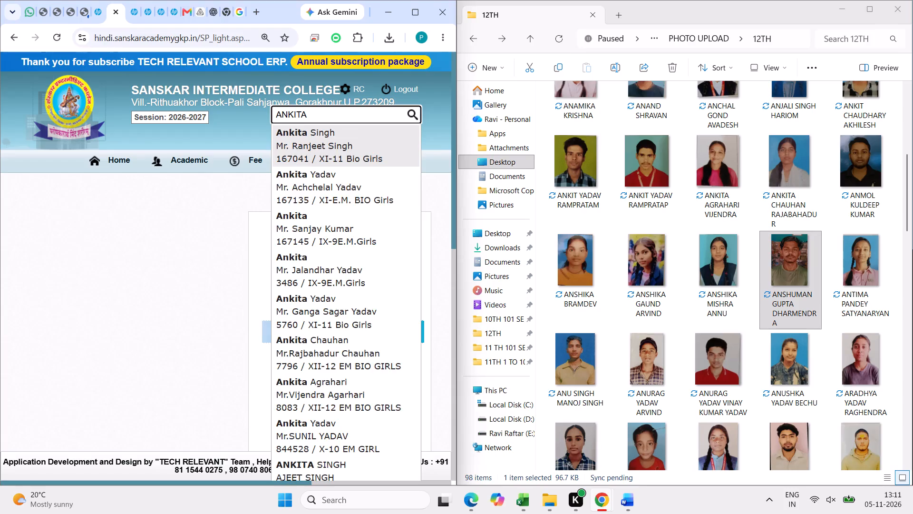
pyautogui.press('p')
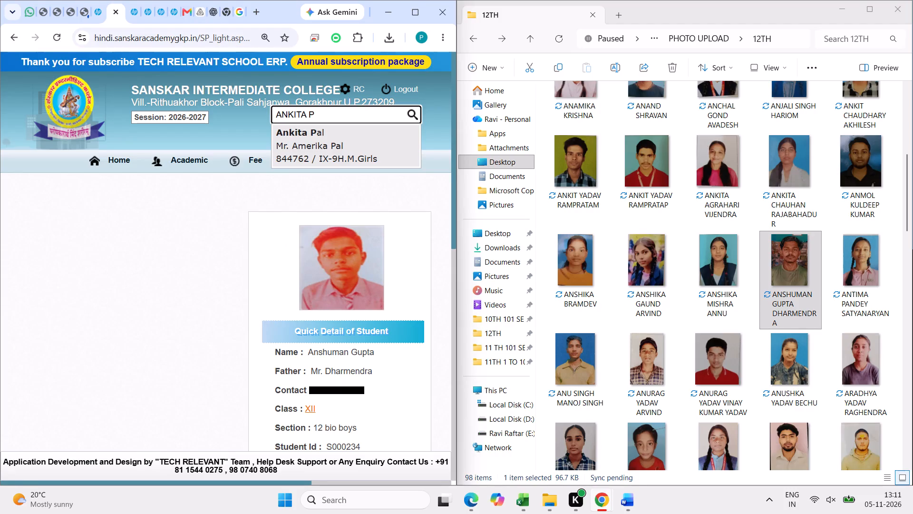
pyautogui.click(337, 148)
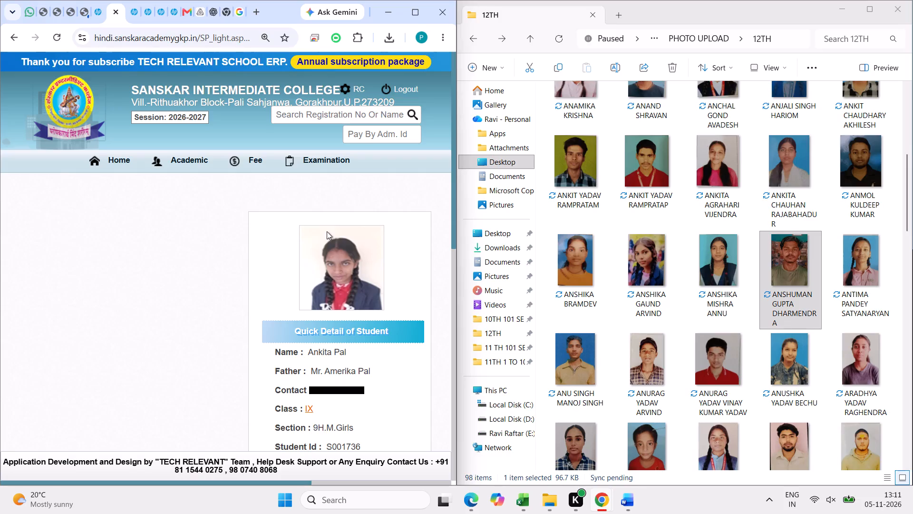
pyautogui.scroll(-1, 325, 233)
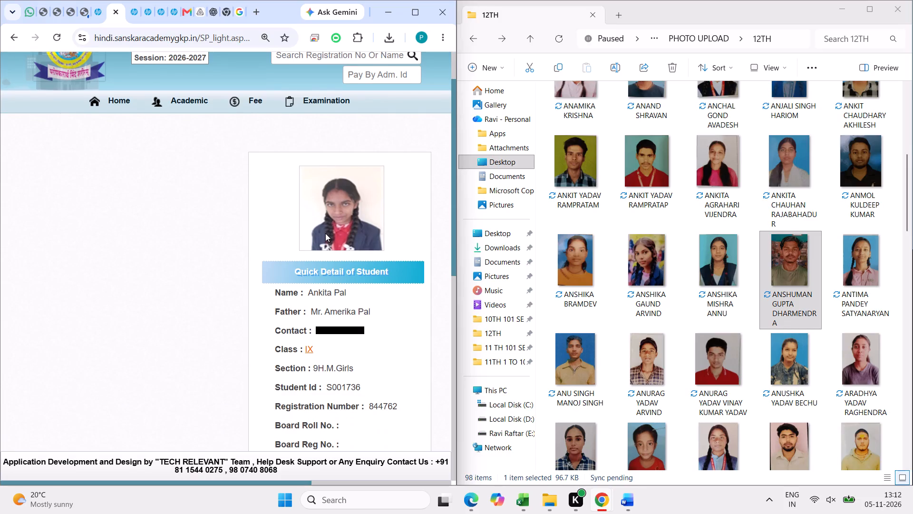
pyautogui.scroll(-3, 325, 233)
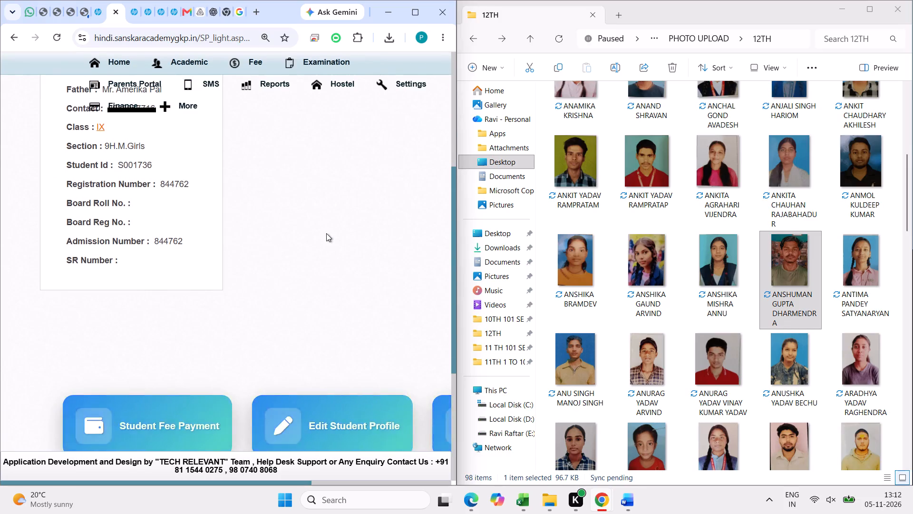
pyautogui.scroll(-3, 329, 251)
pyautogui.click(324, 245)
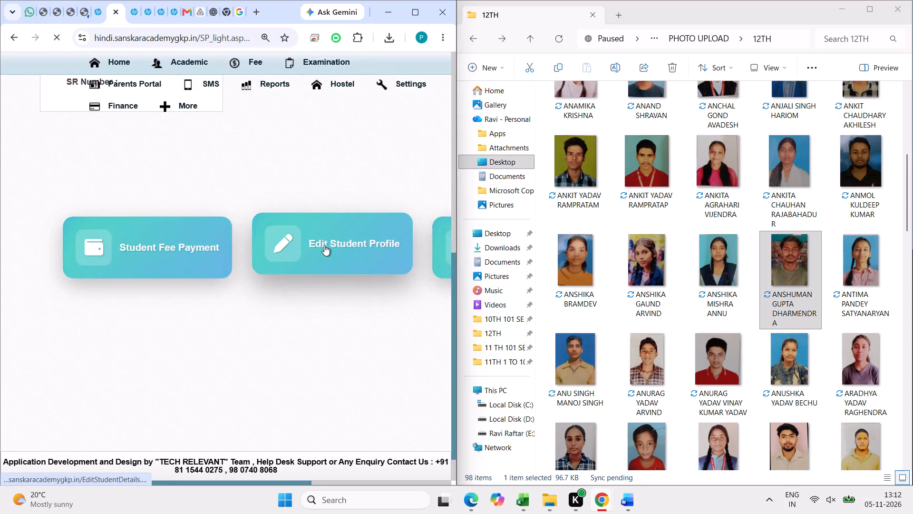
# Remove the profile picture of the opened IX-9H.M.Girls student.
pyautogui.scroll(-2, 321, 276)
pyautogui.scroll(1, 321, 276)
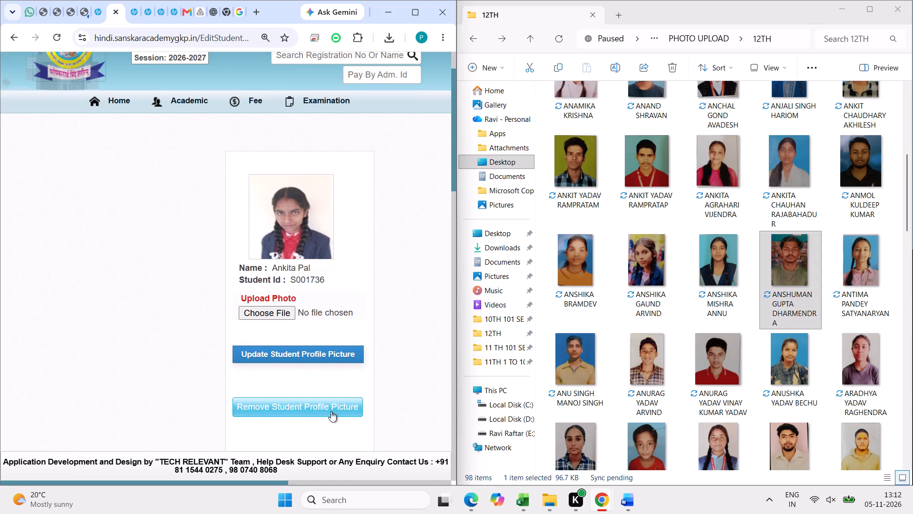
pyautogui.click(330, 414)
pyautogui.click(280, 123)
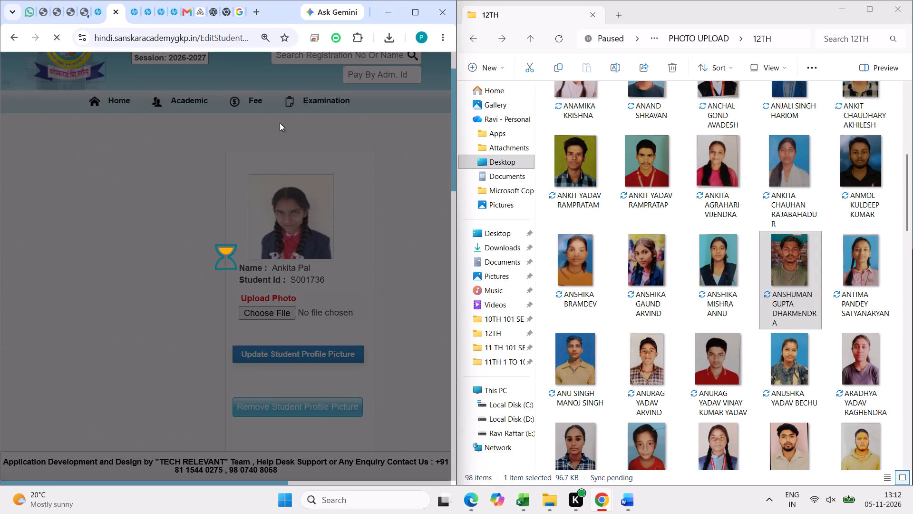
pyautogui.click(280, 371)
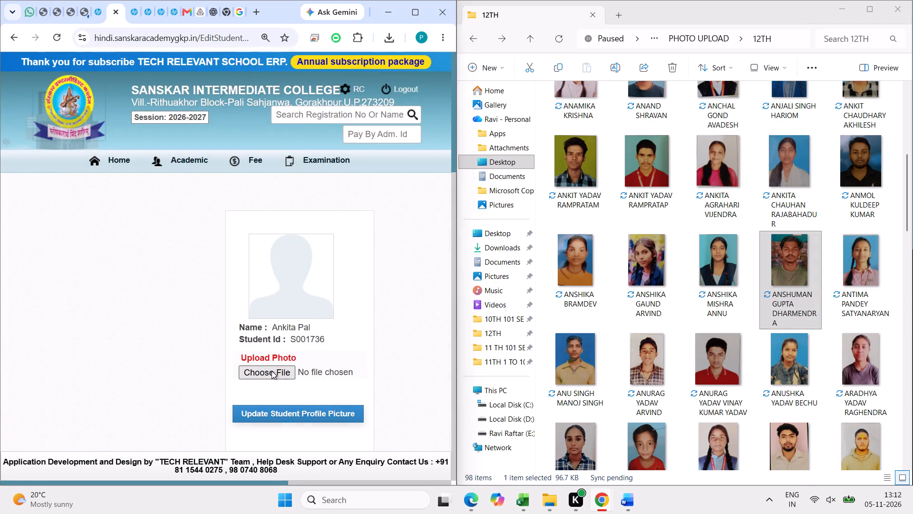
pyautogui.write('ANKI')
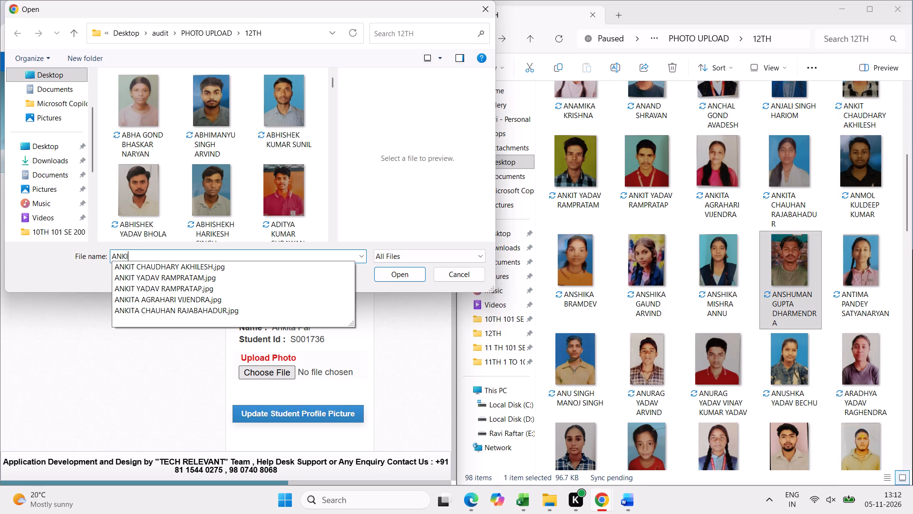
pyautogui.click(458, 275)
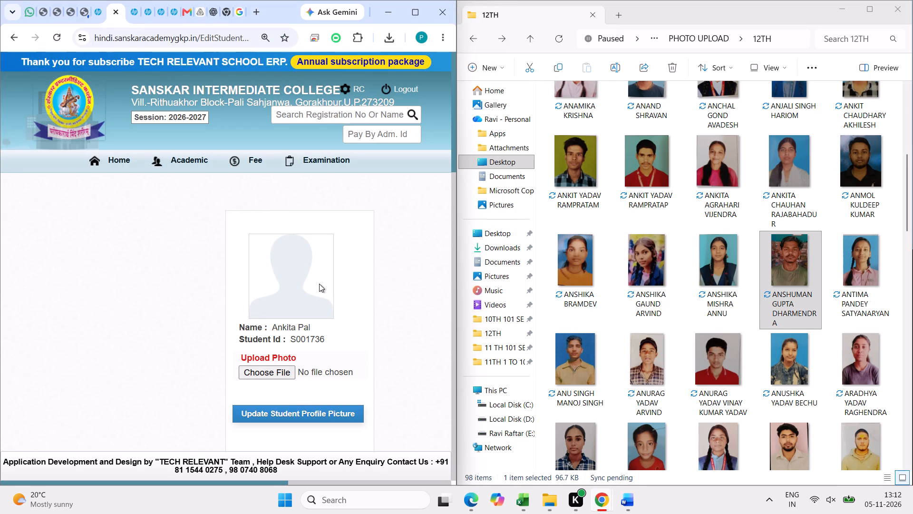
pyautogui.click(338, 116)
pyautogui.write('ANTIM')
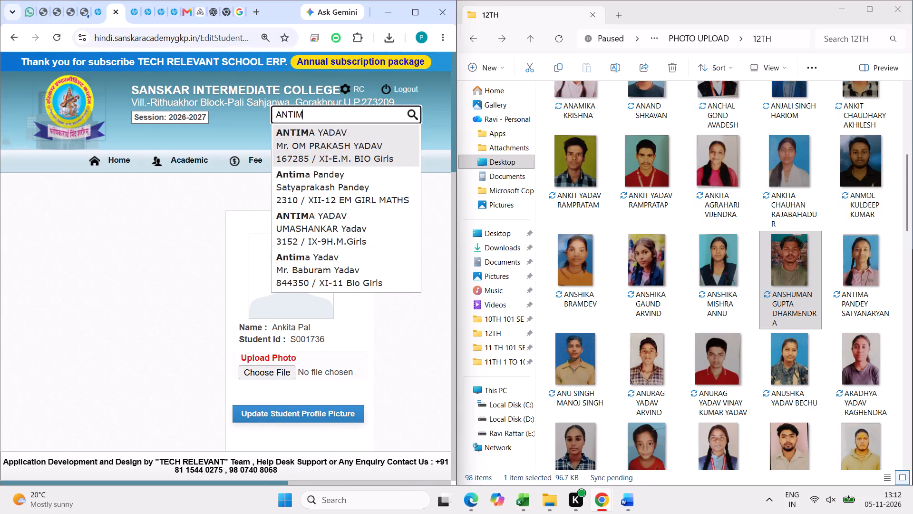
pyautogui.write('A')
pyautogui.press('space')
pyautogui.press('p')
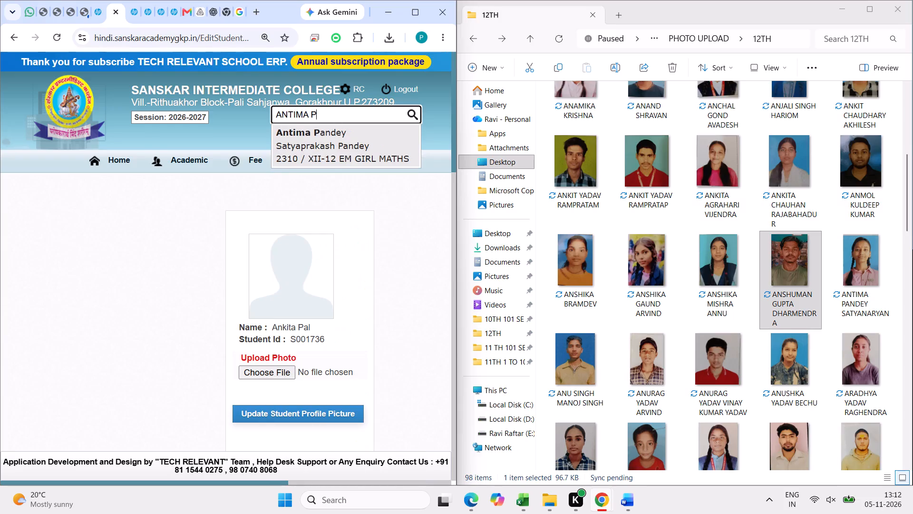
pyautogui.click(338, 140)
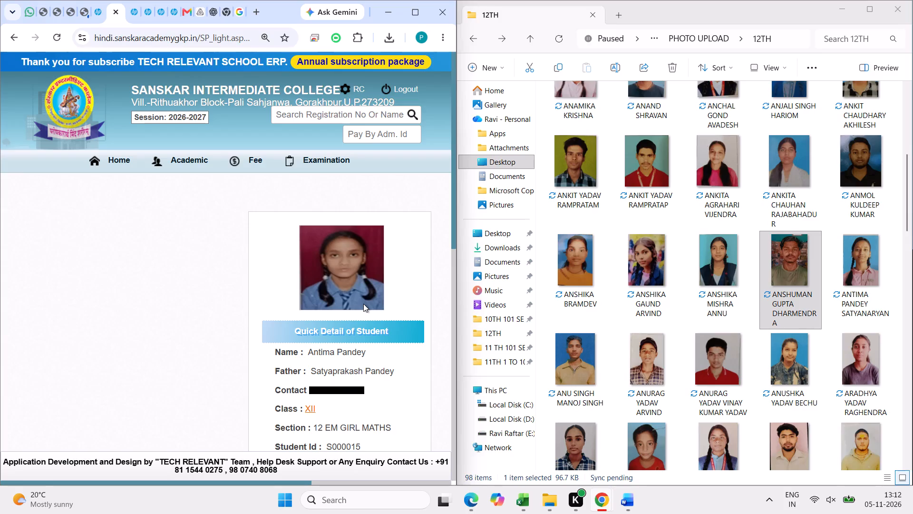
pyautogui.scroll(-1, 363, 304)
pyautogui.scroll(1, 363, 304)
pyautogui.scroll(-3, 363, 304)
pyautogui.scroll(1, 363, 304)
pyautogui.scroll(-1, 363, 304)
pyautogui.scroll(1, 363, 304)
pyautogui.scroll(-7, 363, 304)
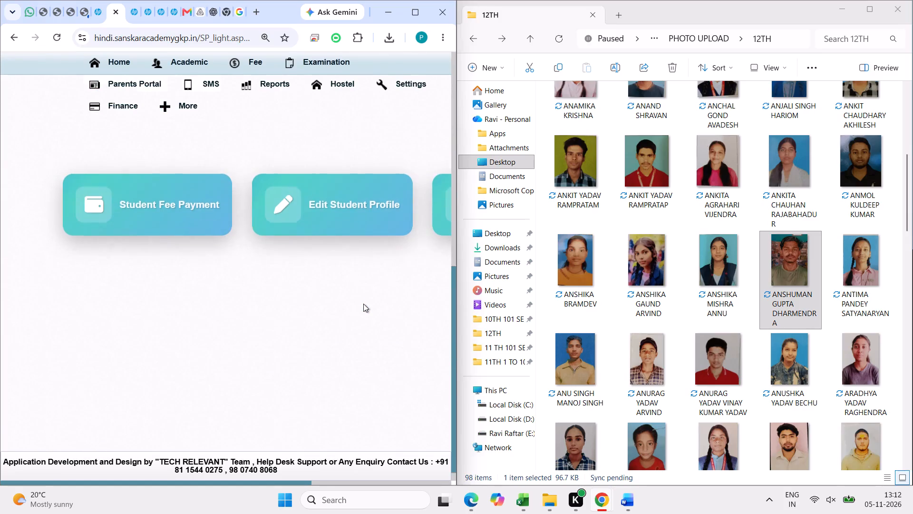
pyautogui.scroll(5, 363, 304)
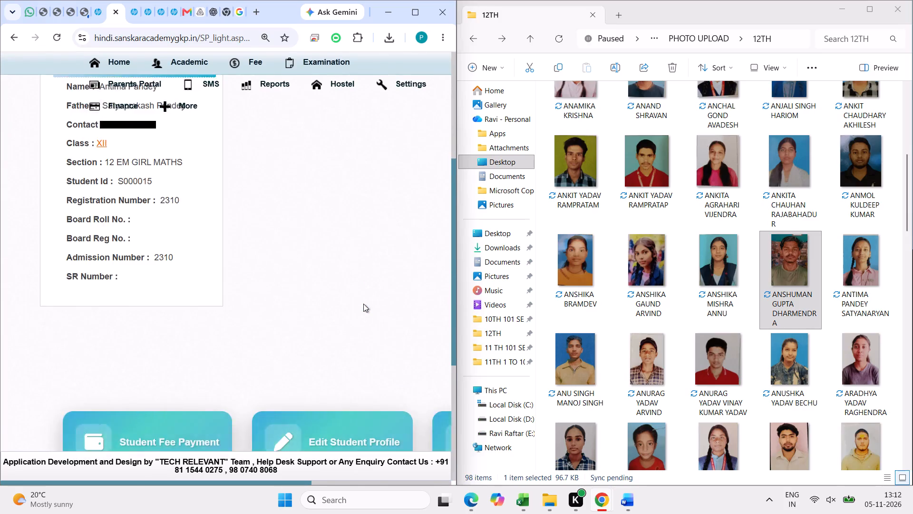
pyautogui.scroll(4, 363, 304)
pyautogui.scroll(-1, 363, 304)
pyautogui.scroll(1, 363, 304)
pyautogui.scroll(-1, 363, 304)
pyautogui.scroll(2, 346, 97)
# Search the portal for ANUJ and open the XII-12 Math Boys match to check his profile picture.
pyautogui.click(341, 108)
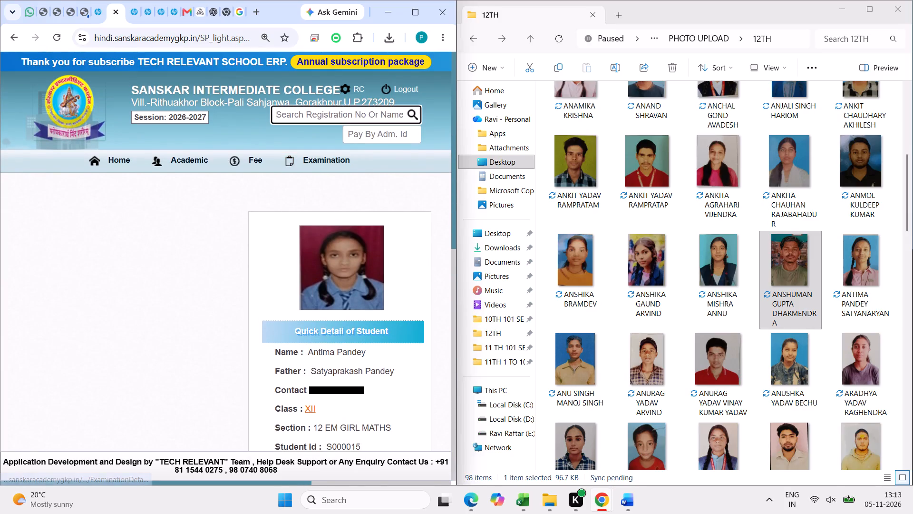
pyautogui.press('a')
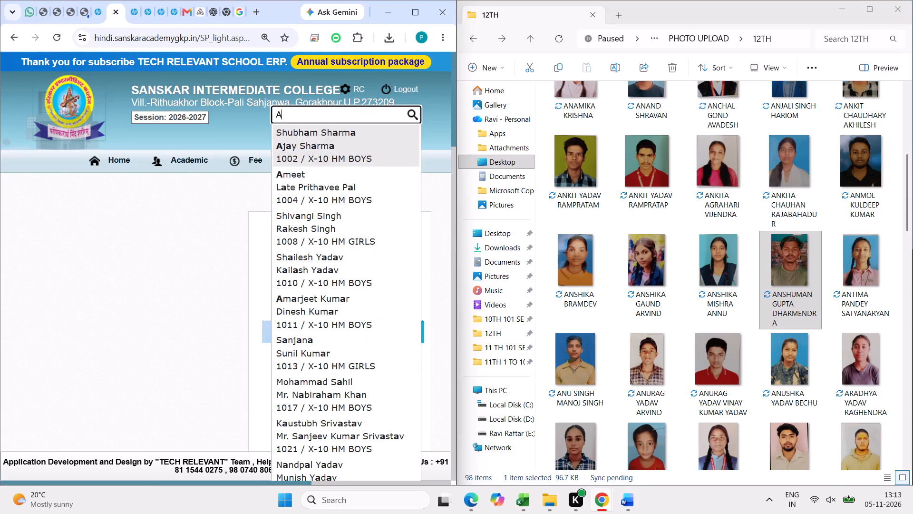
pyautogui.write('NU')
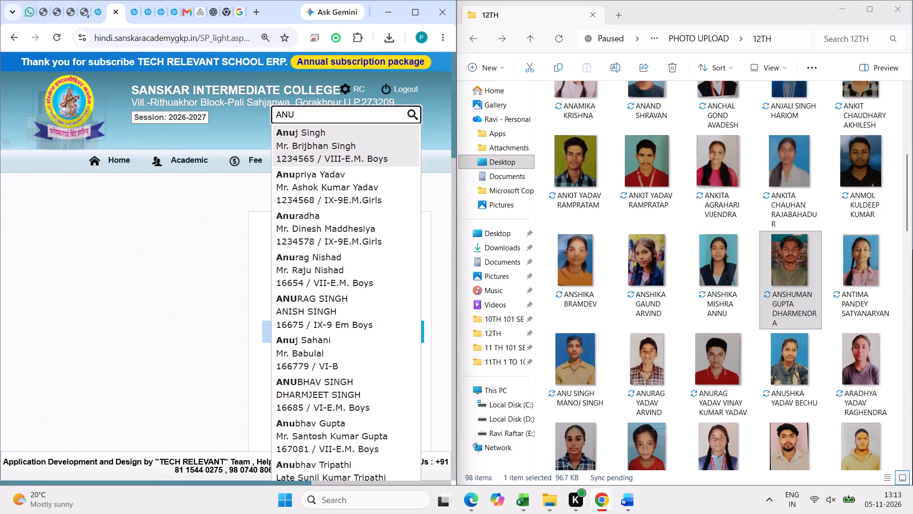
pyautogui.press('j')
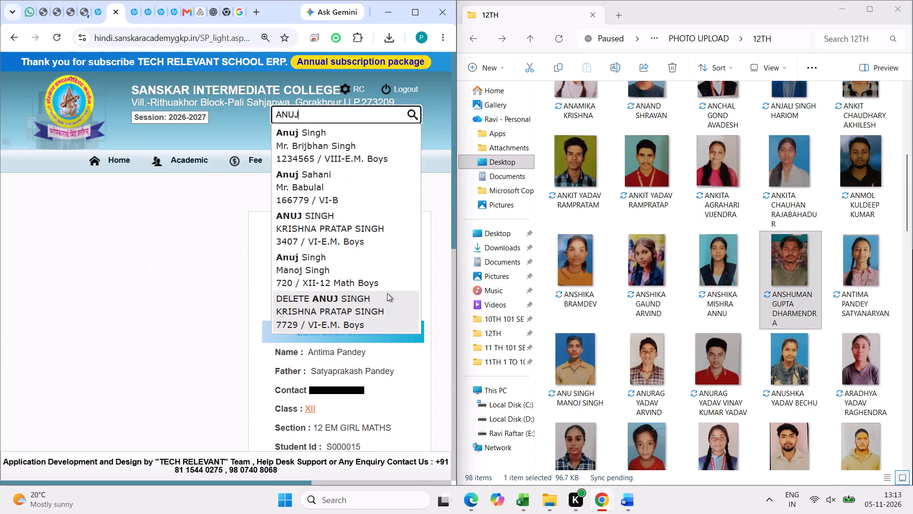
pyautogui.click(376, 278)
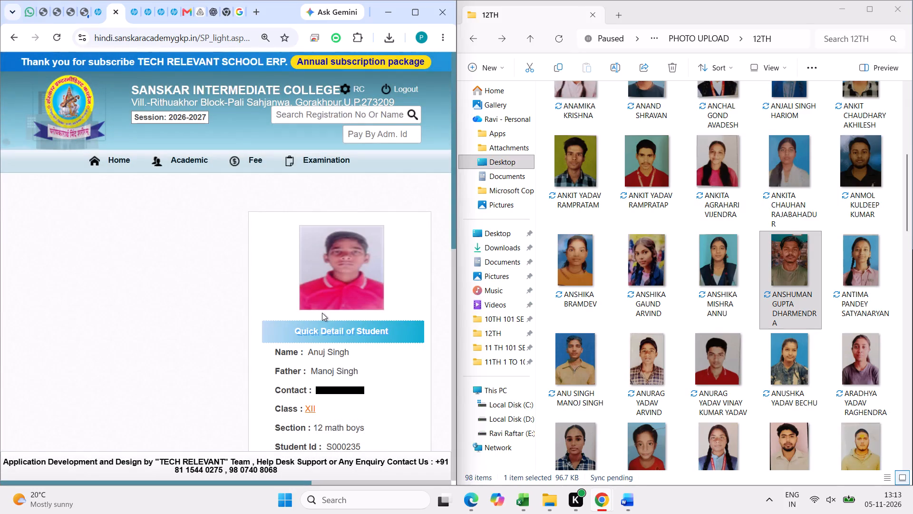
# Start another student search in the portal.
pyautogui.click(338, 113)
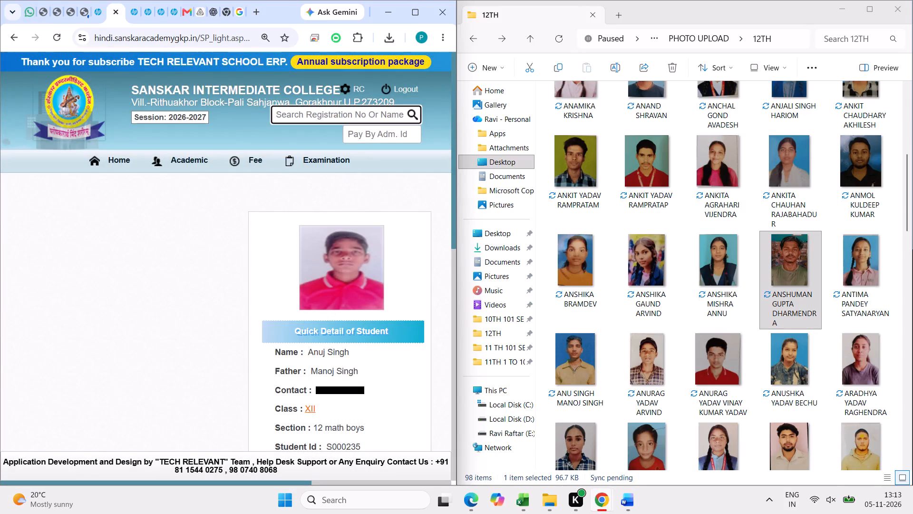
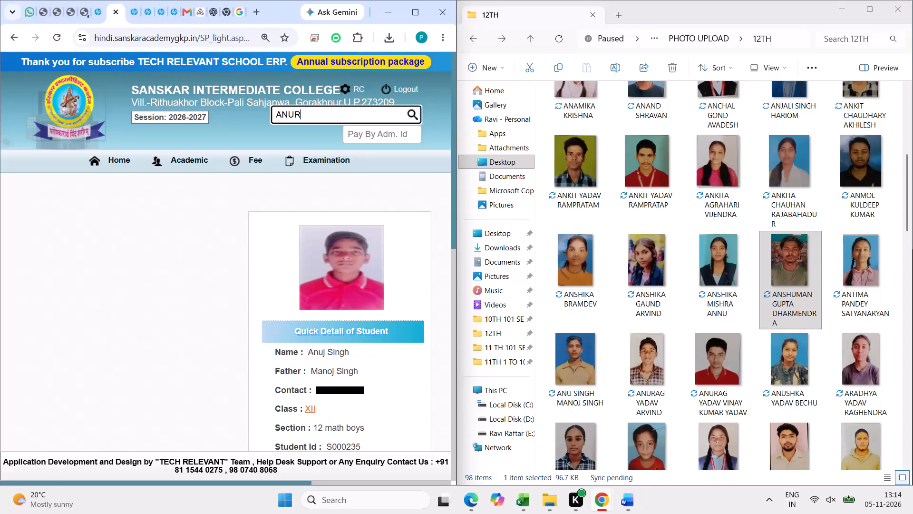
pyautogui.press('BackSpace')
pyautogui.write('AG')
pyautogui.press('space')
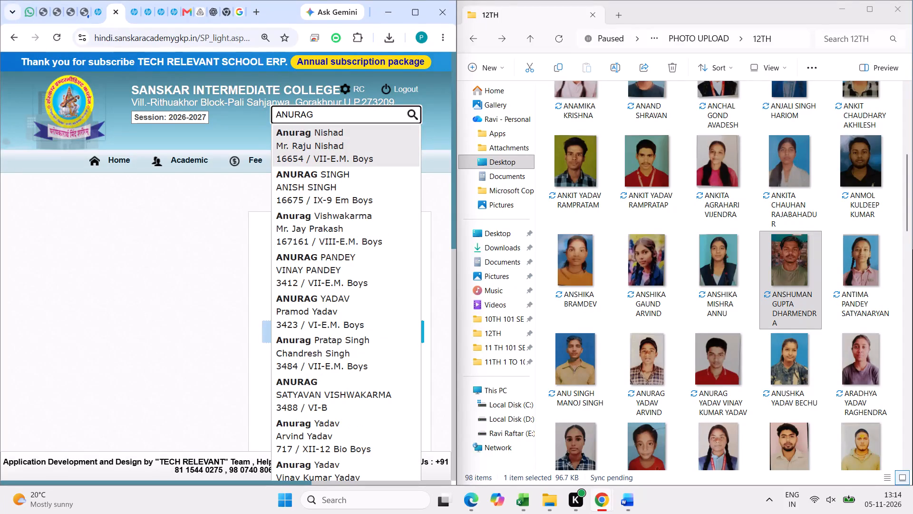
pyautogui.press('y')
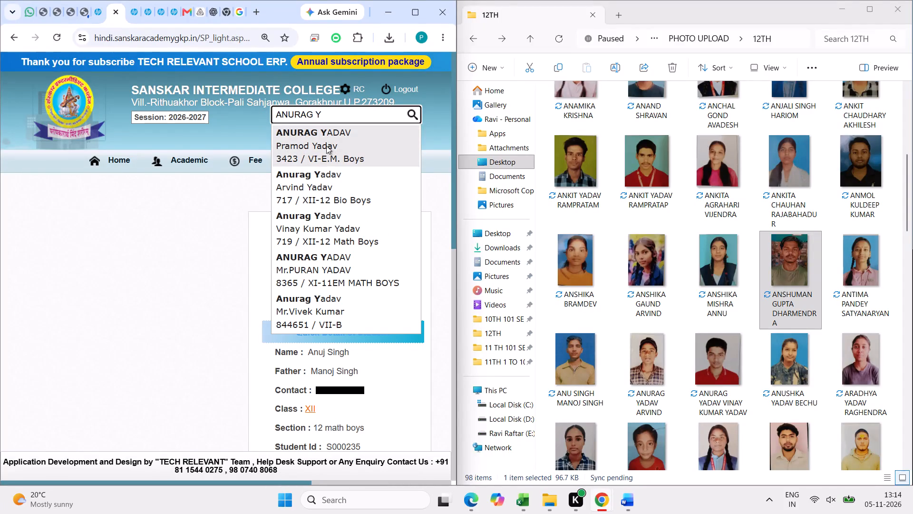
pyautogui.click(331, 178)
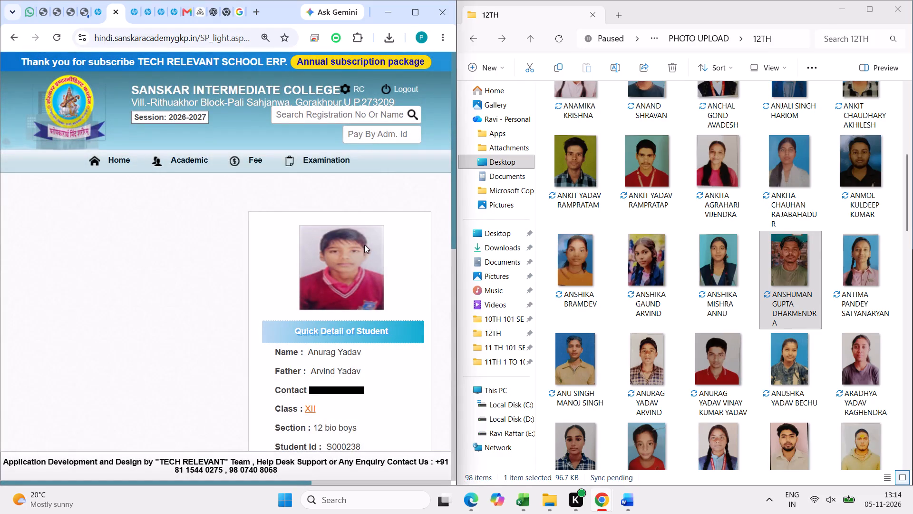
# Open the XII-12 Bio Boys student's profile for editing and remove his profile picture.
pyautogui.scroll(-1, 364, 245)
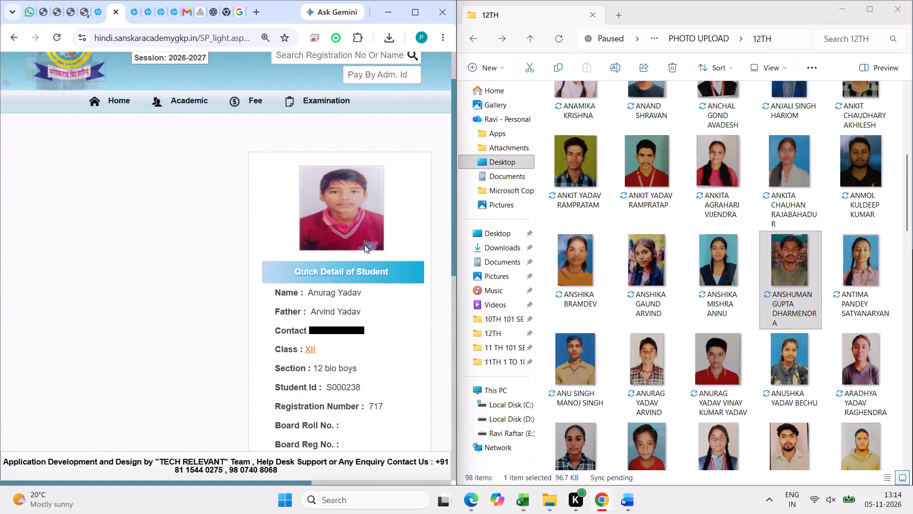
pyautogui.scroll(-1, 364, 245)
pyautogui.scroll(1, 364, 245)
pyautogui.scroll(-1, 364, 245)
pyautogui.scroll(1, 364, 245)
pyautogui.scroll(-1, 363, 250)
pyautogui.scroll(1, 361, 255)
pyautogui.scroll(-2, 361, 256)
pyautogui.scroll(-3, 358, 298)
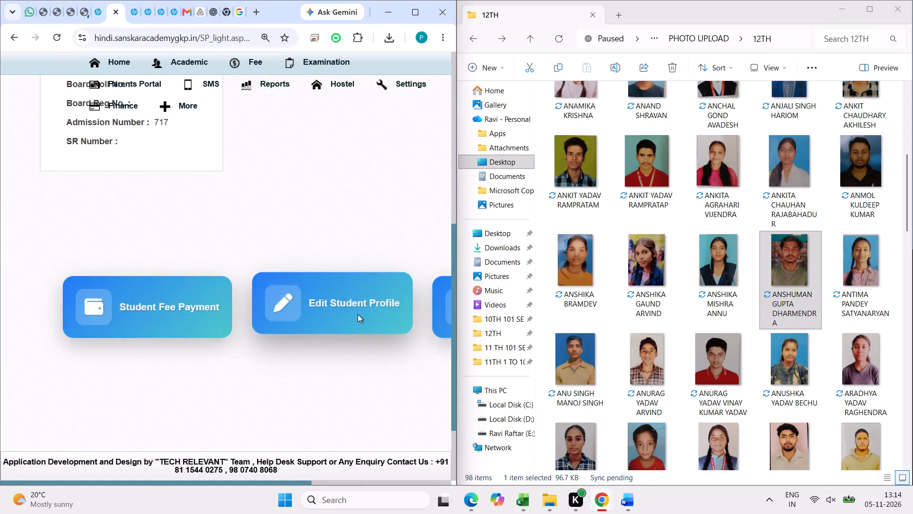
pyautogui.doubleClick(357, 302)
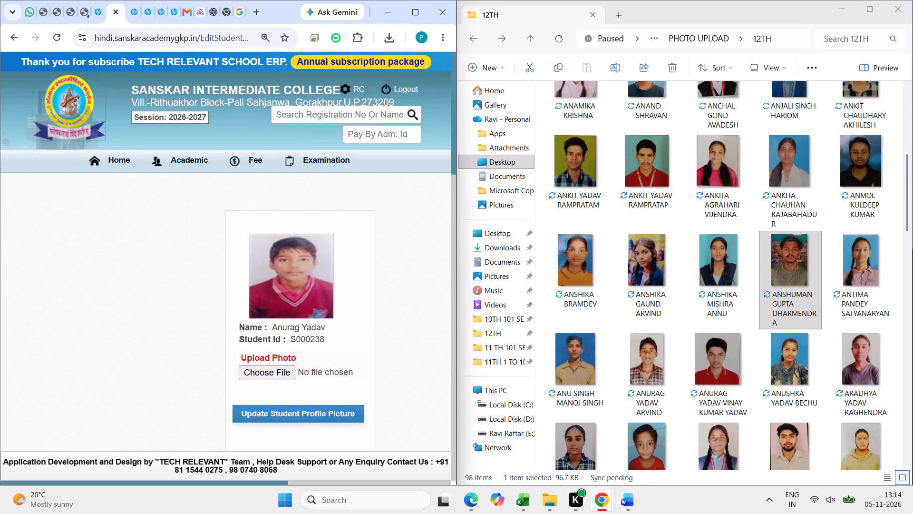
pyautogui.scroll(-3, 300, 386)
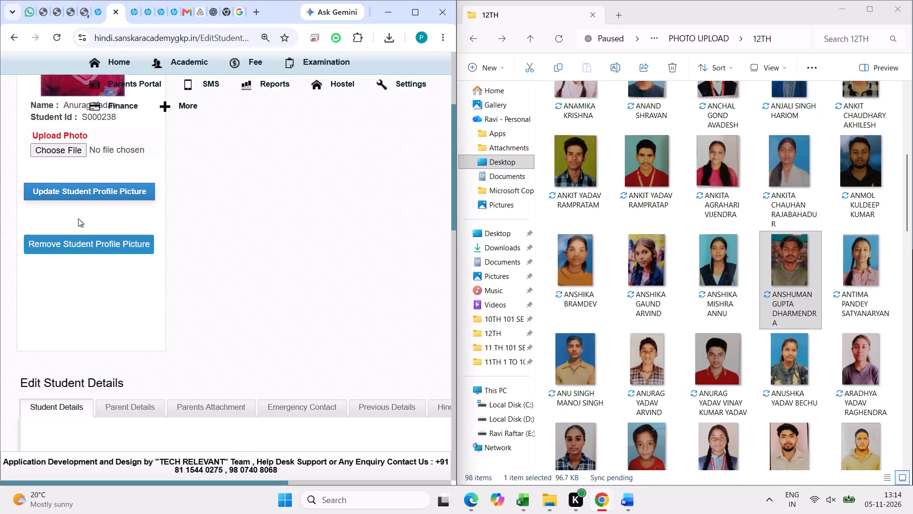
pyautogui.moveTo(85, 237); pyautogui.dragTo(88, 244)
pyautogui.click(278, 121)
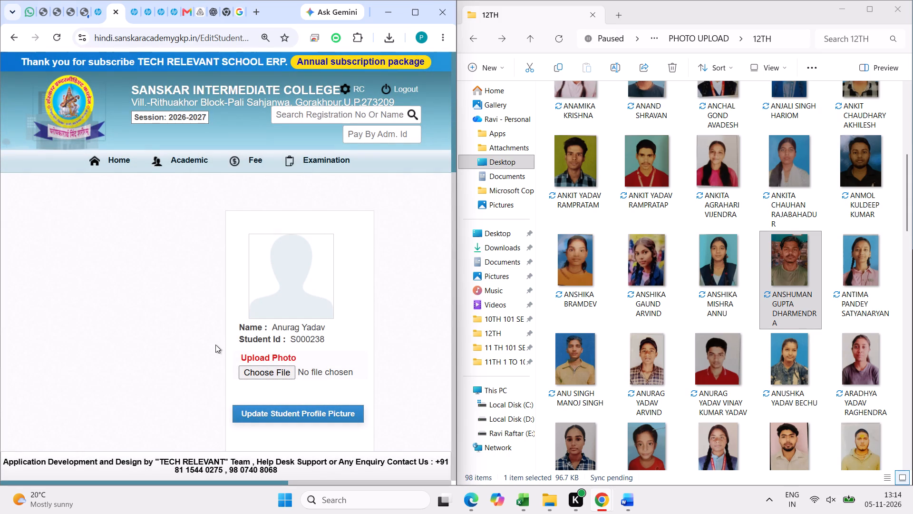
# Update the student's profile picture with the ANURAG photo from the 12TH folder that matches his father's name.
pyautogui.click(258, 372)
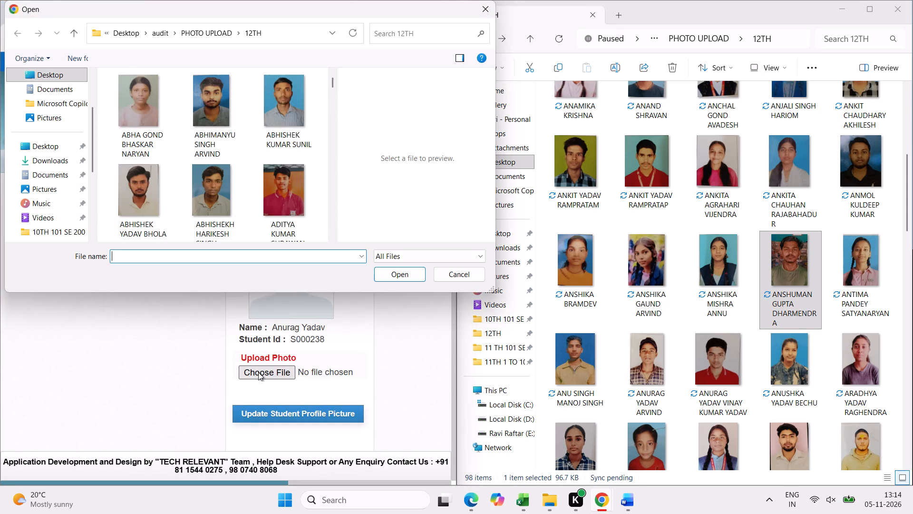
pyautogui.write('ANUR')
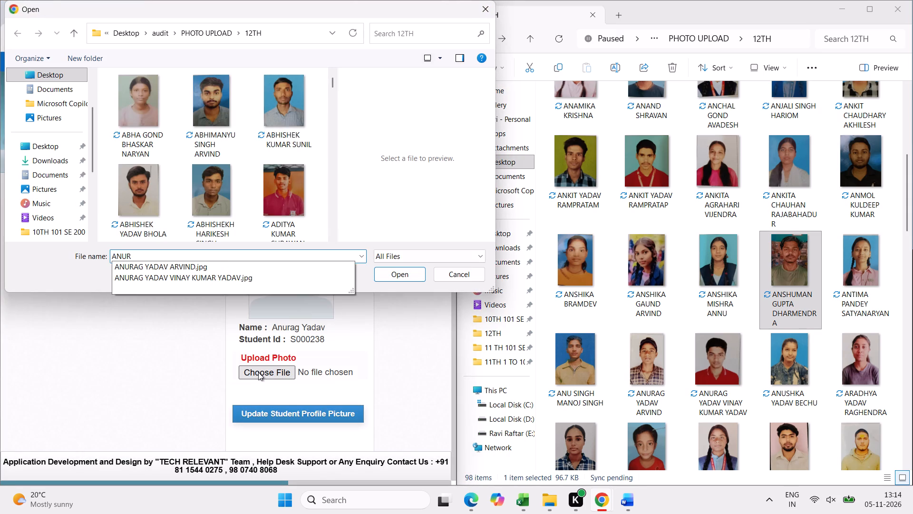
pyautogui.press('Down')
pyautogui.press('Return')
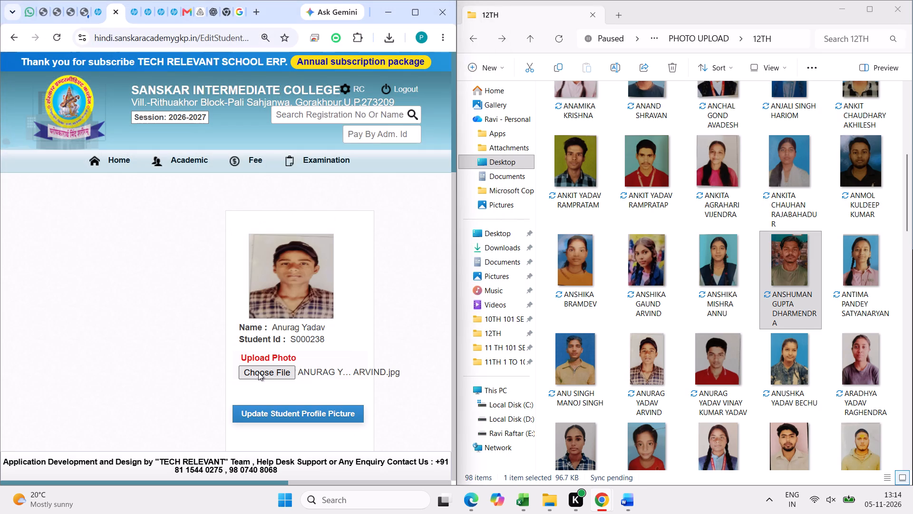
pyautogui.click(259, 407)
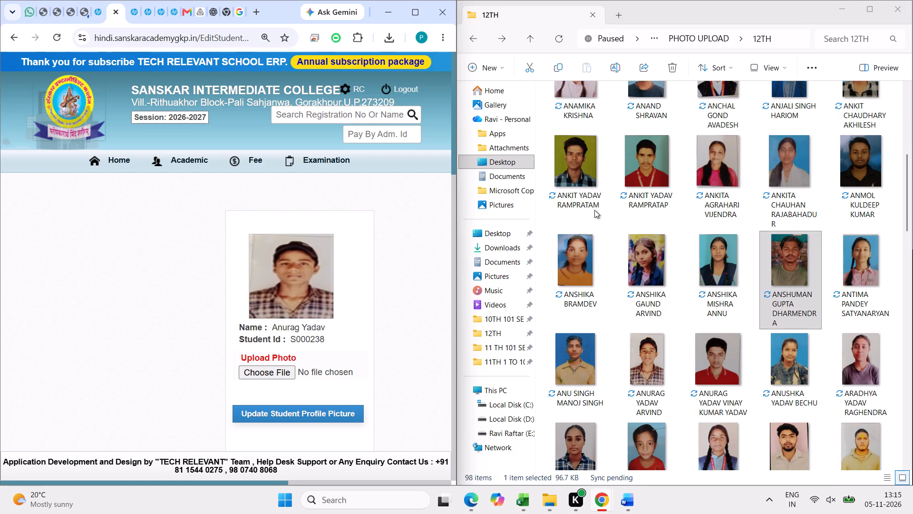
pyautogui.click(348, 112)
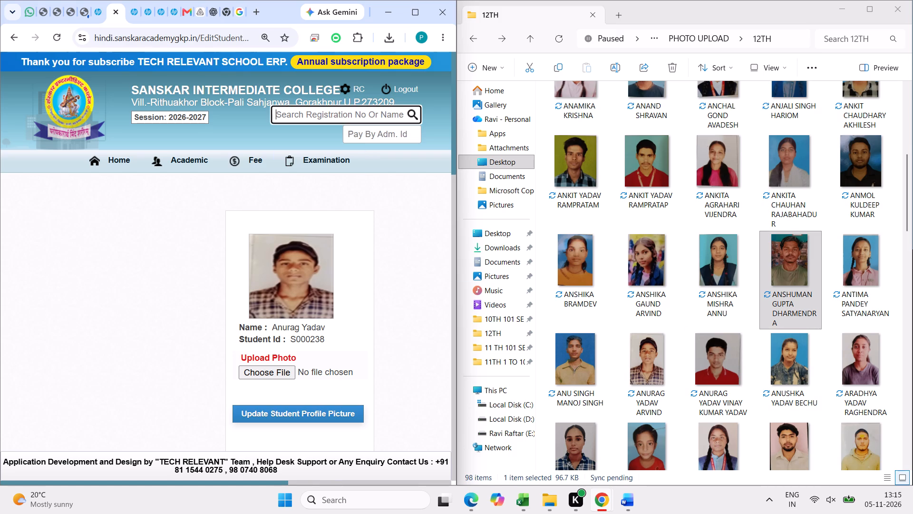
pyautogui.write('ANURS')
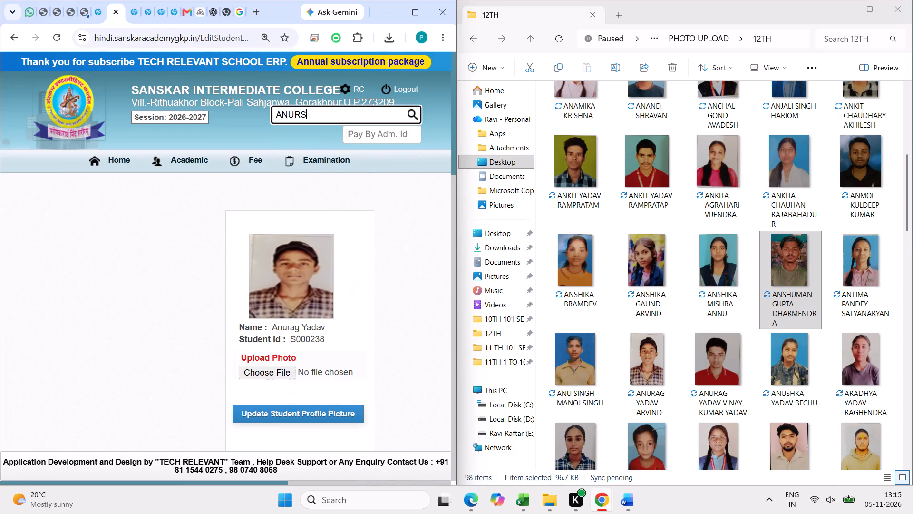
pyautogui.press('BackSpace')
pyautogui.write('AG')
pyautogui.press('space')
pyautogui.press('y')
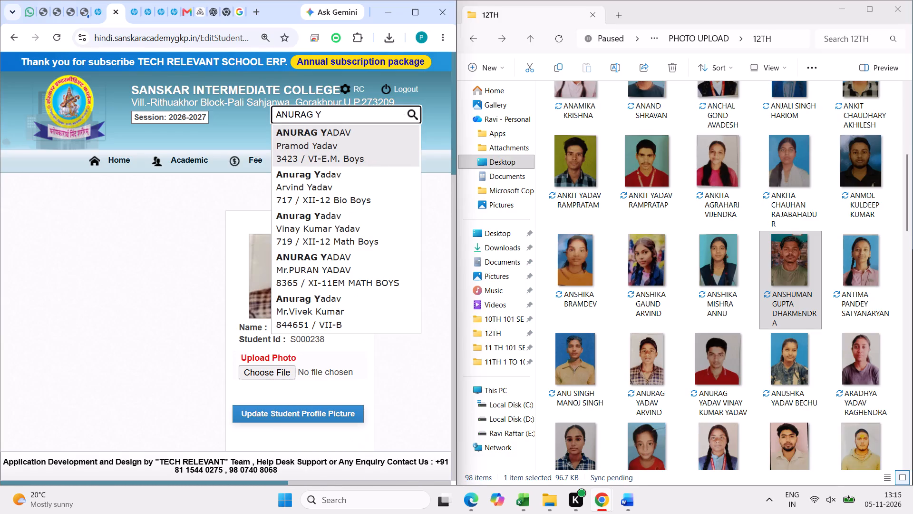
pyautogui.click(329, 225)
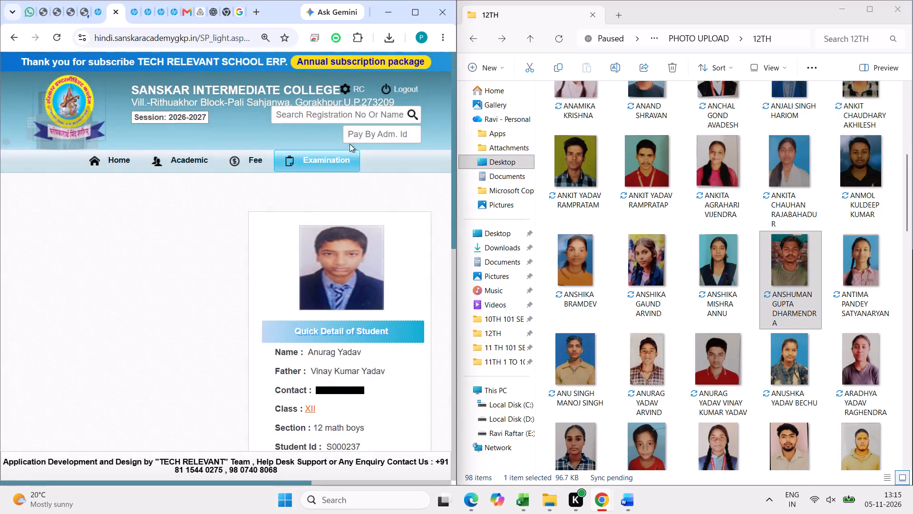
pyautogui.click(353, 116)
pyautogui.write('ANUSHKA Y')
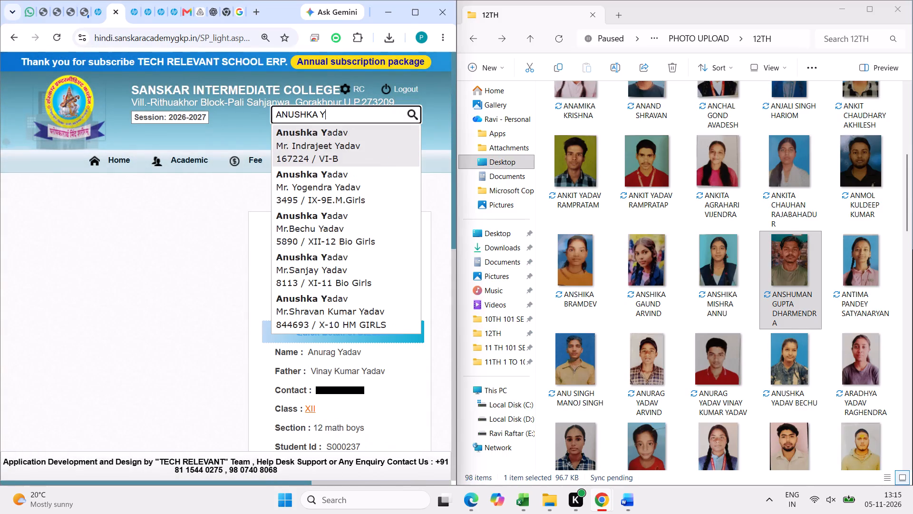
pyautogui.click(358, 226)
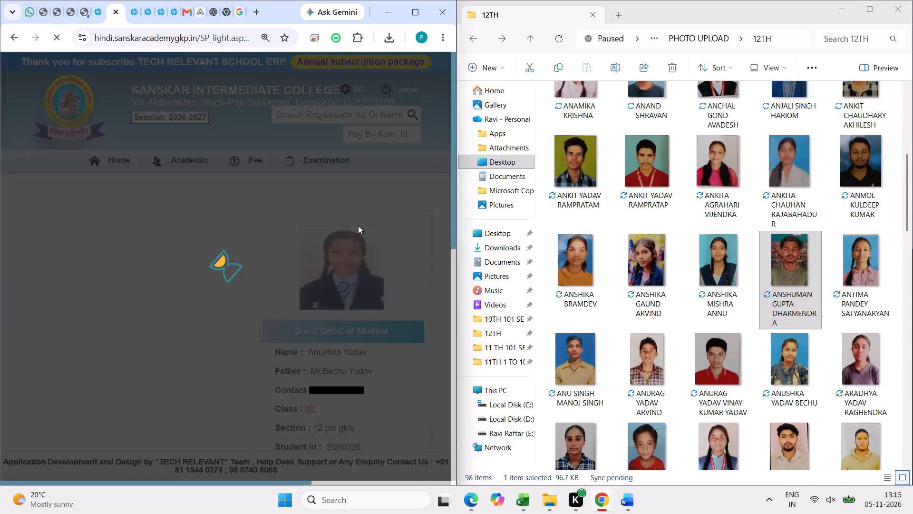
pyautogui.click(347, 99)
pyautogui.click(348, 117)
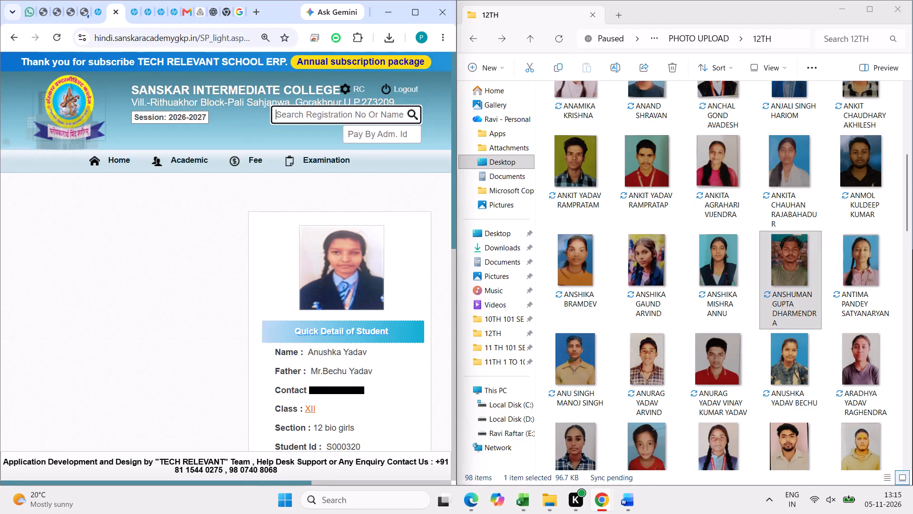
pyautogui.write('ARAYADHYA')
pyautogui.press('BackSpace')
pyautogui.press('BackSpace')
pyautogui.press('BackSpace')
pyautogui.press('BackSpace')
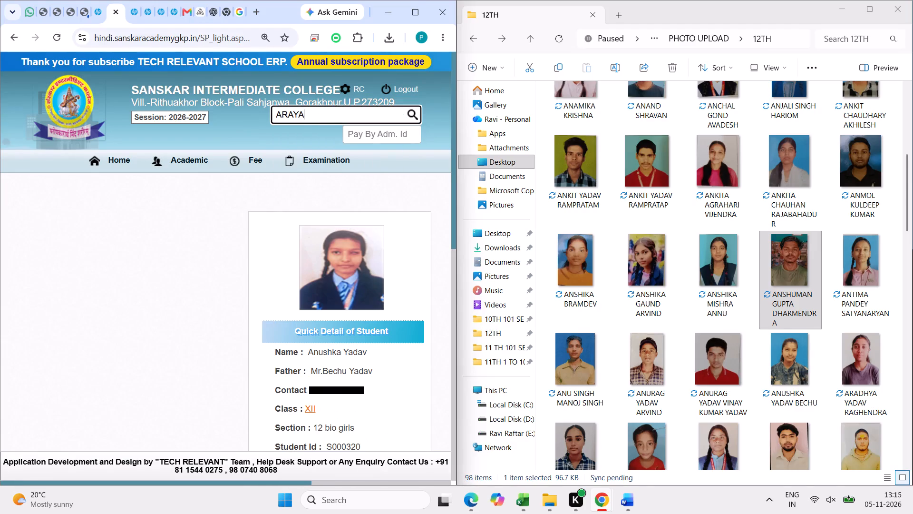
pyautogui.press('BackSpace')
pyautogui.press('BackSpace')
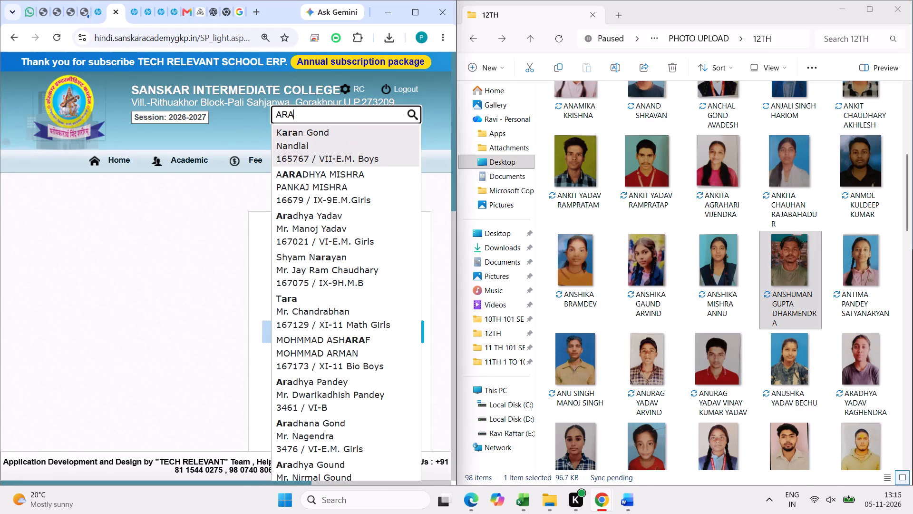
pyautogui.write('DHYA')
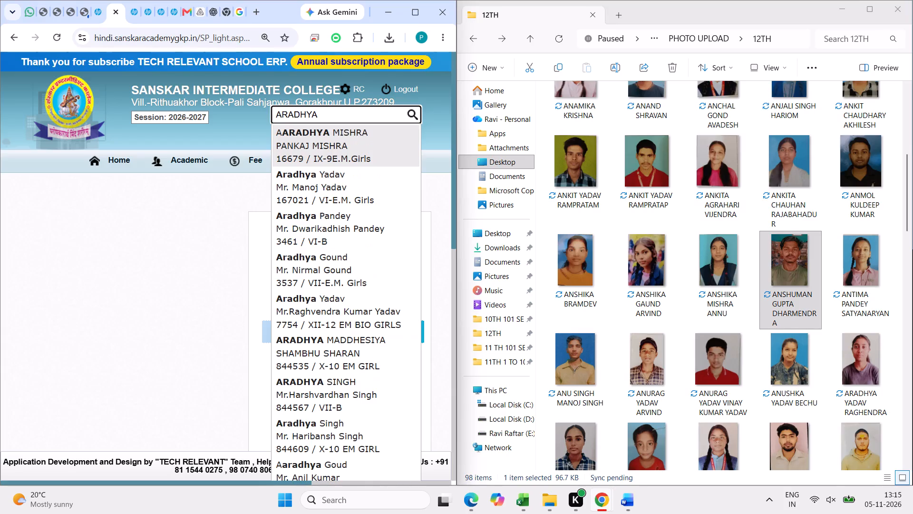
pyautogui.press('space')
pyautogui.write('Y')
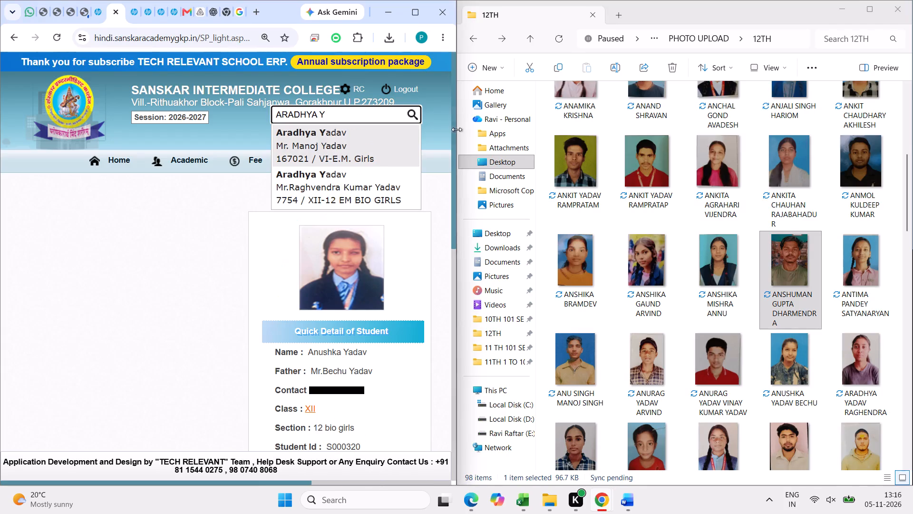
pyautogui.click(390, 192)
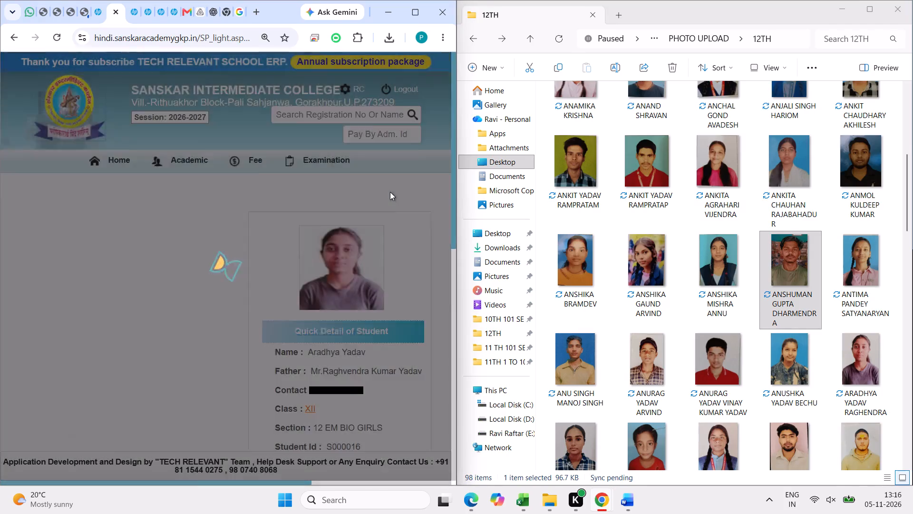
# Search the portal for ARPITA and compare the listed parents and classes with the ARPITA photo in the 12TH folder.
pyautogui.click(350, 110)
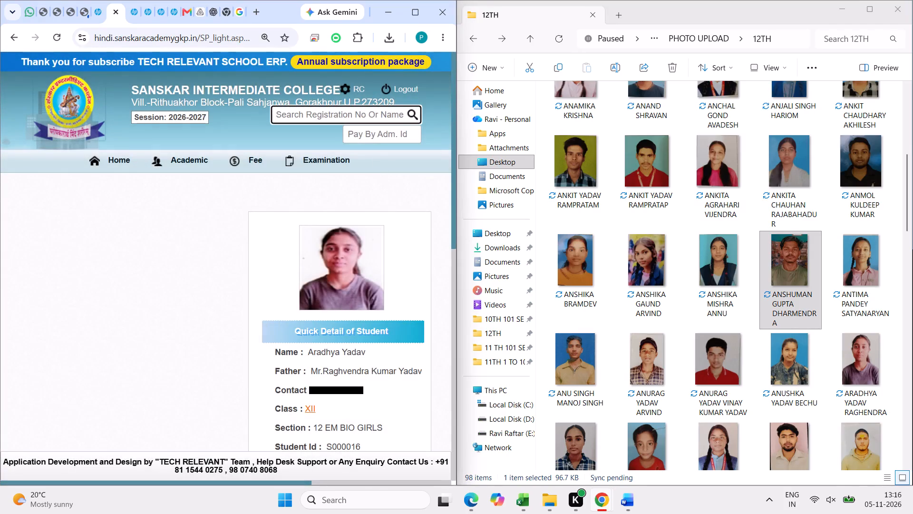
pyautogui.moveTo(906, 216); pyautogui.dragTo(908, 241)
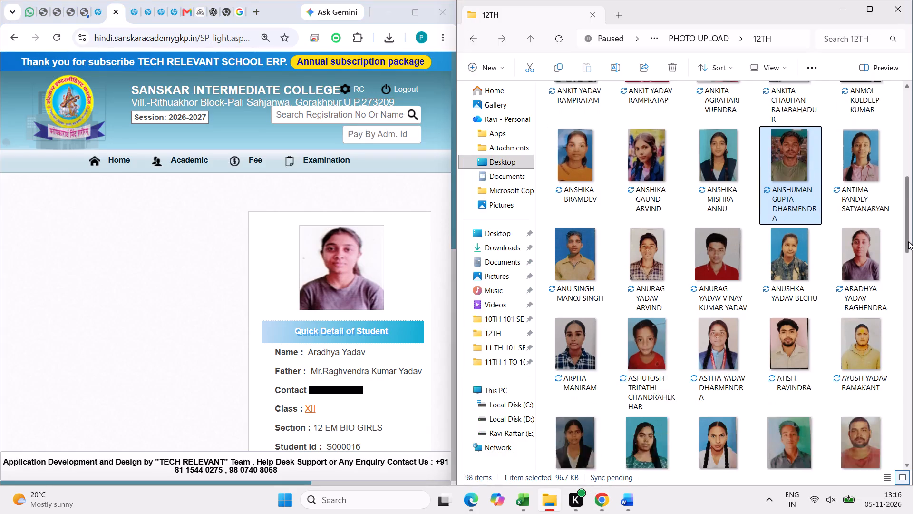
pyautogui.moveTo(908, 241); pyautogui.dragTo(910, 277)
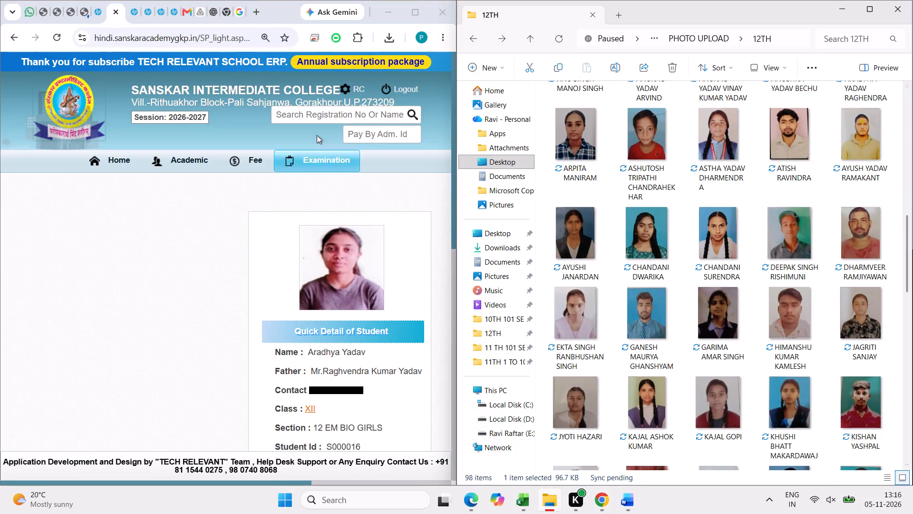
pyautogui.click(310, 119)
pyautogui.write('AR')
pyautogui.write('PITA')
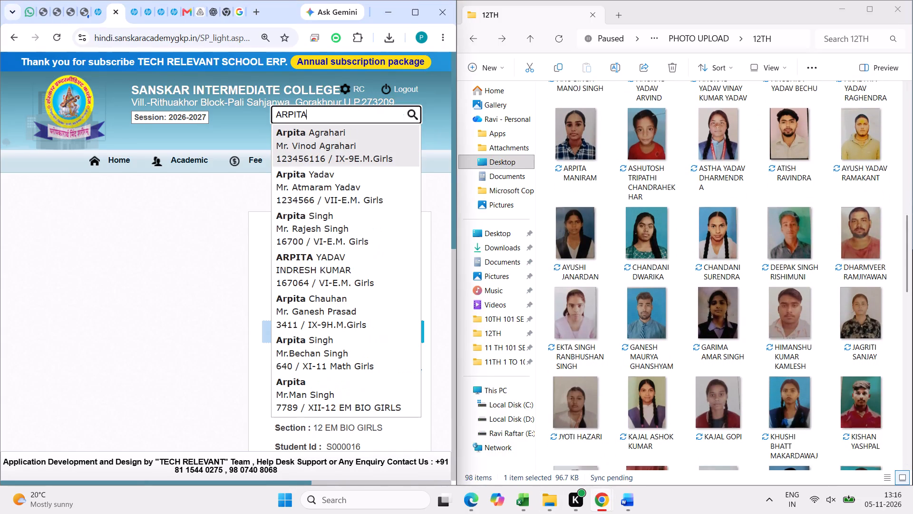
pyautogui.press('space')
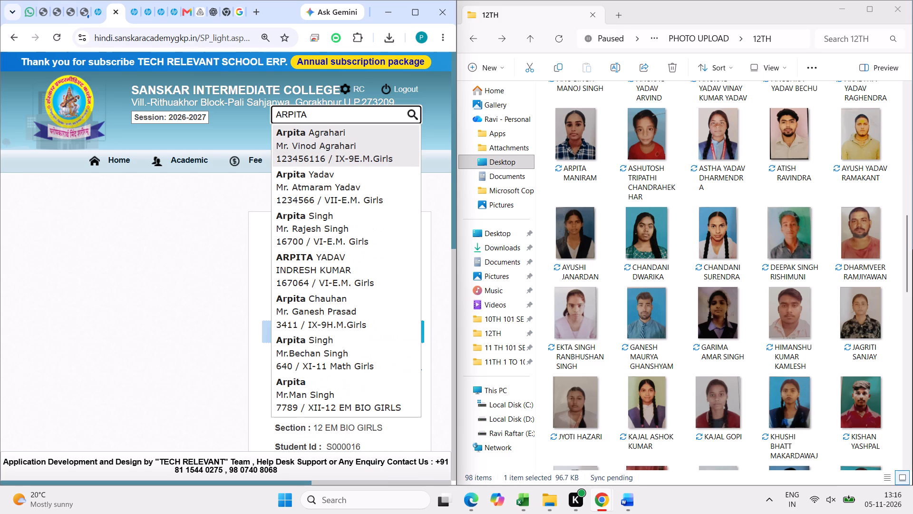
pyautogui.scroll(-1, 312, 156)
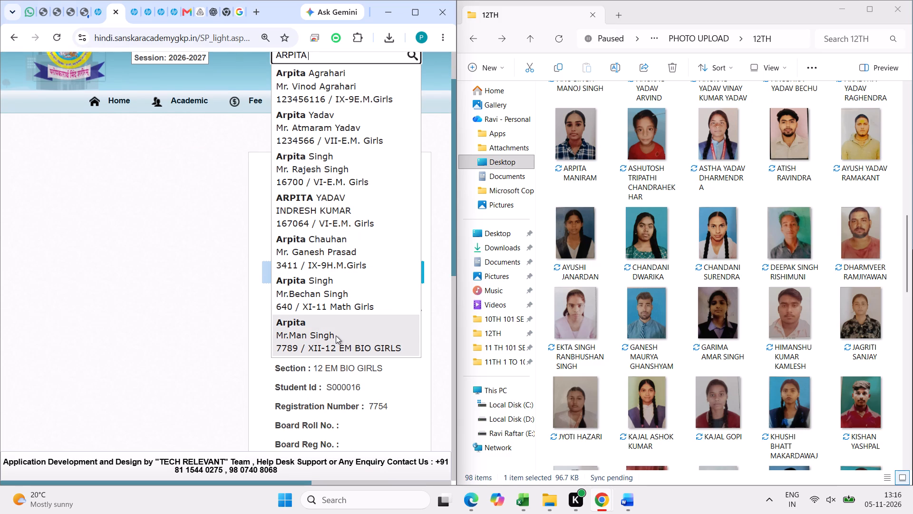
pyautogui.scroll(1, 336, 336)
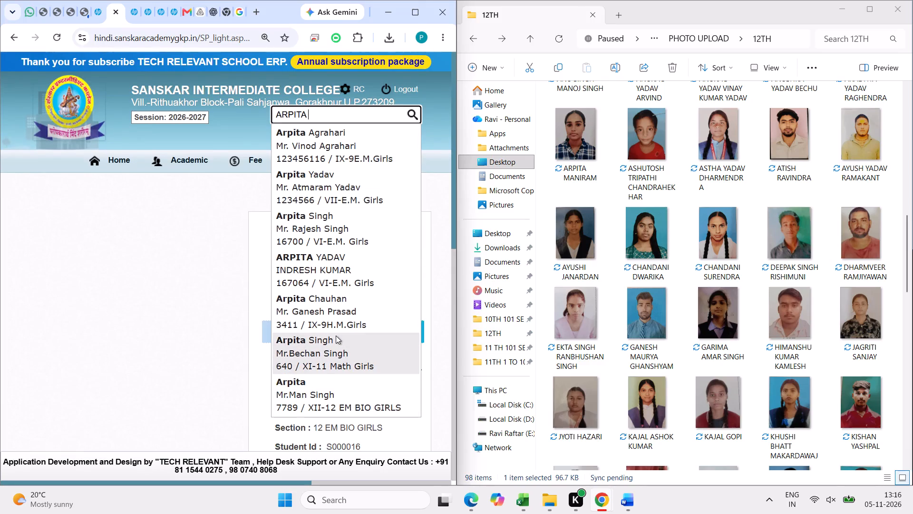
# Replace the search with ASHUTO and examine the matches for the class XII student shown in the 12TH folder.
pyautogui.press('BackSpace')
pyautogui.press('BackSpace')
pyautogui.press('BackSpace')
pyautogui.press('BackSpace')
pyautogui.press('BackSpace')
pyautogui.press('BackSpace')
pyautogui.press('BackSpace')
pyautogui.press('BackSpace')
pyautogui.press('BackSpace')
pyautogui.press('BackSpace')
pyautogui.press('BackSpace')
pyautogui.press('BackSpace')
pyautogui.press('BackSpace')
pyautogui.press('BackSpace')
pyautogui.press('BackSpace')
pyautogui.press('BackSpace')
pyautogui.press('BackSpace')
pyautogui.press('BackSpace')
pyautogui.press('BackSpace')
pyautogui.press('BackSpace')
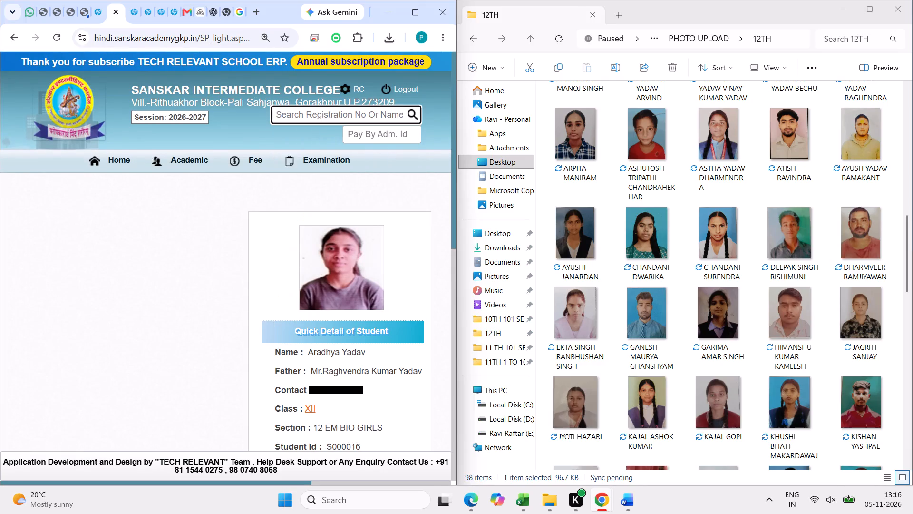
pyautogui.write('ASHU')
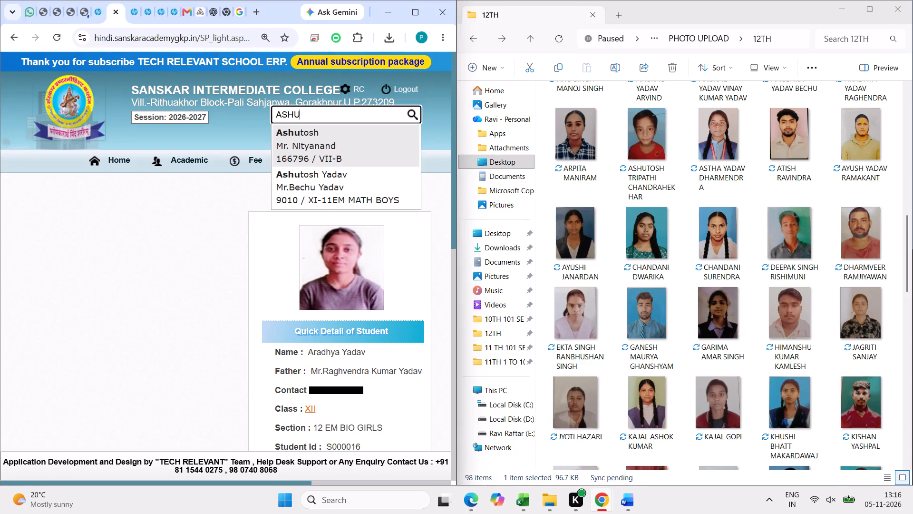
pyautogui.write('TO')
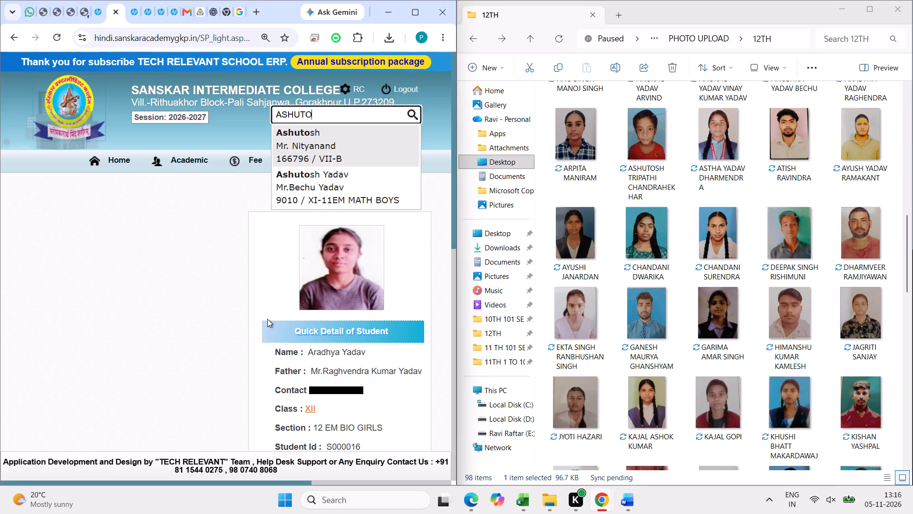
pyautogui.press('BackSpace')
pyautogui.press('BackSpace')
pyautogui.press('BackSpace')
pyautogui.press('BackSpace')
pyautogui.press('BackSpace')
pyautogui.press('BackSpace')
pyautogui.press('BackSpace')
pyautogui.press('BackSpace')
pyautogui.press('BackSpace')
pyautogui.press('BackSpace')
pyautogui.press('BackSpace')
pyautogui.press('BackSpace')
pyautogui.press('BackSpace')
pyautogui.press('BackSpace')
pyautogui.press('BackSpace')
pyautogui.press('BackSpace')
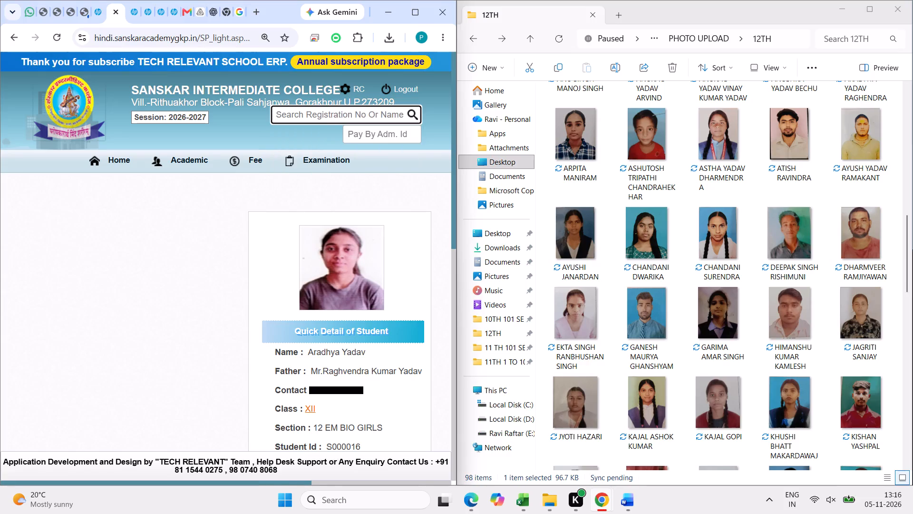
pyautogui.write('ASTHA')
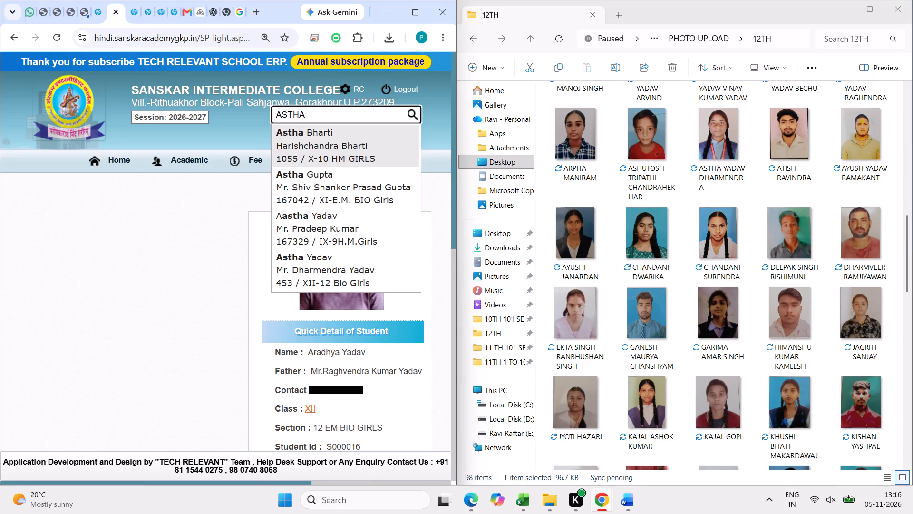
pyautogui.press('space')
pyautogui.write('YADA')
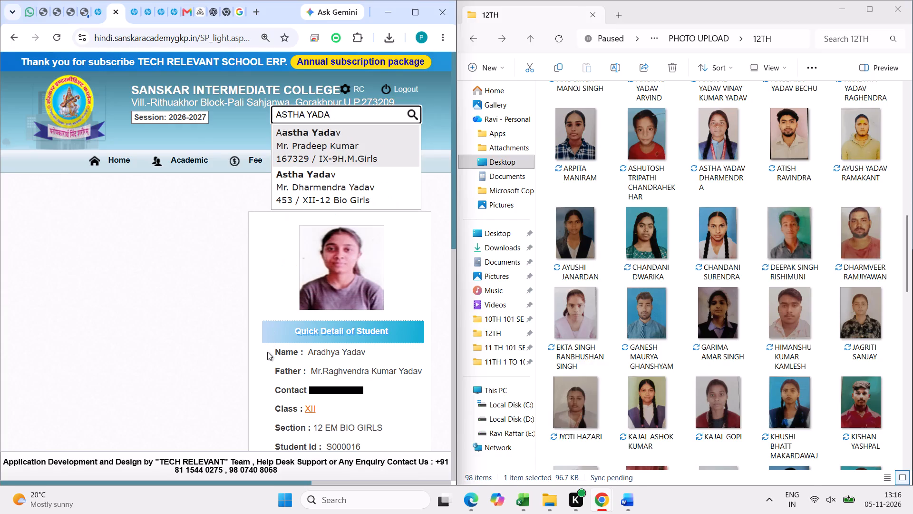
pyautogui.click(339, 195)
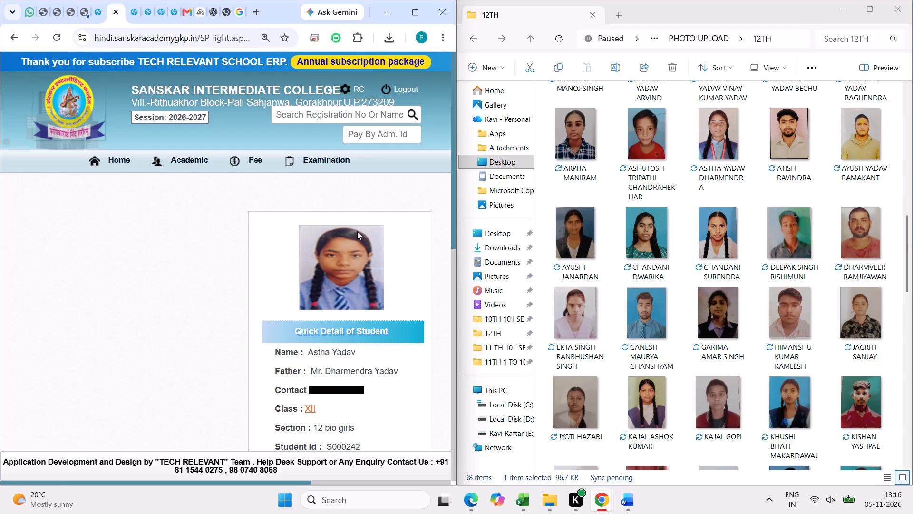
pyautogui.click(335, 114)
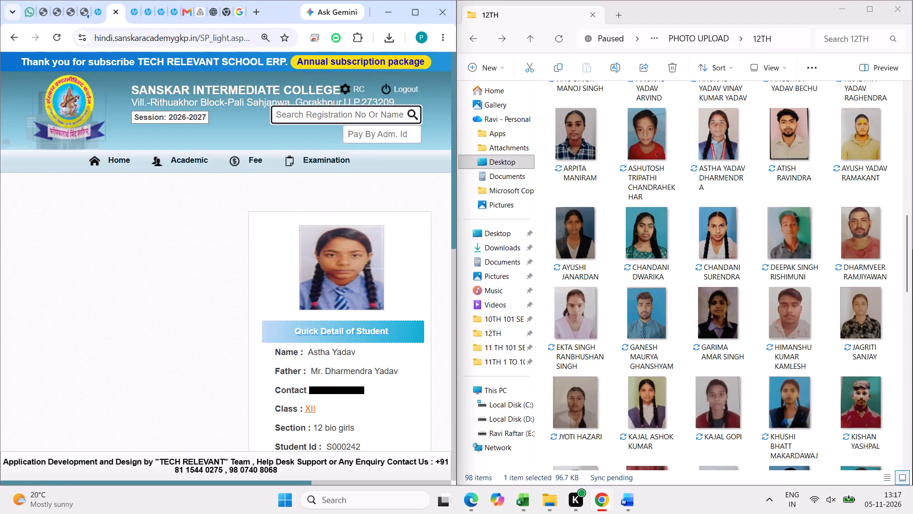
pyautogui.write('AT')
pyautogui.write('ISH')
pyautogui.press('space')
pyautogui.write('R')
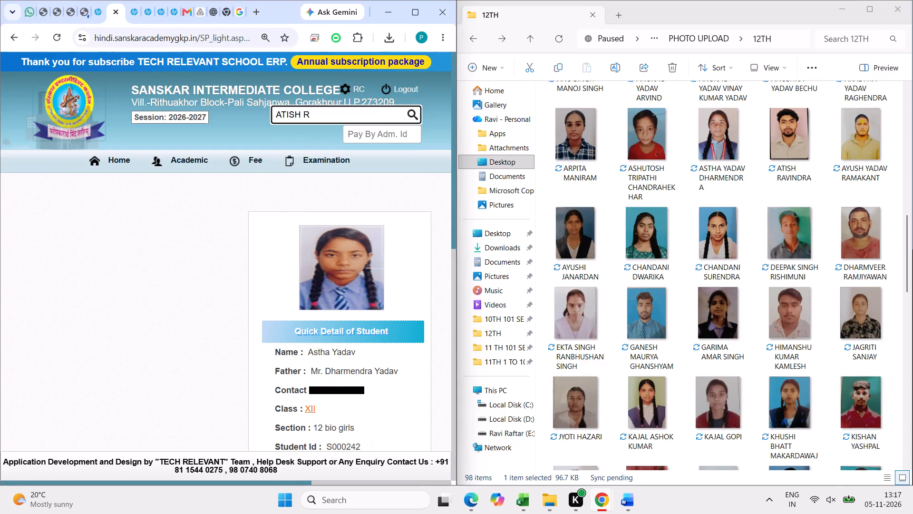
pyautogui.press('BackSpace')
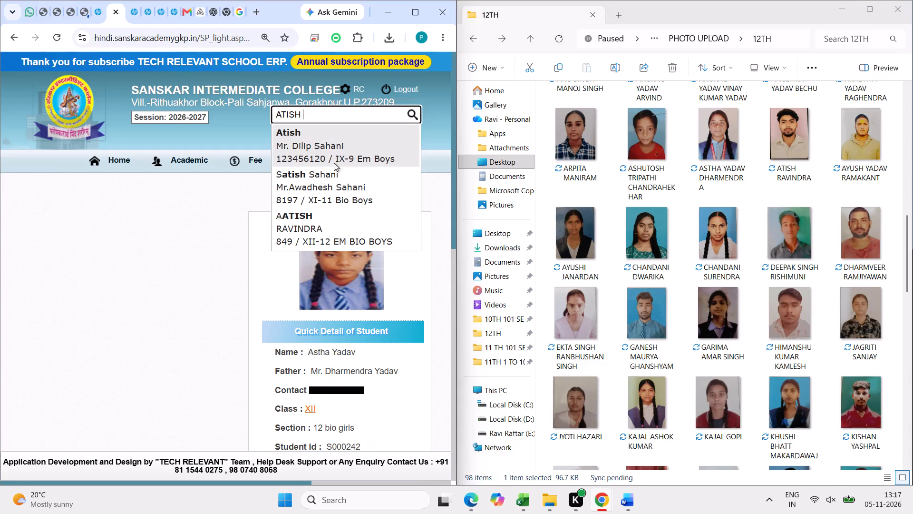
pyautogui.click(336, 212)
pyautogui.scroll(-3, 337, 342)
pyautogui.scroll(1, 337, 345)
pyautogui.scroll(-1, 337, 345)
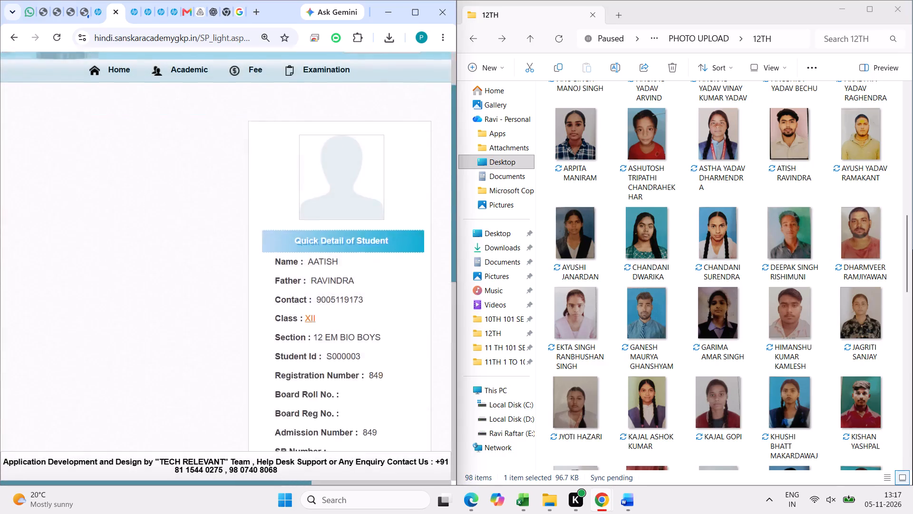
pyautogui.scroll(-4, 337, 345)
pyautogui.click(330, 244)
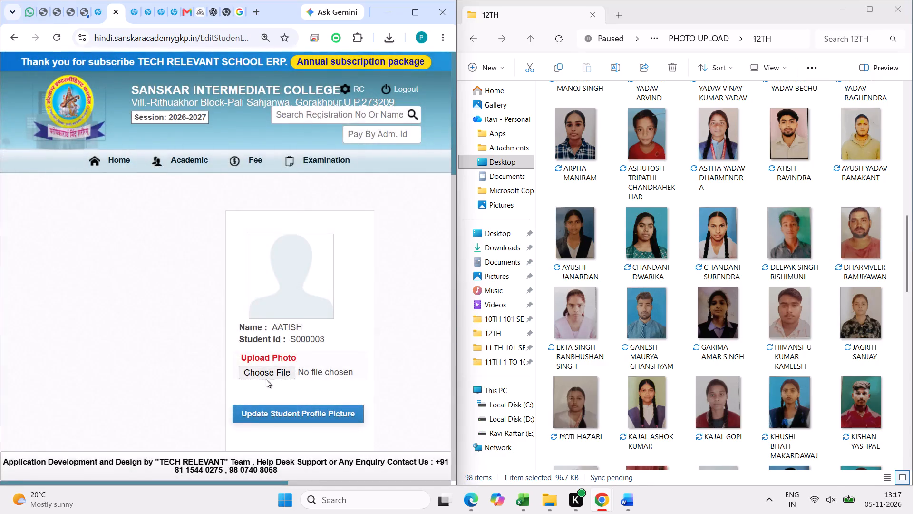
# Upload the ATISH photo from the 12TH folder and update the student's profile picture with it.
pyautogui.click(267, 376)
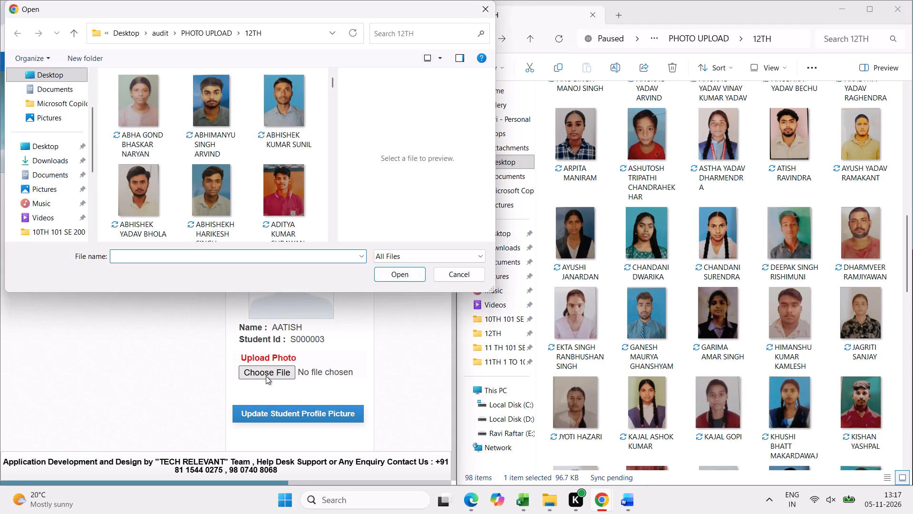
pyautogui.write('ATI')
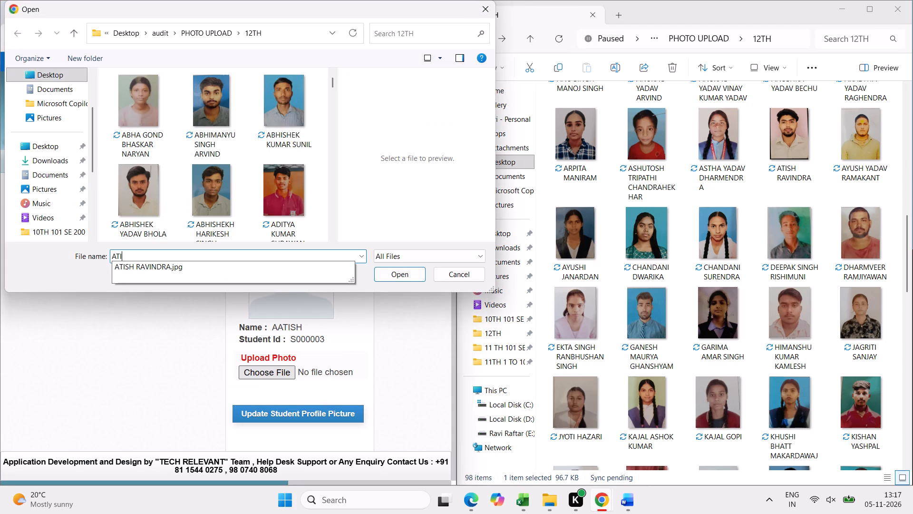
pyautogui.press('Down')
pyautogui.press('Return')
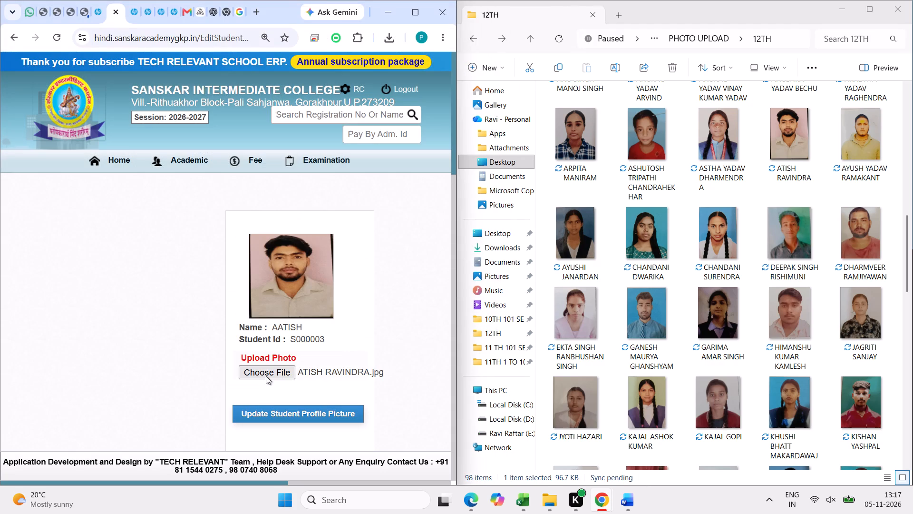
pyautogui.click(274, 406)
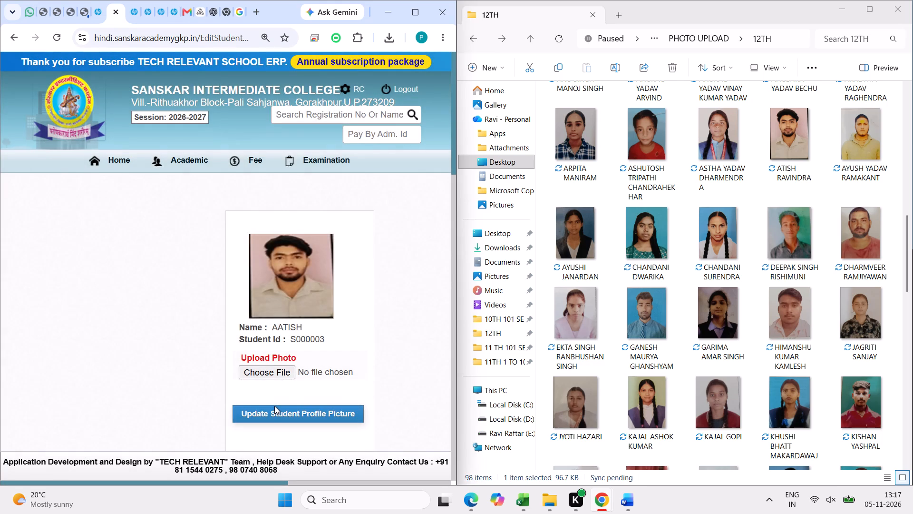
pyautogui.click(300, 125)
pyautogui.click(301, 117)
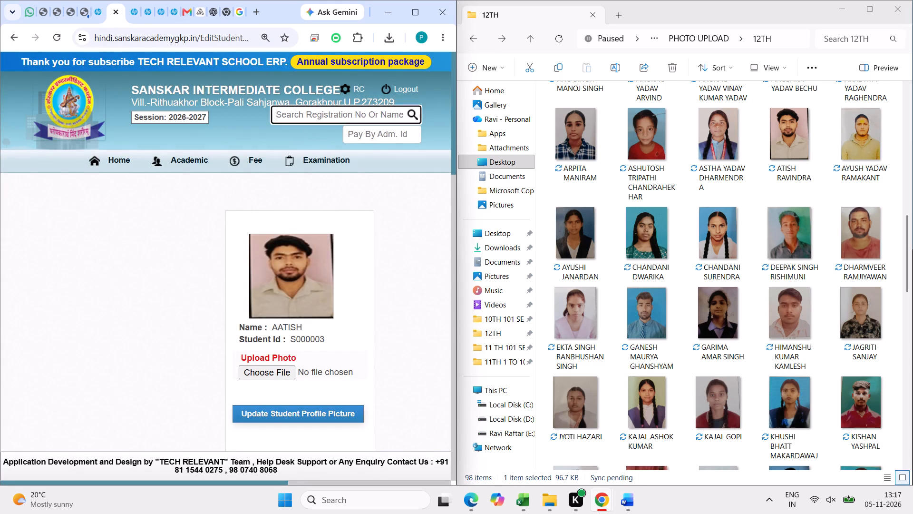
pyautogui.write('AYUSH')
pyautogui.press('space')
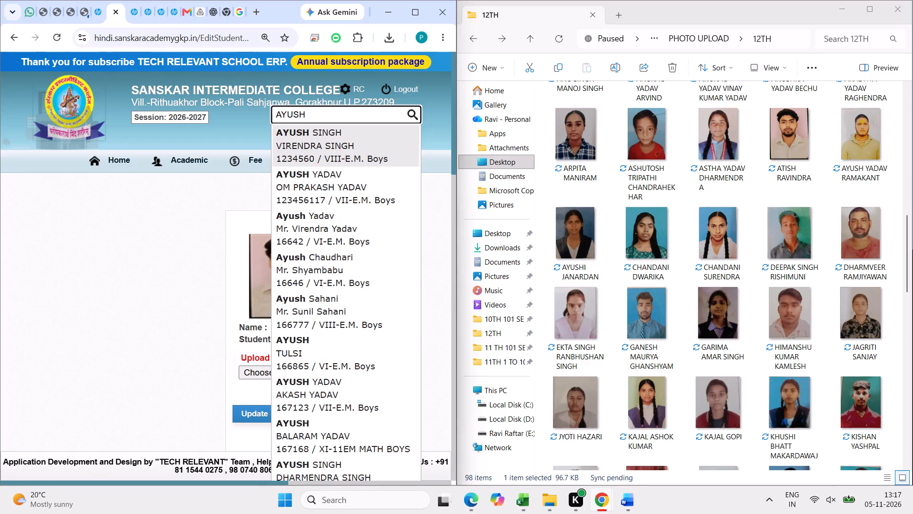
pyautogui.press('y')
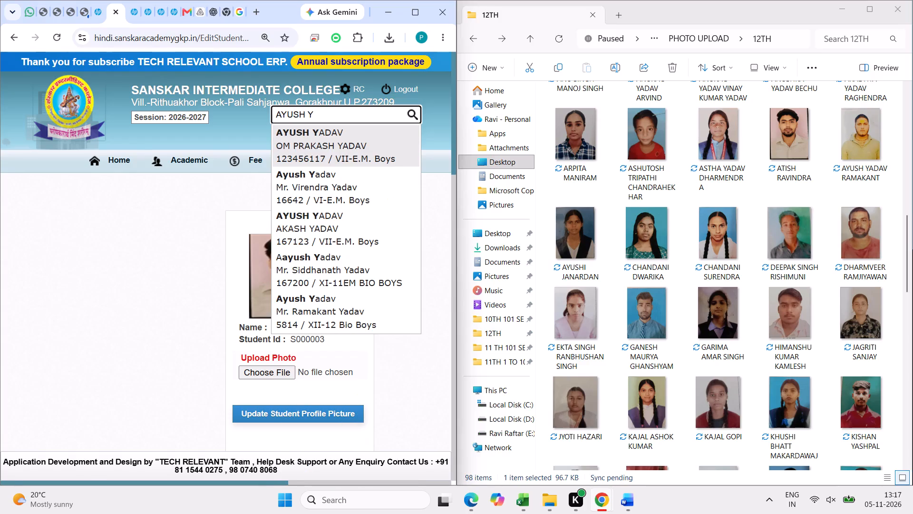
pyautogui.click(339, 297)
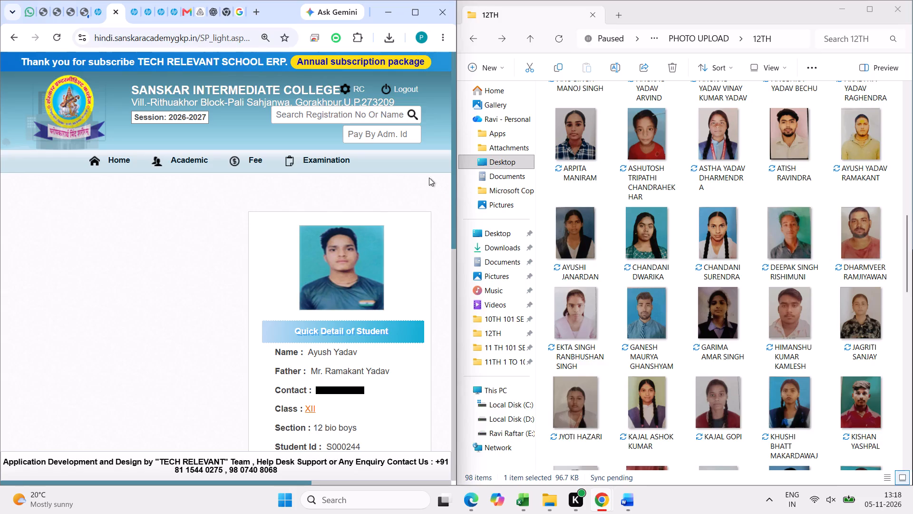
# Search the portal for AYUSHI and open the XII-12 Girls Math match to check her profile picture.
pyautogui.click(363, 119)
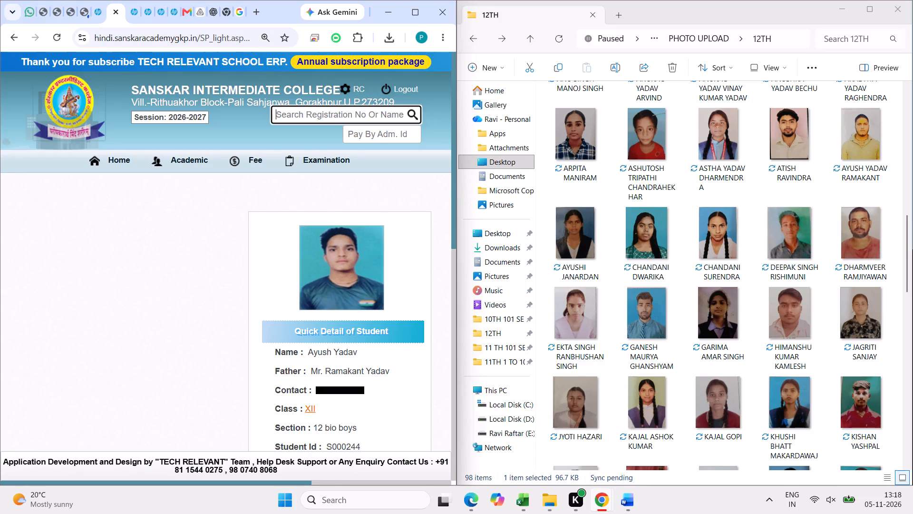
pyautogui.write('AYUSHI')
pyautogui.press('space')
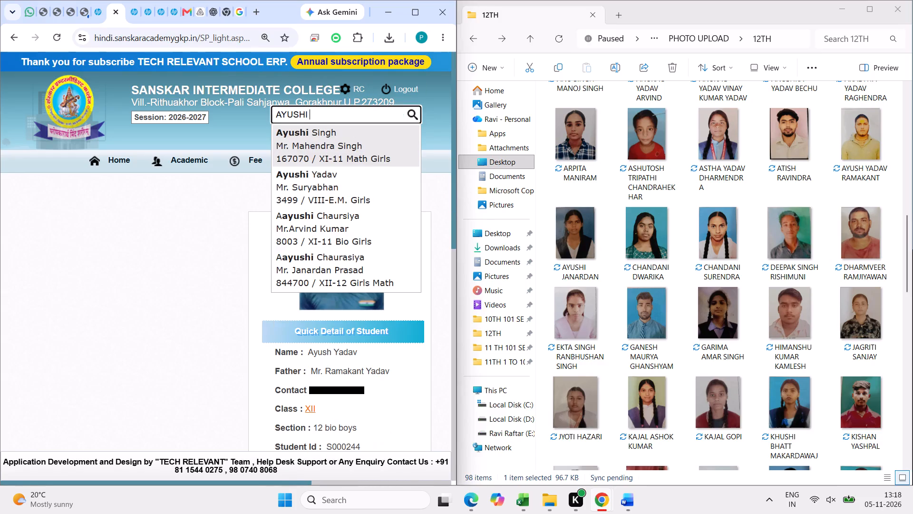
pyautogui.click(335, 274)
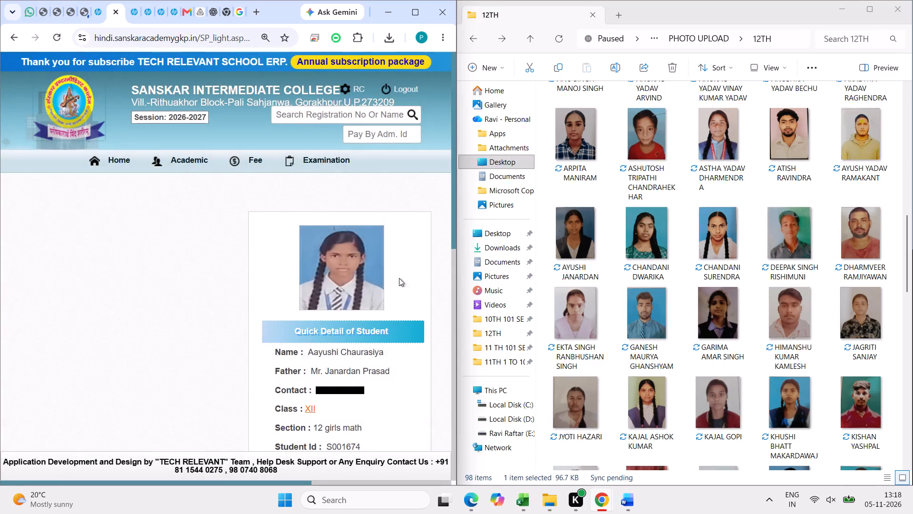
# Open the AYUSHI photo from the 12TH folder in Microsoft Office 2010, apply Auto Correct, save it and close the viewer.
pyautogui.doubleClick(583, 218)
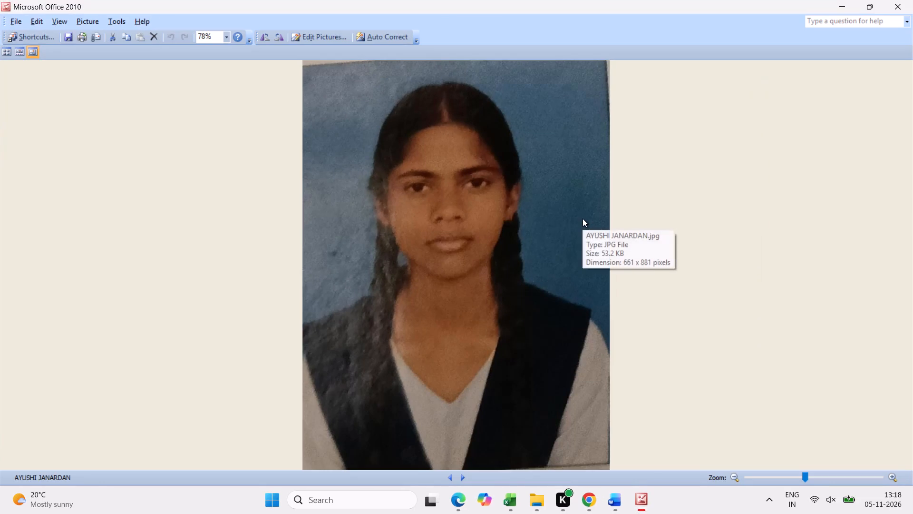
pyautogui.click(387, 33)
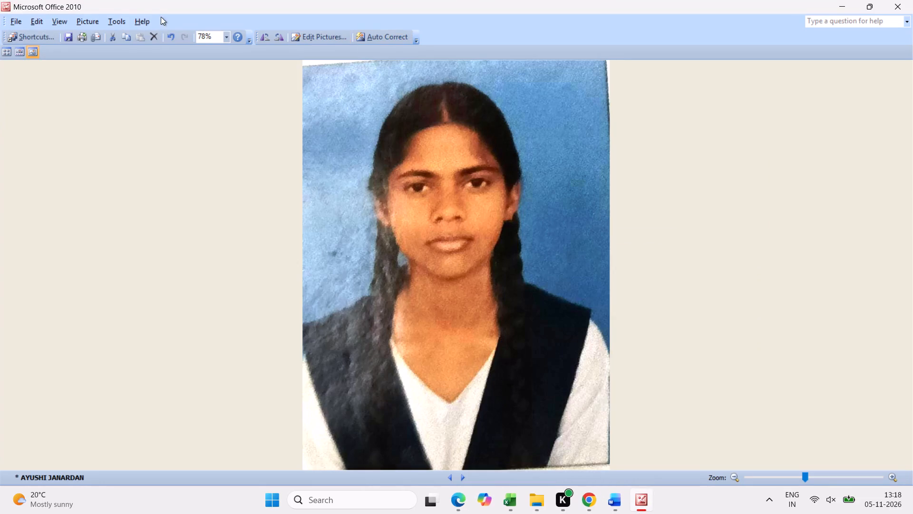
pyautogui.click(63, 36)
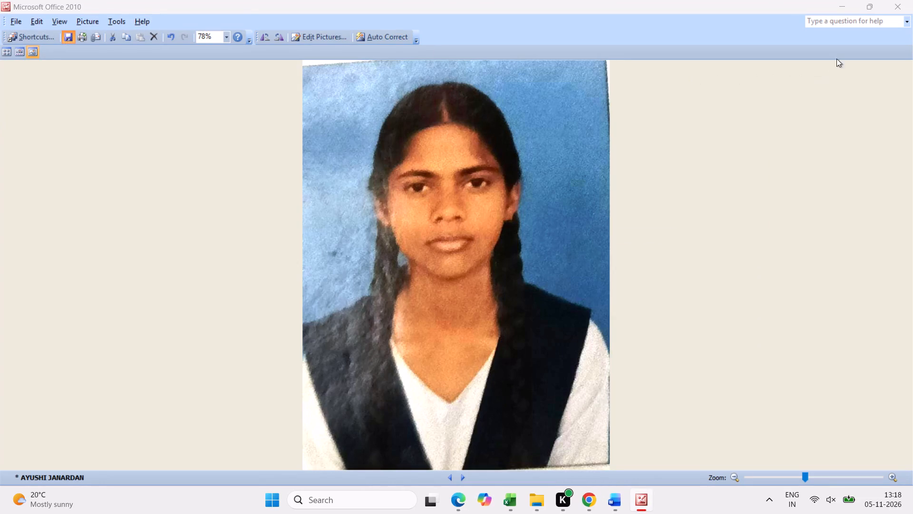
pyautogui.click(894, 0)
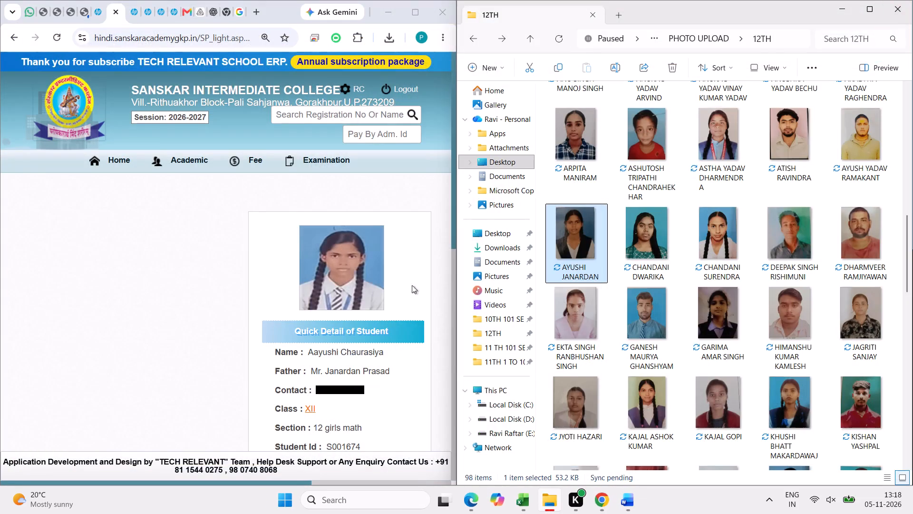
# Open the edit page of the XII-12 Girls Math student and remove her existing profile picture.
pyautogui.scroll(1, 364, 326)
pyautogui.scroll(-1, 364, 326)
pyautogui.scroll(1, 364, 326)
pyautogui.scroll(-3, 364, 326)
pyautogui.scroll(1, 359, 330)
pyautogui.scroll(-1, 359, 330)
pyautogui.scroll(1, 359, 326)
pyautogui.scroll(-1, 359, 326)
pyautogui.scroll(1, 359, 326)
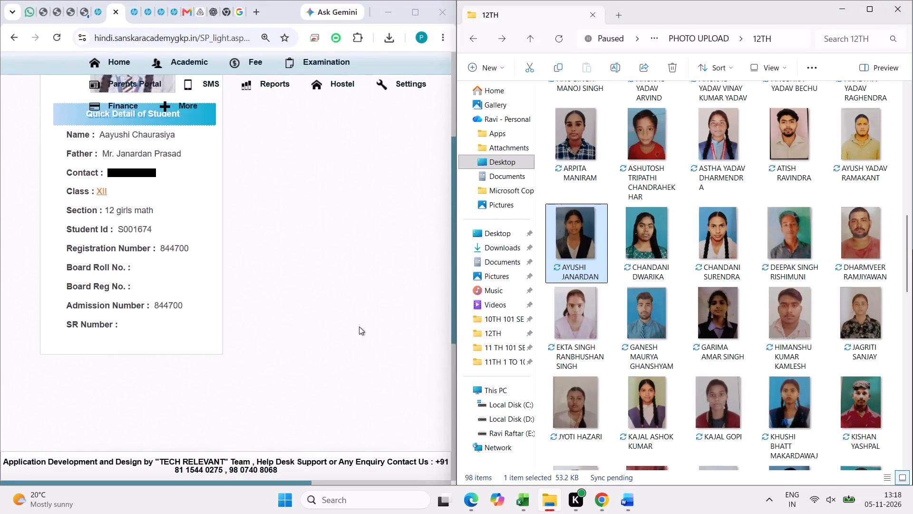
pyautogui.scroll(2, 359, 326)
pyautogui.scroll(-7, 359, 326)
pyautogui.click(343, 239)
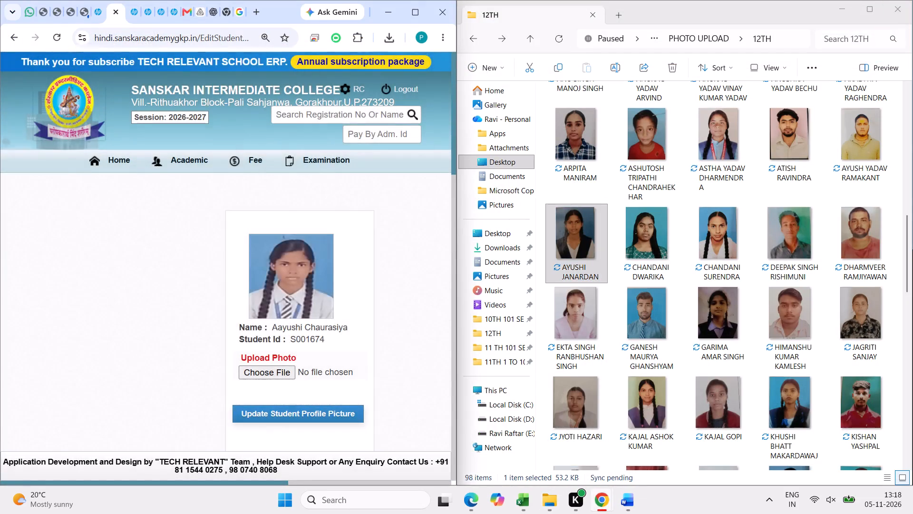
pyautogui.scroll(-5, 305, 338)
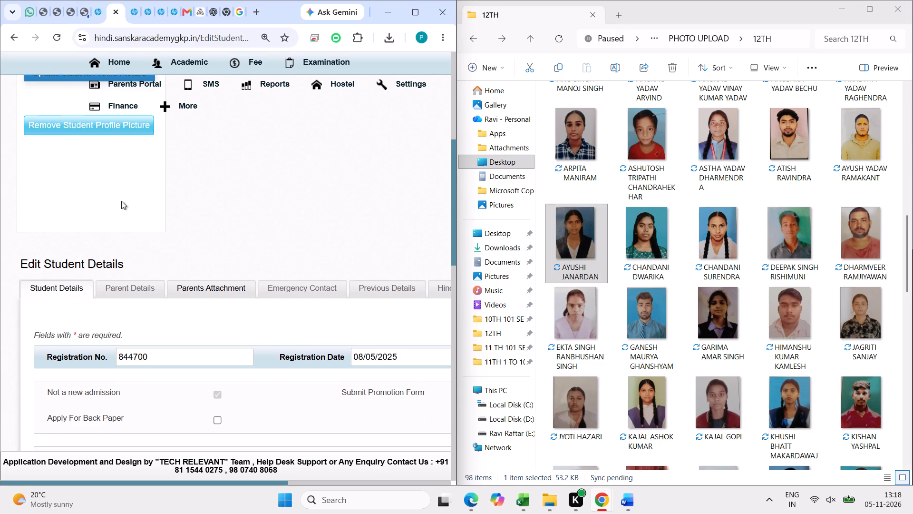
pyautogui.click(95, 133)
pyautogui.scroll(3, 99, 142)
pyautogui.click(268, 122)
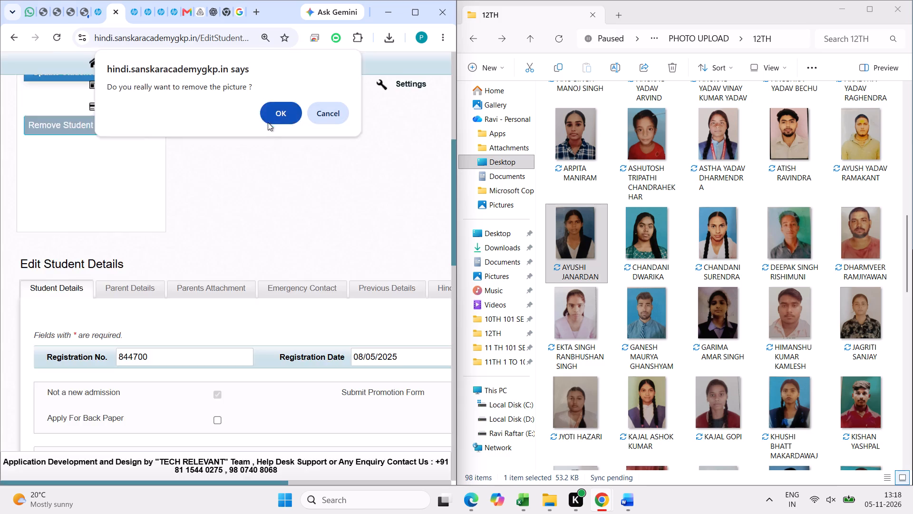
pyautogui.scroll(3, 296, 239)
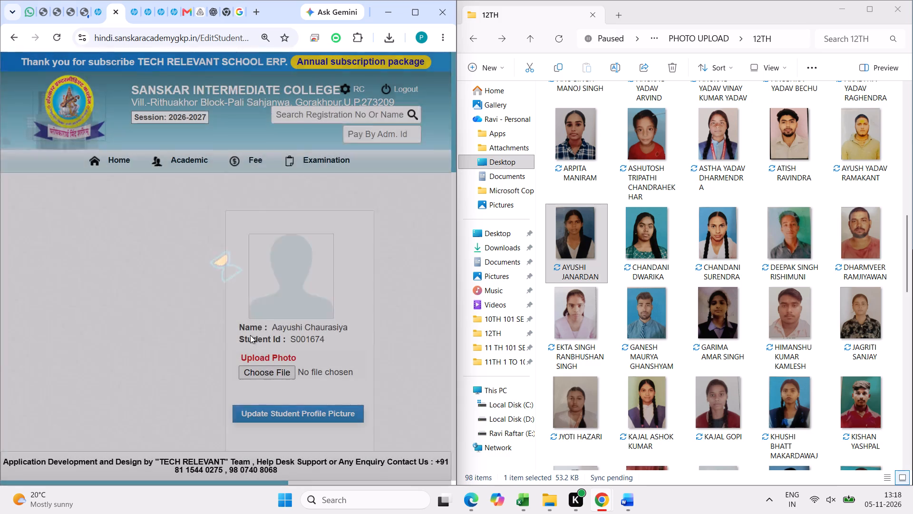
# Upload the corrected AYUSHI photo from the 12TH folder and update the student's profile picture with it.
pyautogui.click(263, 366)
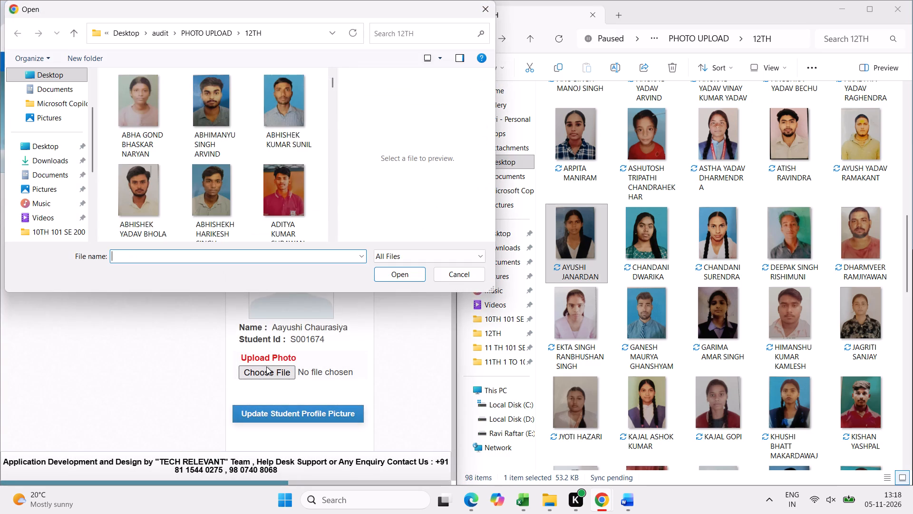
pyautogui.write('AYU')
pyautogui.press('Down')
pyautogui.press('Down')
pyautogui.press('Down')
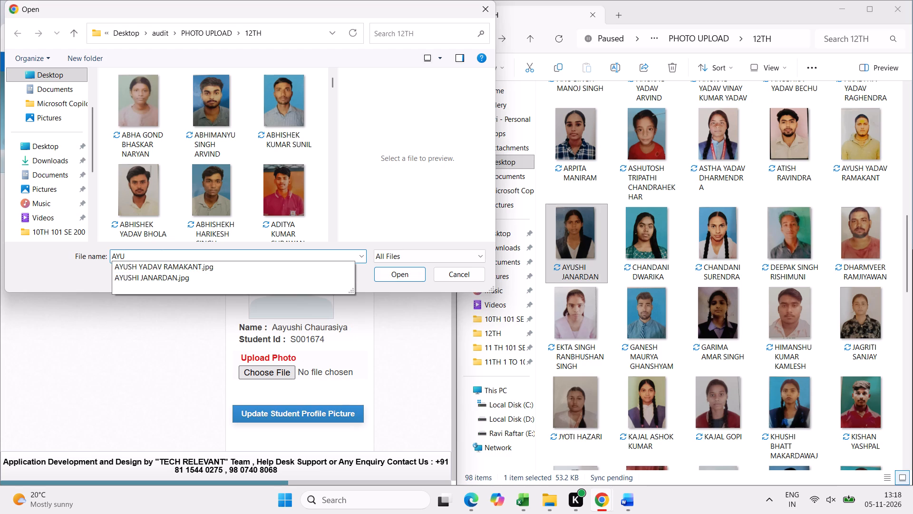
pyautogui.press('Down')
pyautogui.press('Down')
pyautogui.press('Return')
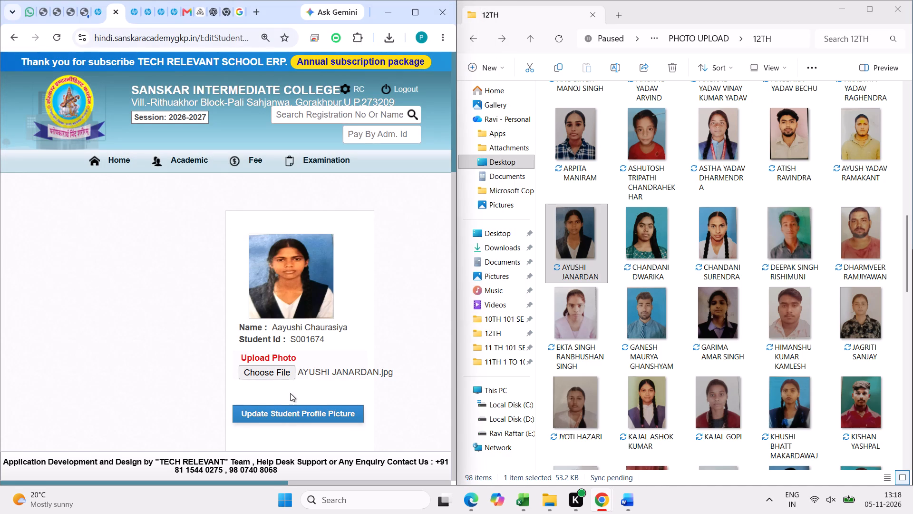
pyautogui.click(290, 417)
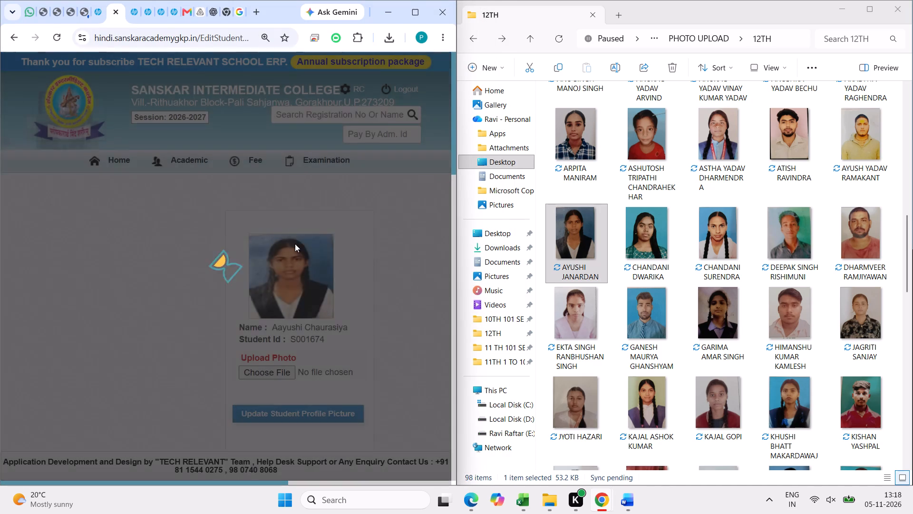
pyautogui.click(312, 118)
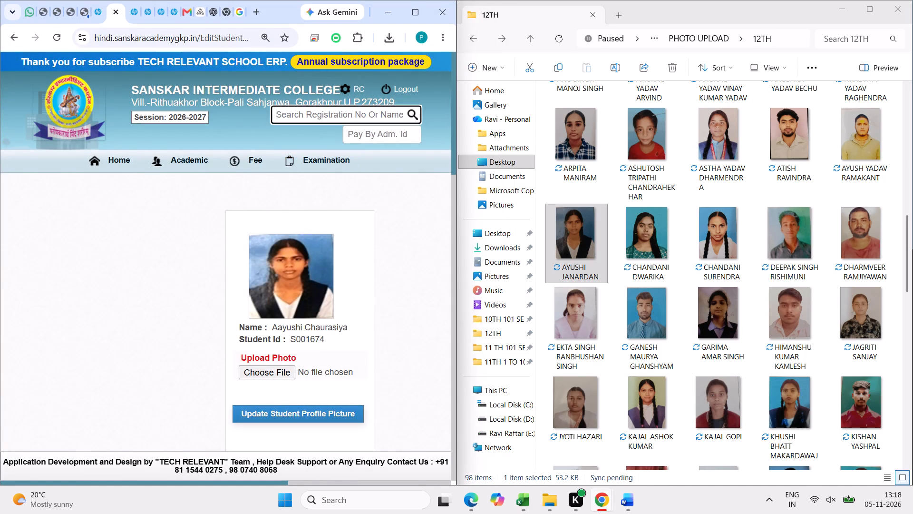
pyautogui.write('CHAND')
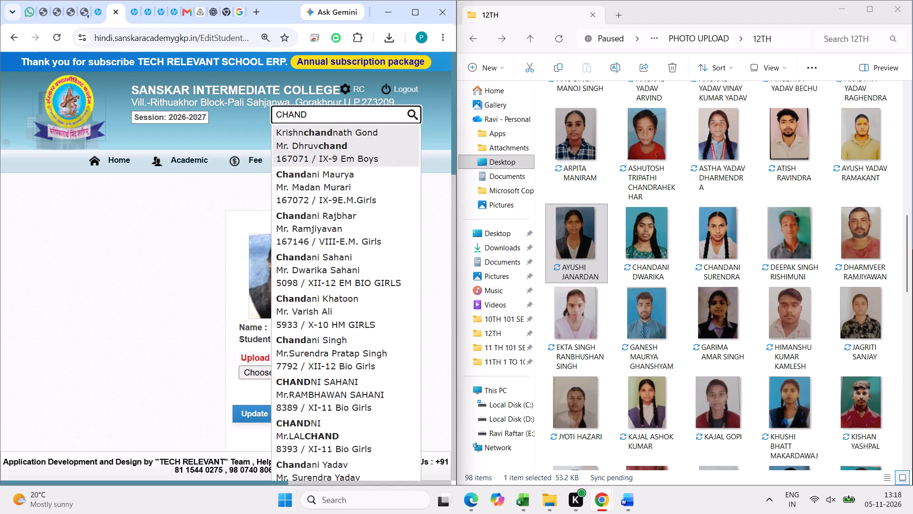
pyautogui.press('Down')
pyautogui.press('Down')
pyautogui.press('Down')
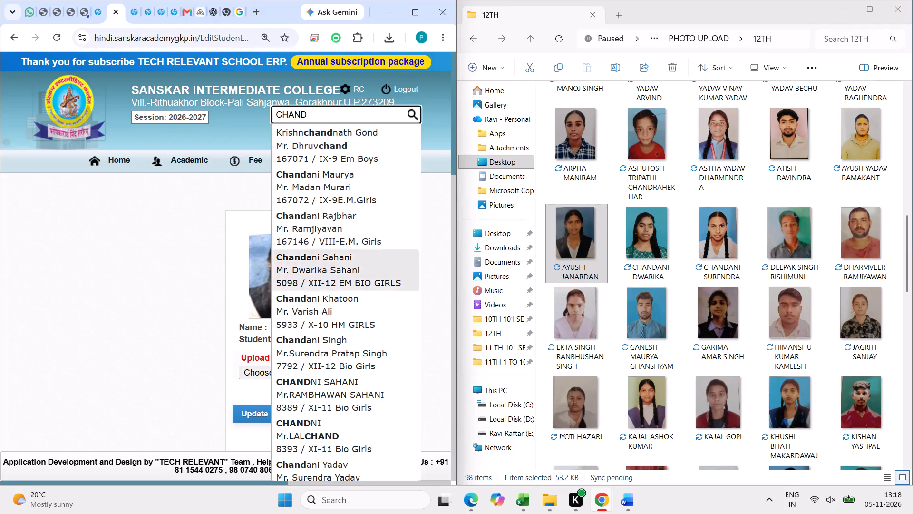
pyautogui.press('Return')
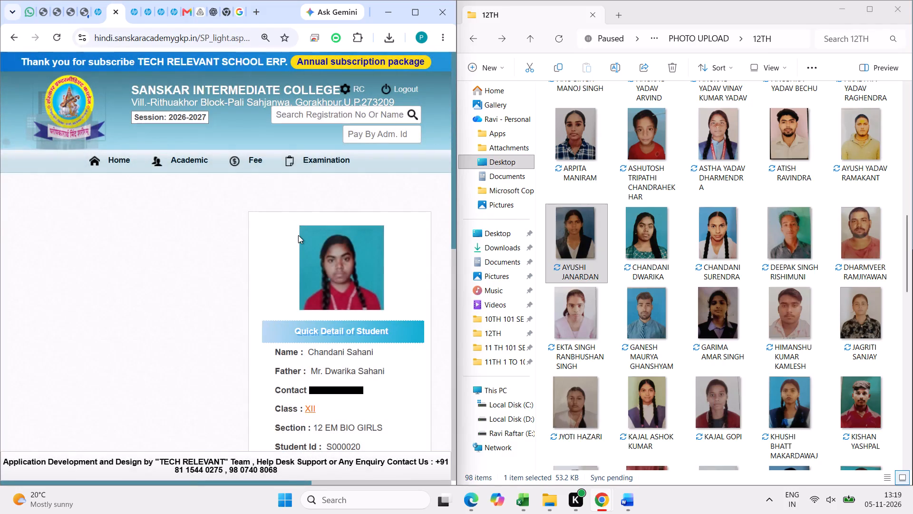
# Open the edit page of the XII-12 EM BIO GIRLS student and remove her existing profile picture.
pyautogui.scroll(-8, 298, 235)
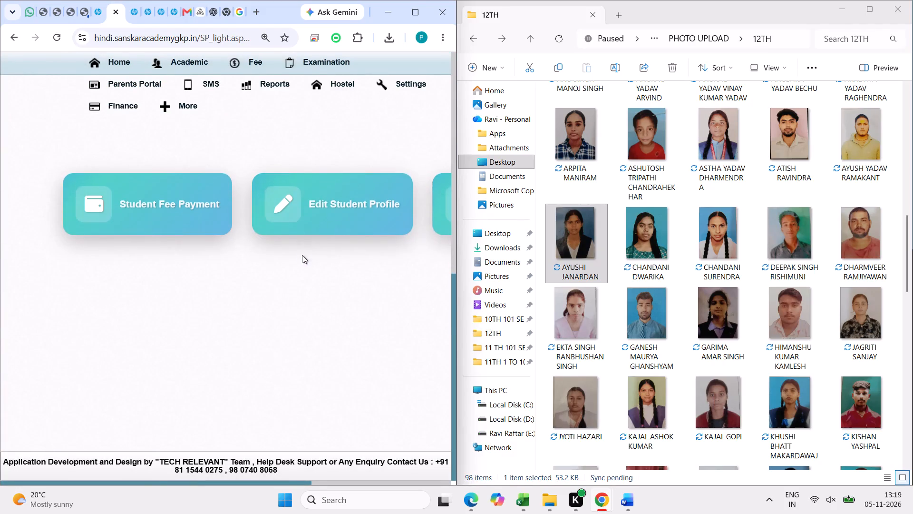
pyautogui.click(324, 201)
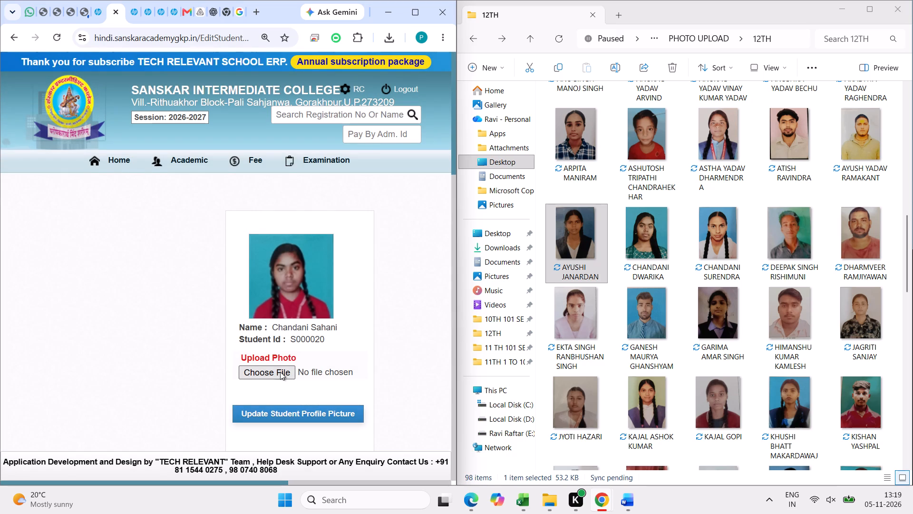
pyautogui.scroll(-3, 280, 370)
pyautogui.click(118, 245)
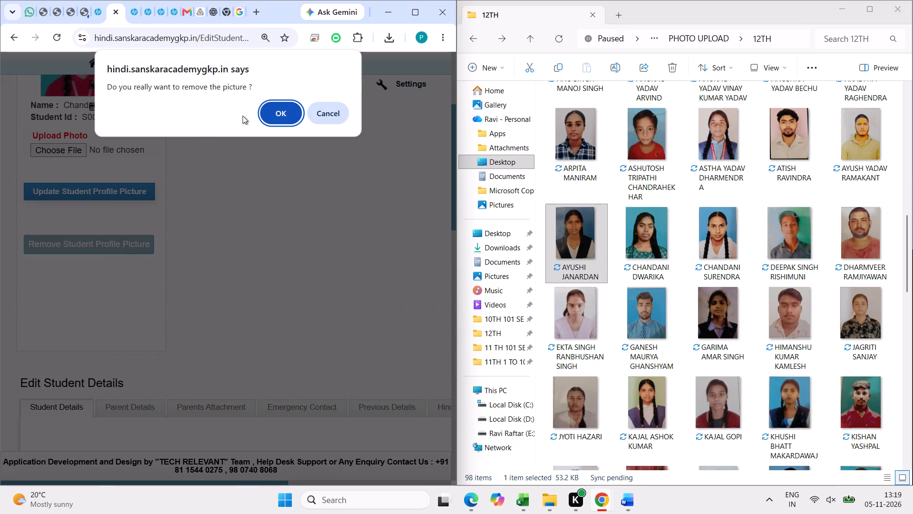
pyautogui.click(295, 112)
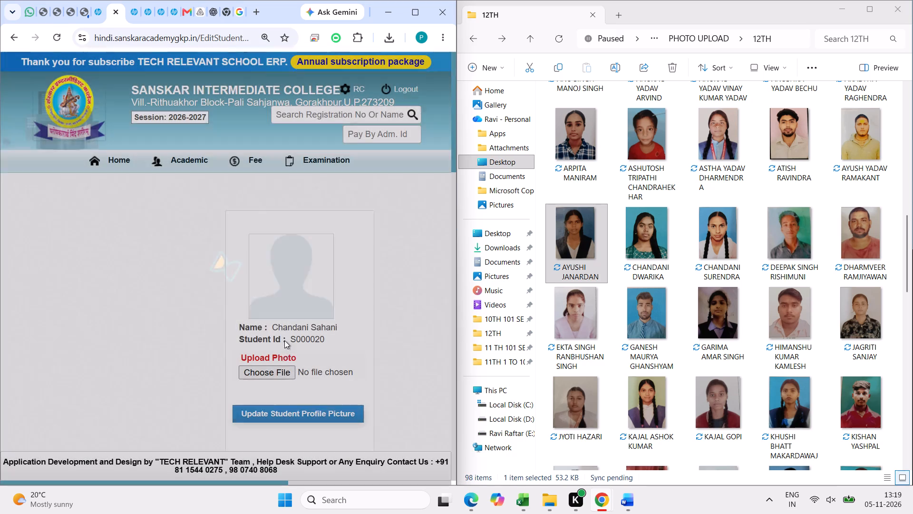
# Choose the CHANDANI photo from the 12TH folder that matches the student's father's name as the upload photo.
pyautogui.click(284, 371)
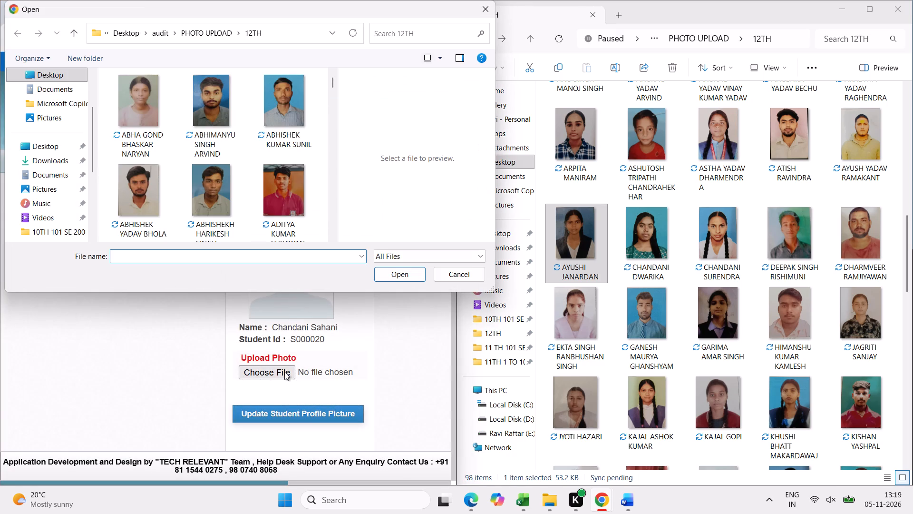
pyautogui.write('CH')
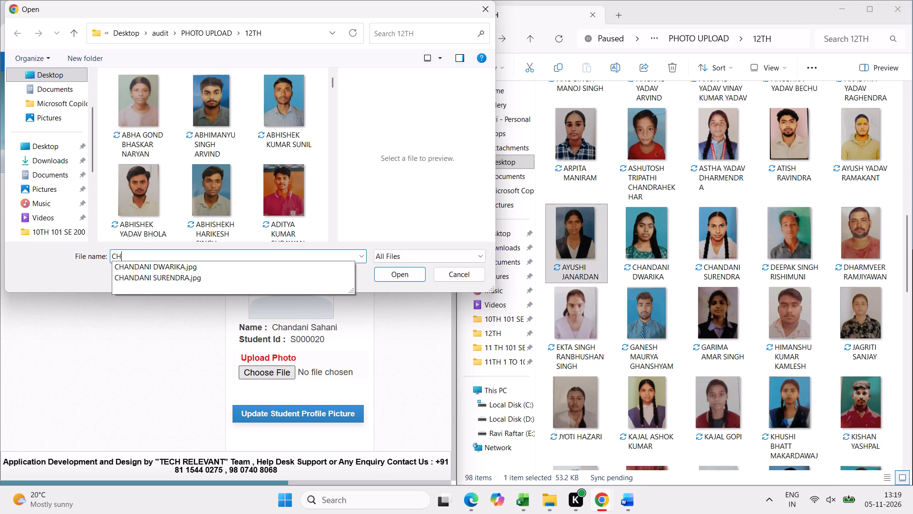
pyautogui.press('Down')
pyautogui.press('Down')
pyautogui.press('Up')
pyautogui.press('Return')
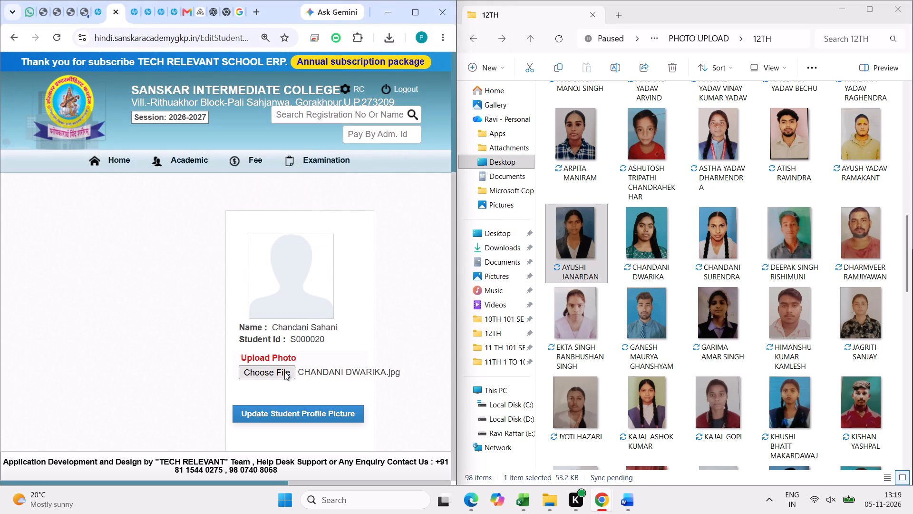
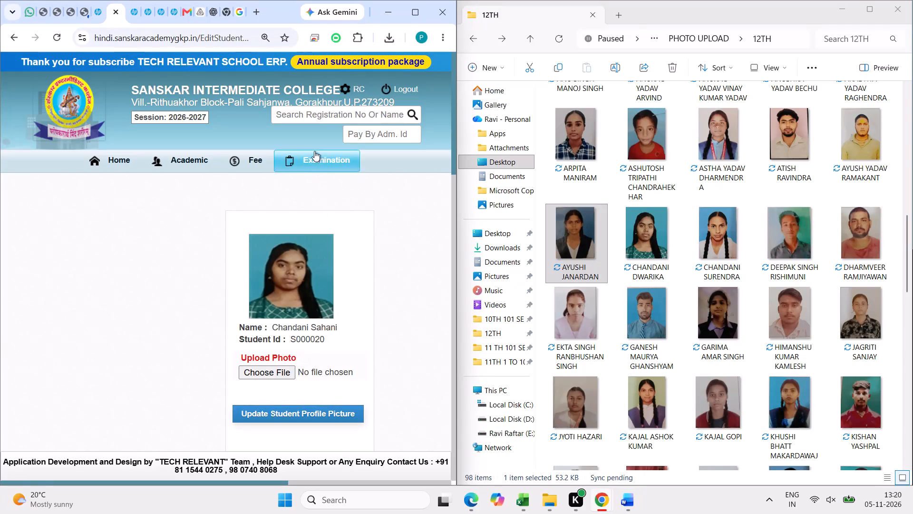
pyautogui.click(311, 112)
pyautogui.write('CHANDA')
pyautogui.write('NI')
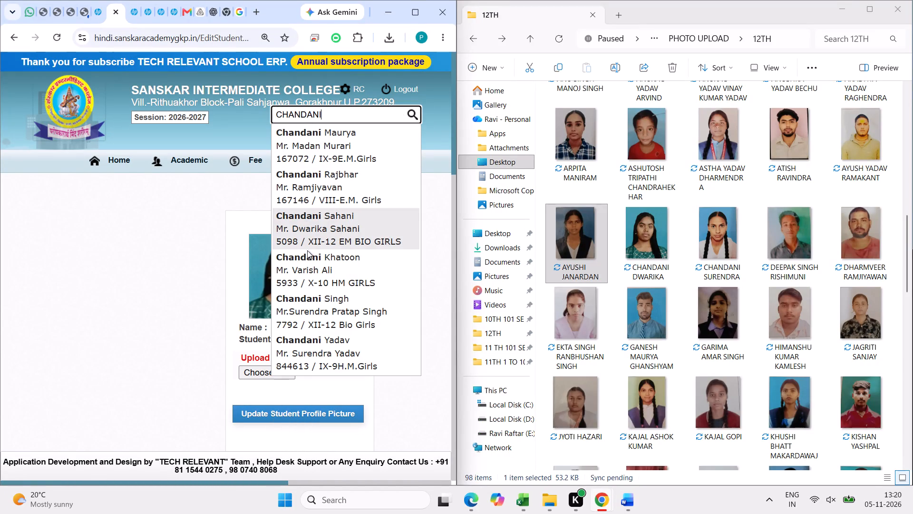
pyautogui.click(321, 322)
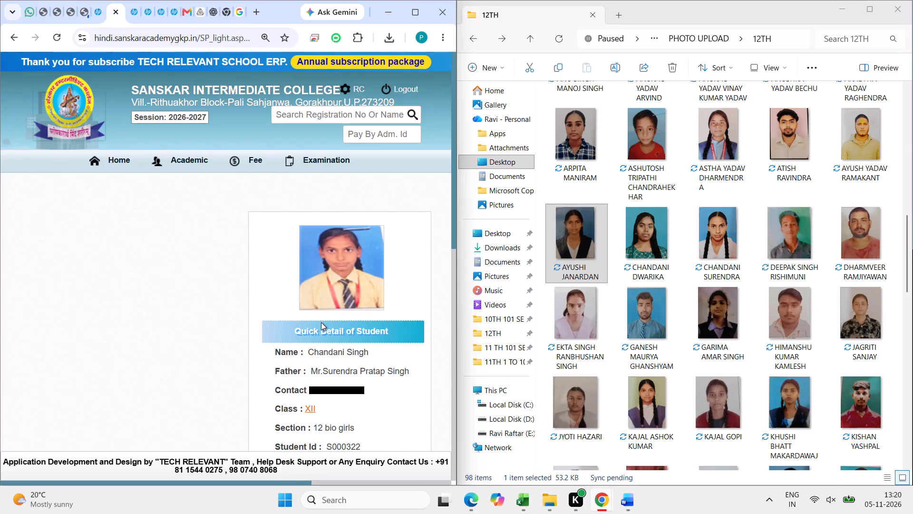
# Open the edit page of the XII-12 Bio Girls student and remove her existing profile picture.
pyautogui.scroll(-2, 311, 292)
pyautogui.scroll(1, 305, 293)
pyautogui.scroll(-1, 305, 293)
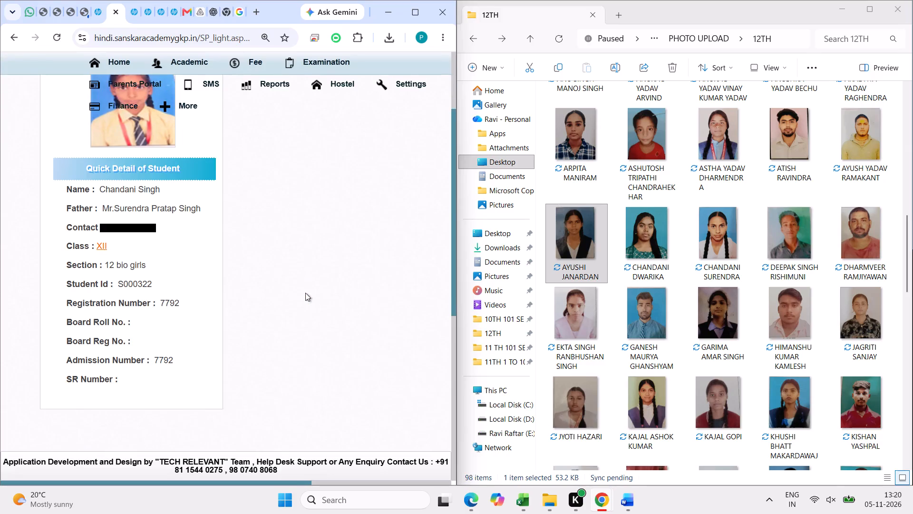
pyautogui.scroll(1, 305, 293)
pyautogui.scroll(-5, 305, 293)
pyautogui.click(362, 304)
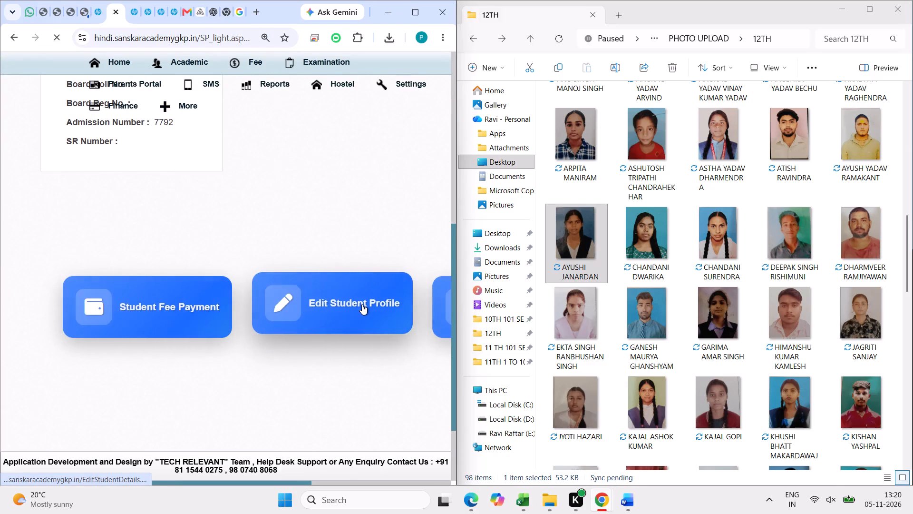
pyautogui.scroll(-3, 278, 291)
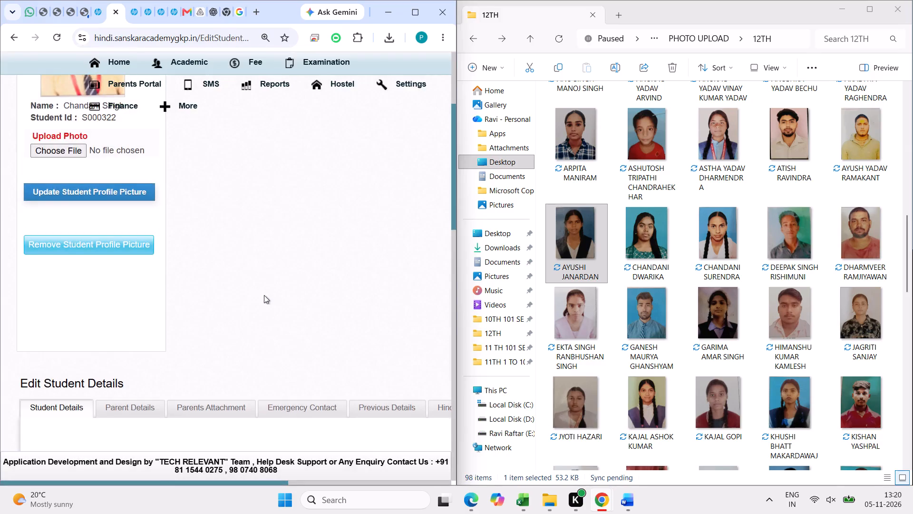
pyautogui.click(131, 252)
pyautogui.click(290, 111)
pyautogui.scroll(3, 307, 177)
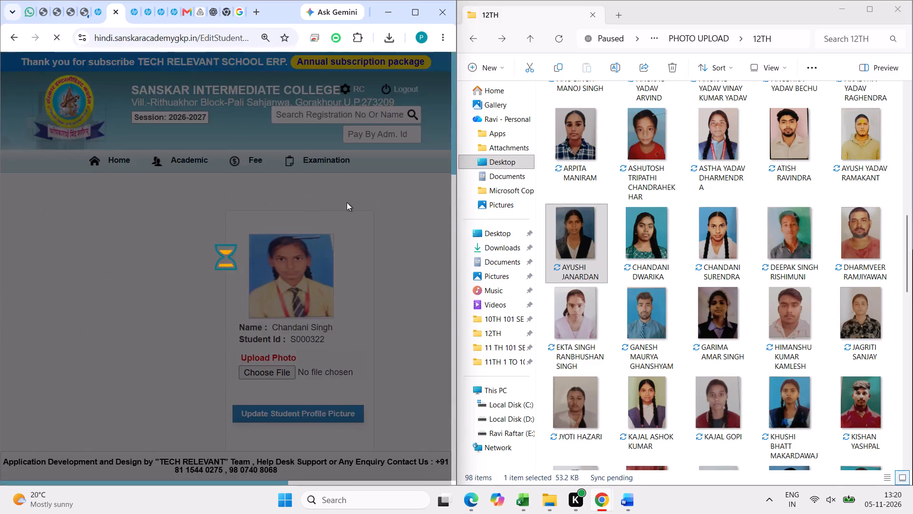
# Upload the CHANDANI photo matching her father's name from the 12TH folder and update the student's profile picture with it.
pyautogui.click(267, 376)
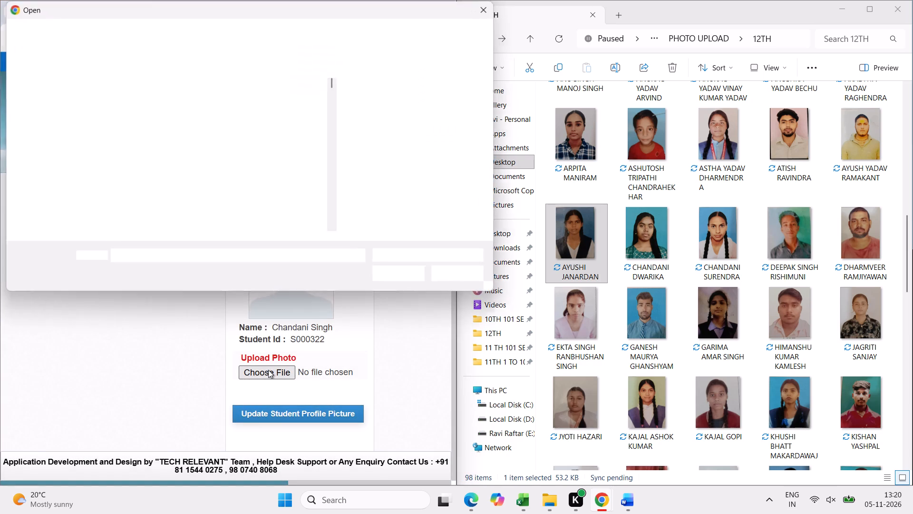
pyautogui.write('CH')
pyautogui.press('Down')
pyautogui.press('Down')
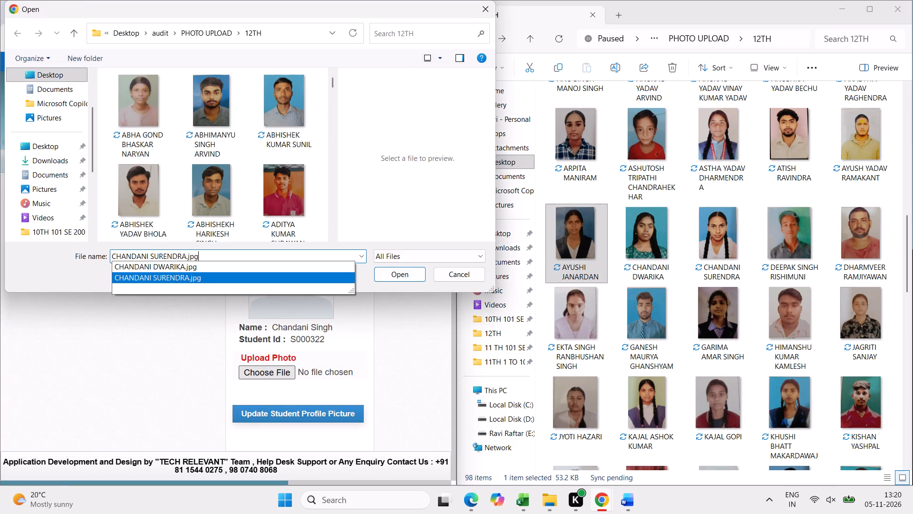
pyautogui.press('Return')
pyautogui.click(272, 422)
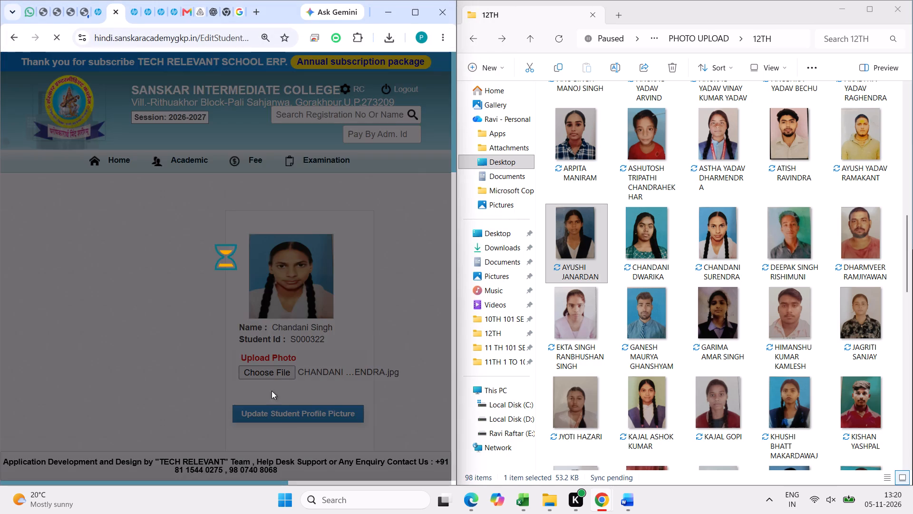
# Search the portal for DEEPAK and open the XII-12 Math Boys match to check his profile picture.
pyautogui.click(316, 119)
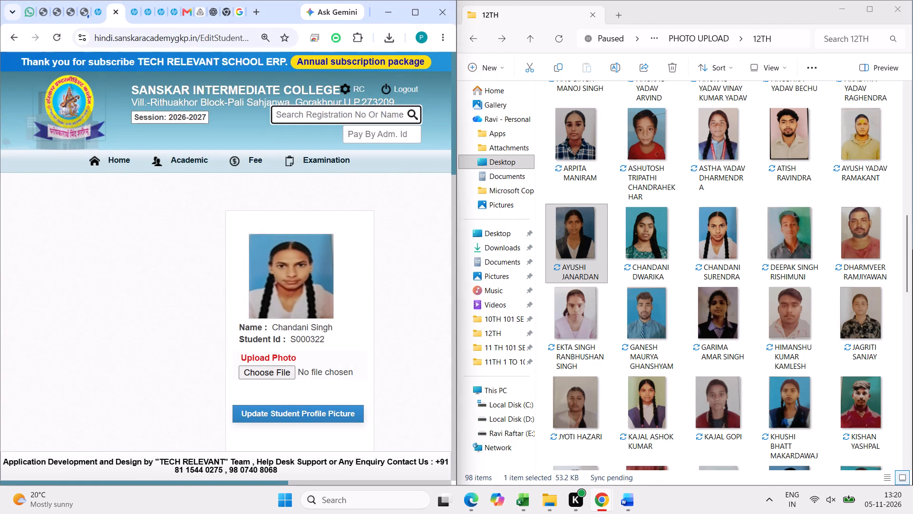
pyautogui.write('DEE')
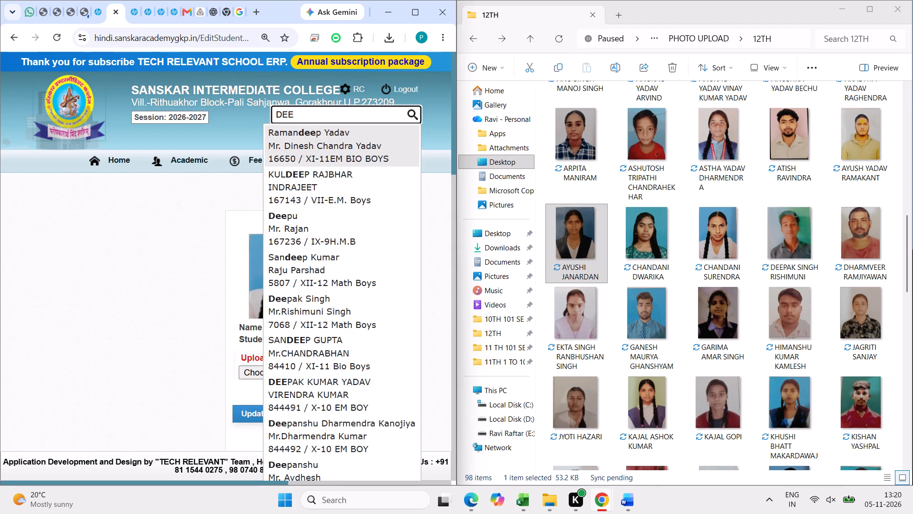
pyautogui.press('p')
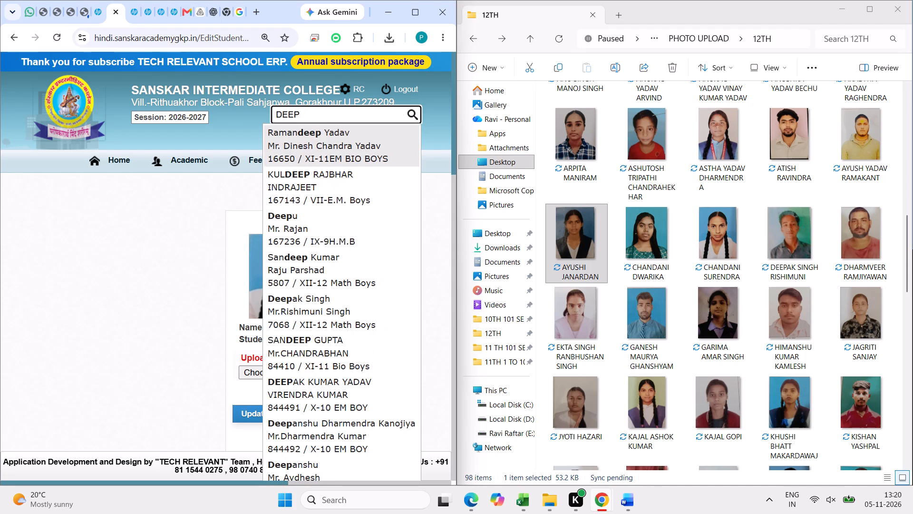
pyautogui.write('AK')
pyautogui.press('space')
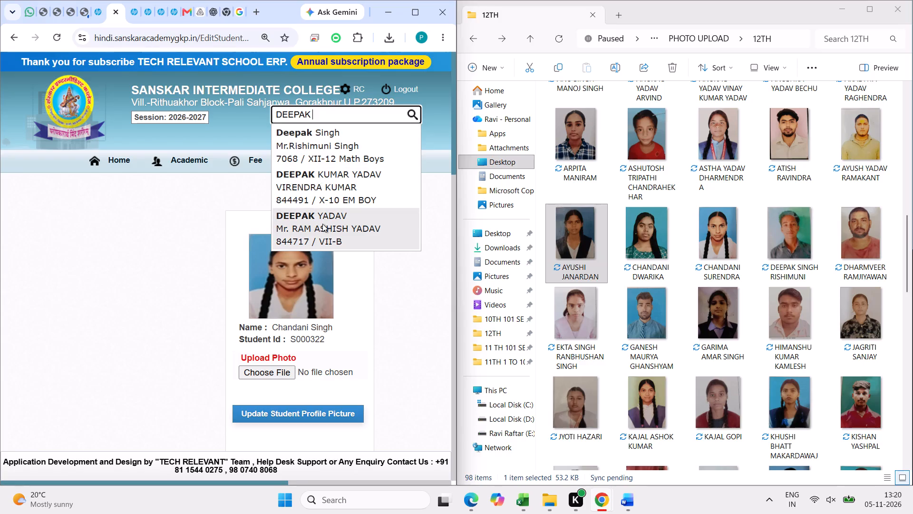
pyautogui.click(329, 134)
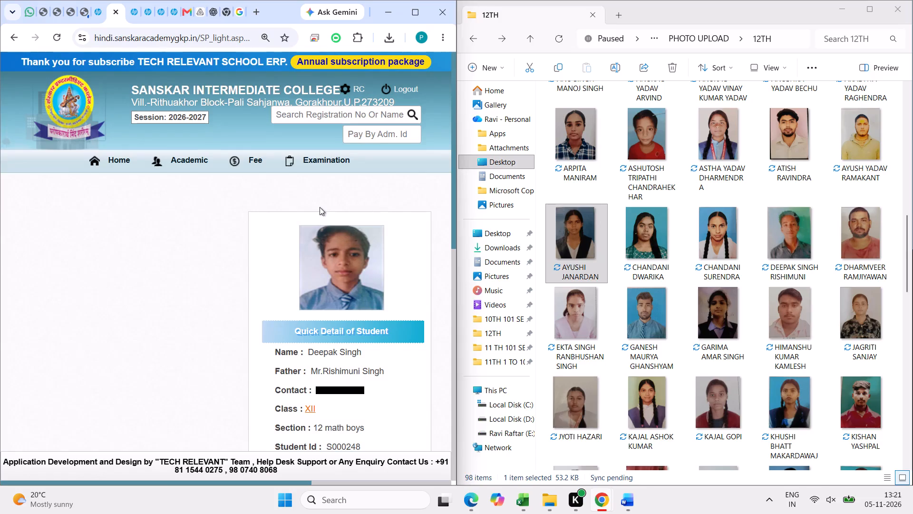
# Search the portal for DHARM and open the XII-12 Bio Boys match to check his profile picture.
pyautogui.click(320, 124)
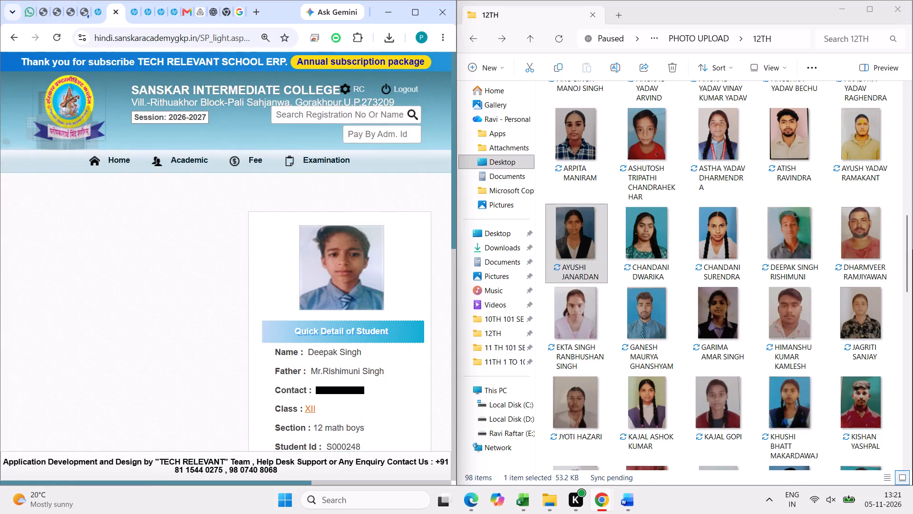
pyautogui.click(320, 114)
pyautogui.write('DHARM')
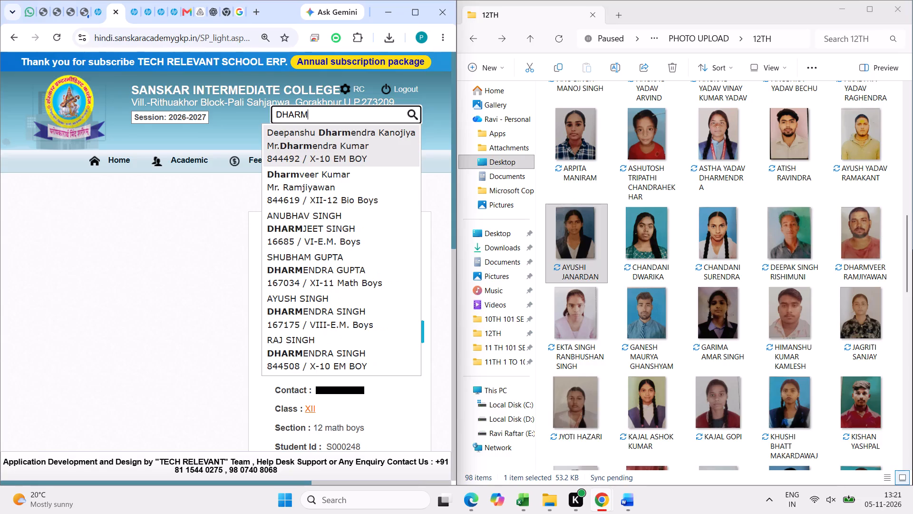
pyautogui.press('Down')
pyautogui.press('Return')
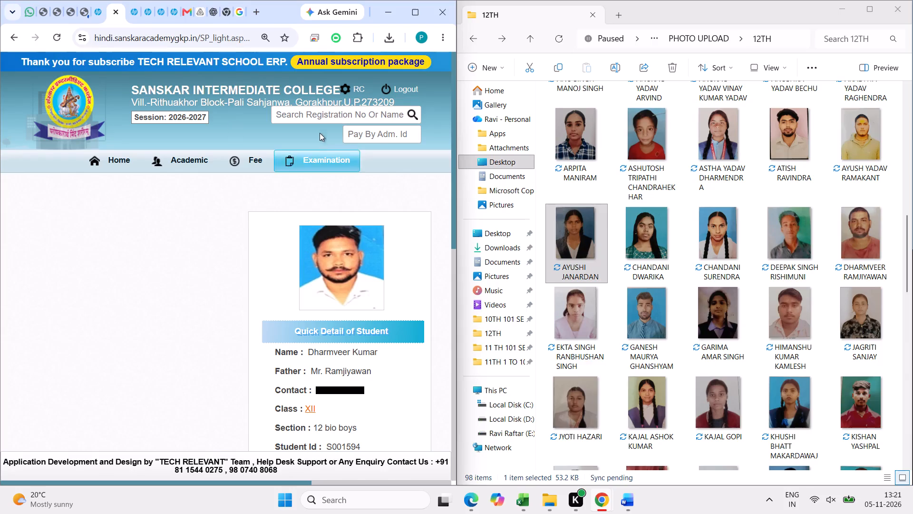
# Search the portal for MAYANK and open the X-10 EM BOY match.
pyautogui.click(320, 118)
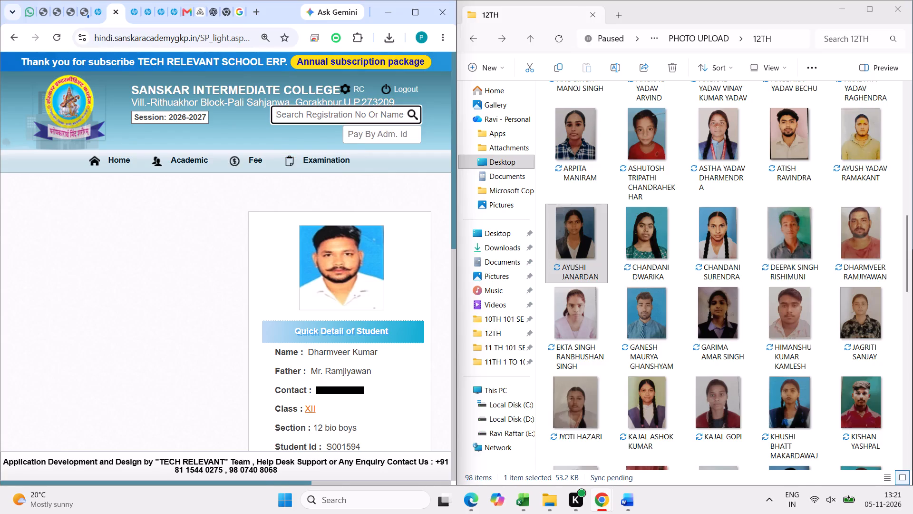
pyautogui.write('MAYANK')
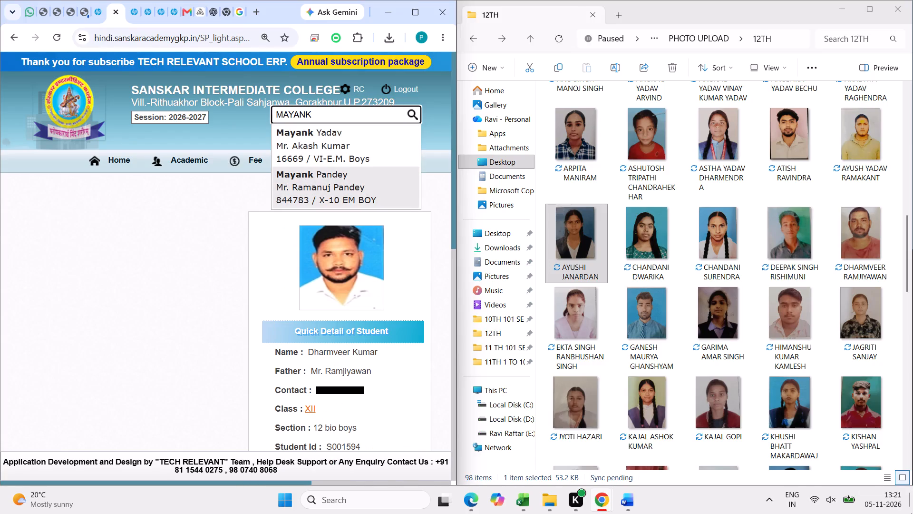
pyautogui.click(338, 175)
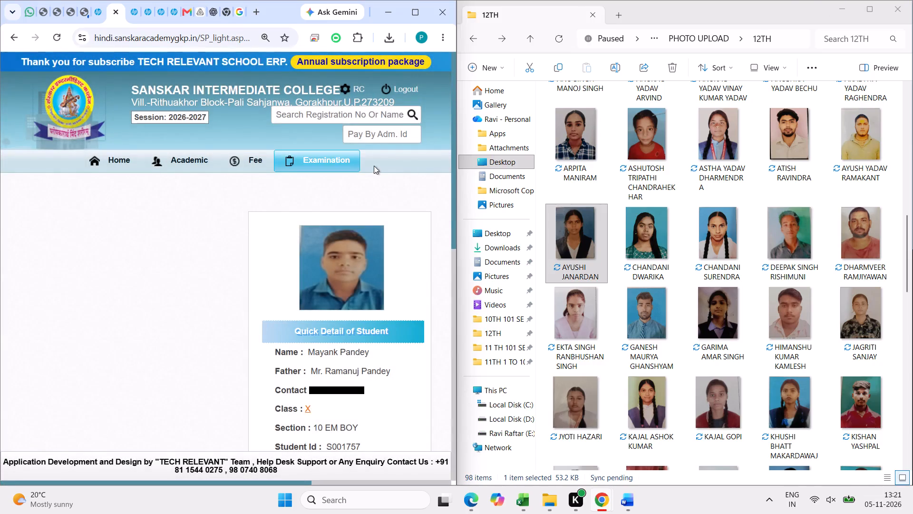
# Open the detailed profile of the X-10 EM BOY student in a maximized window and look through it down to the Student Login Details.
pyautogui.scroll(-4, 379, 178)
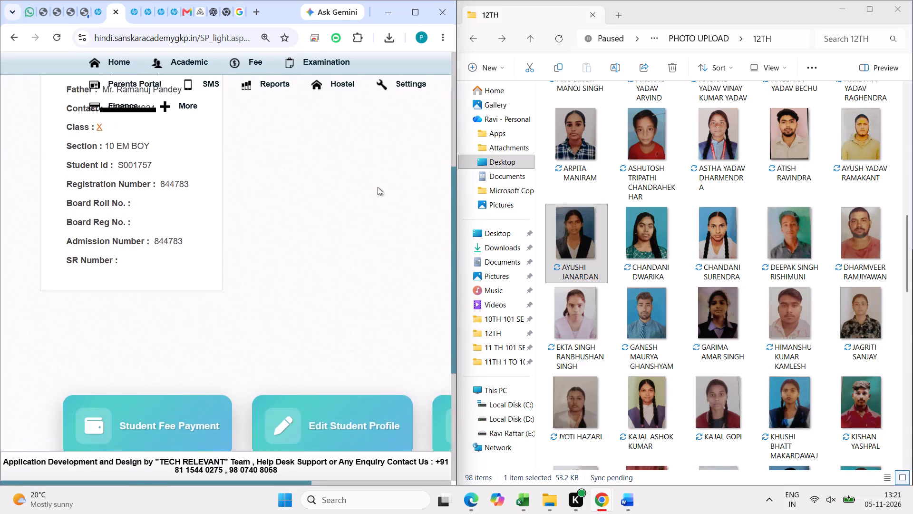
pyautogui.scroll(-4, 376, 194)
pyautogui.click(415, 15)
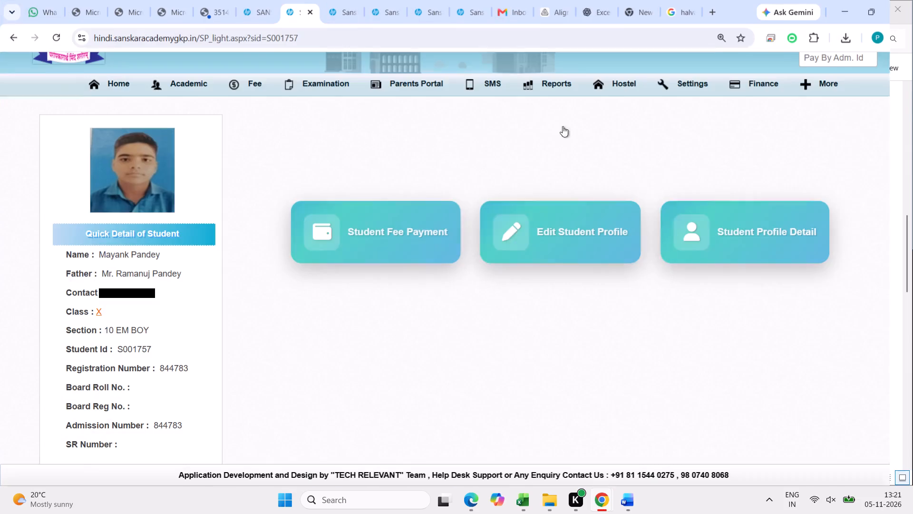
pyautogui.click(728, 227)
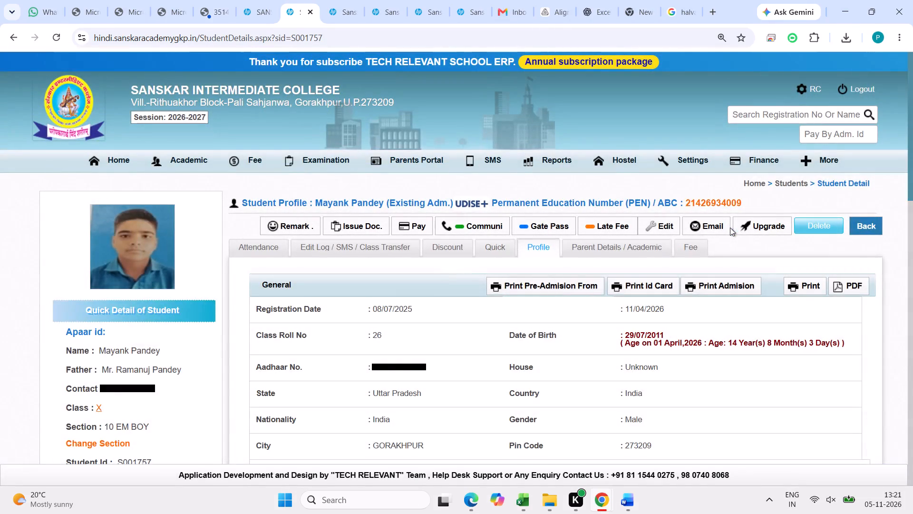
pyautogui.scroll(-4, 578, 513)
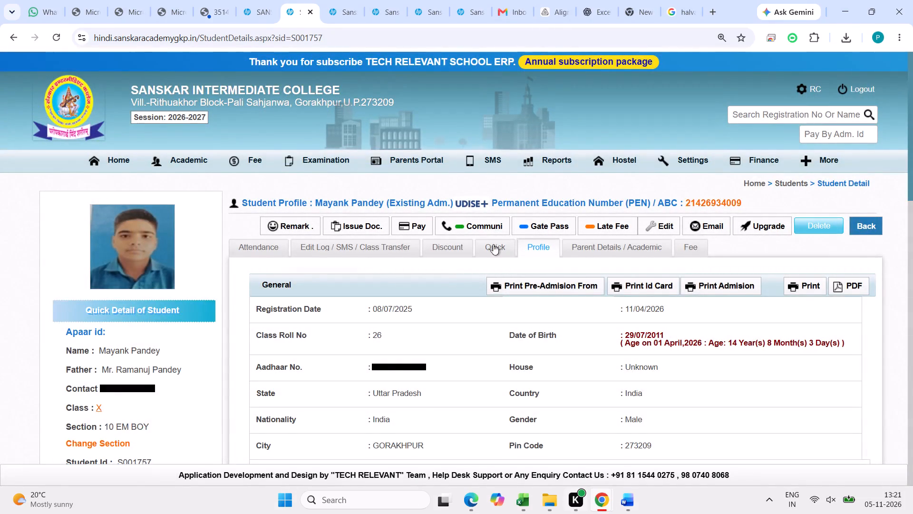
pyautogui.scroll(1, 482, 222)
pyautogui.scroll(-1, 444, 168)
pyautogui.scroll(1, 460, 249)
pyautogui.scroll(-13, 474, 307)
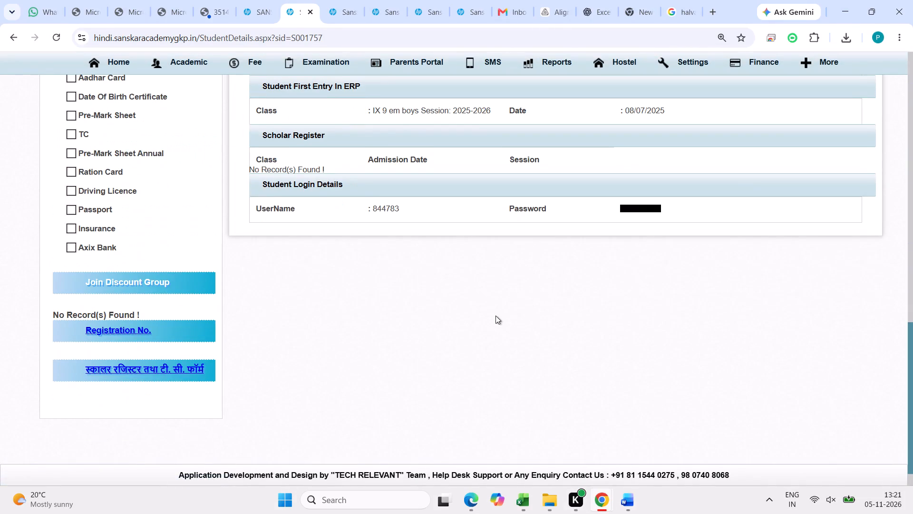
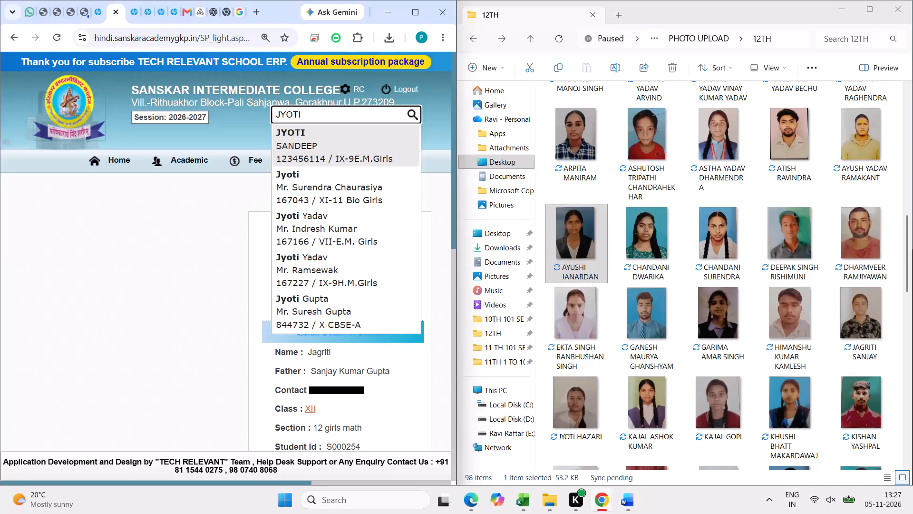
pyautogui.press('BackSpace')
pyautogui.press('BackSpace')
pyautogui.press('BackSpace')
pyautogui.press('BackSpace')
pyautogui.press('BackSpace')
pyautogui.press('BackSpace')
pyautogui.press('BackSpace')
pyautogui.press('BackSpace')
pyautogui.press('BackSpace')
pyautogui.press('BackSpace')
pyautogui.press('BackSpace')
pyautogui.press('BackSpace')
pyautogui.press('BackSpace')
pyautogui.press('BackSpace')
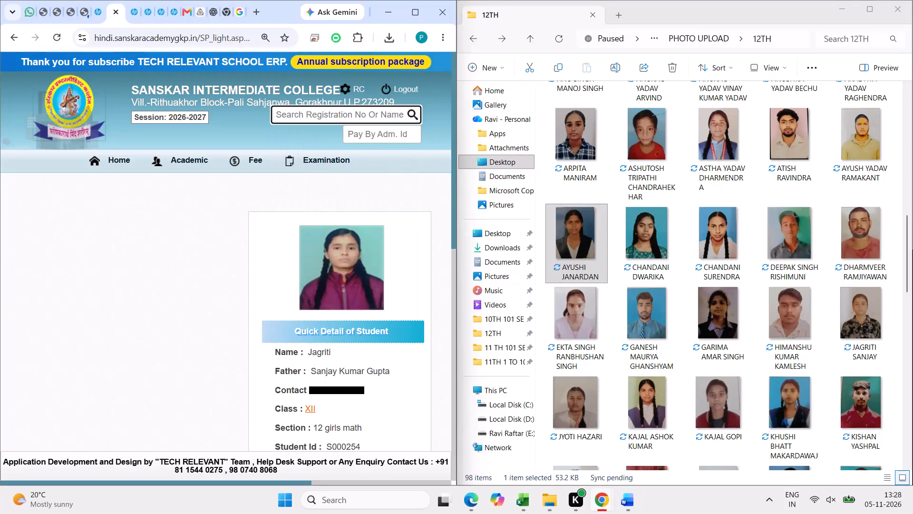
pyautogui.write('KJAL')
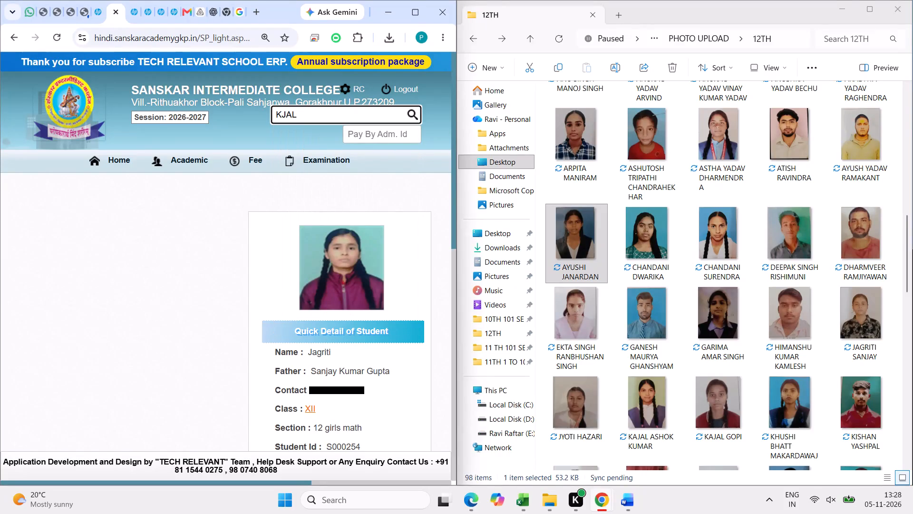
pyautogui.press('space')
pyautogui.press('BackSpace')
pyautogui.press('BackSpace')
pyautogui.press('BackSpace')
pyautogui.press('BackSpace')
pyautogui.write('AJAL')
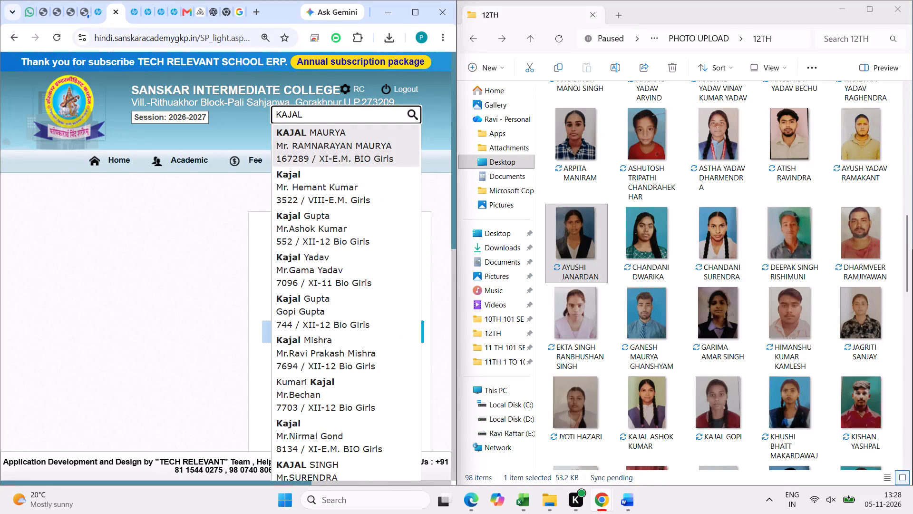
pyautogui.press('space')
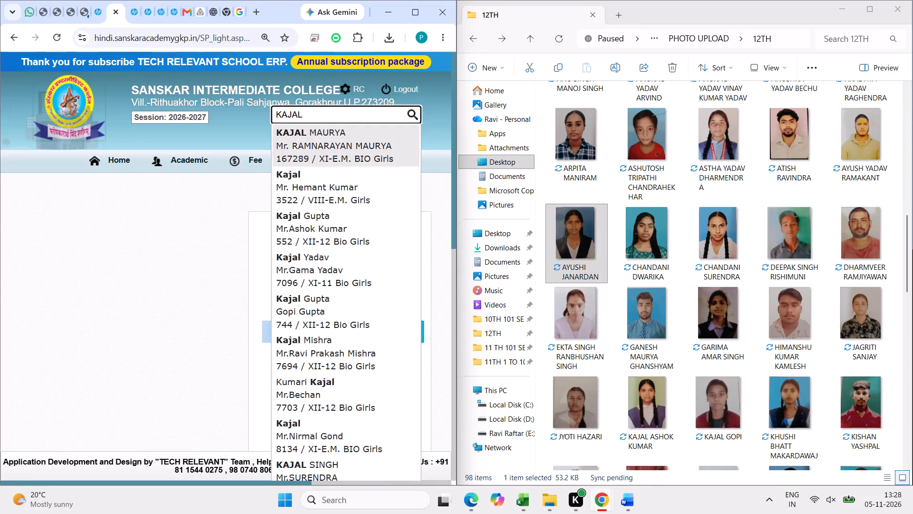
pyautogui.click(344, 228)
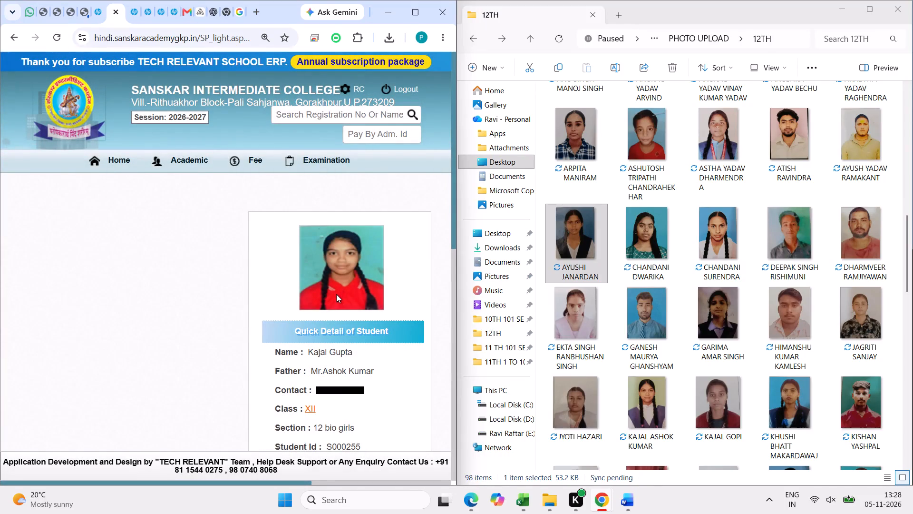
# Open this student's profile for editing and remove her existing profile picture.
pyautogui.scroll(-3, 336, 297)
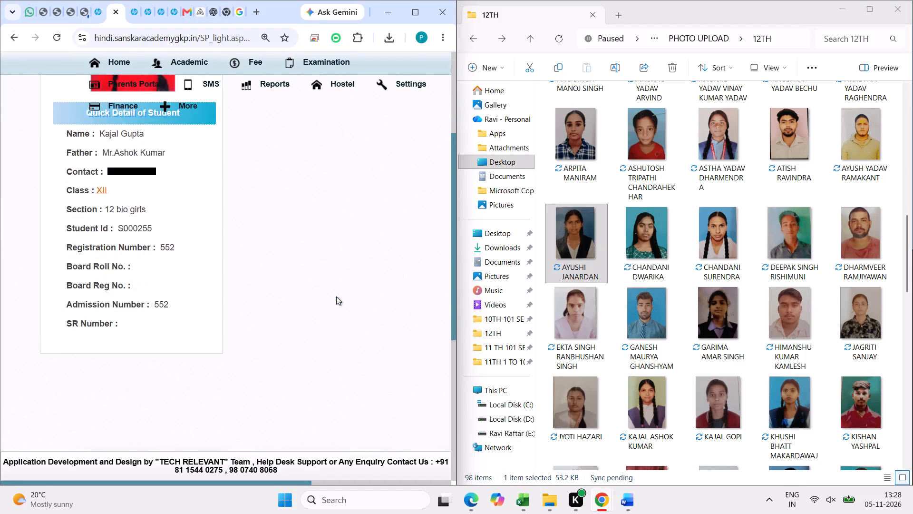
pyautogui.scroll(-2, 336, 297)
pyautogui.click(335, 361)
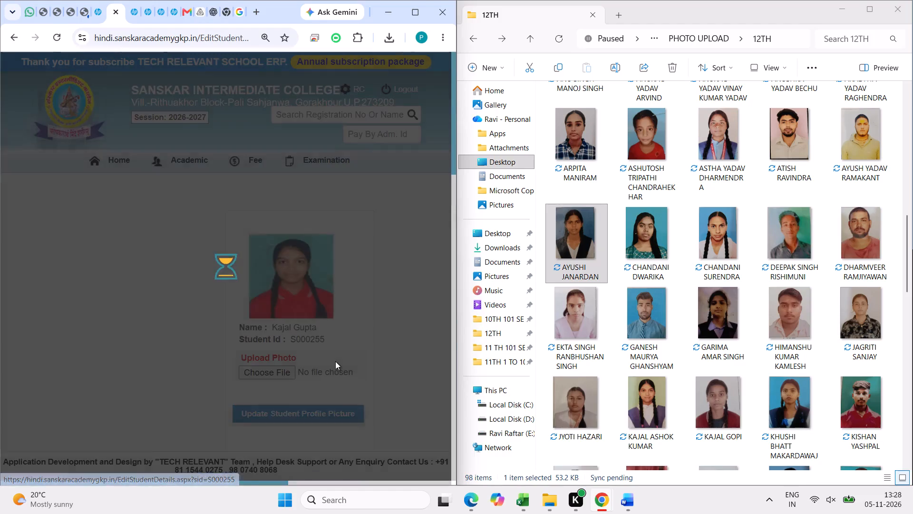
pyautogui.scroll(-4, 335, 355)
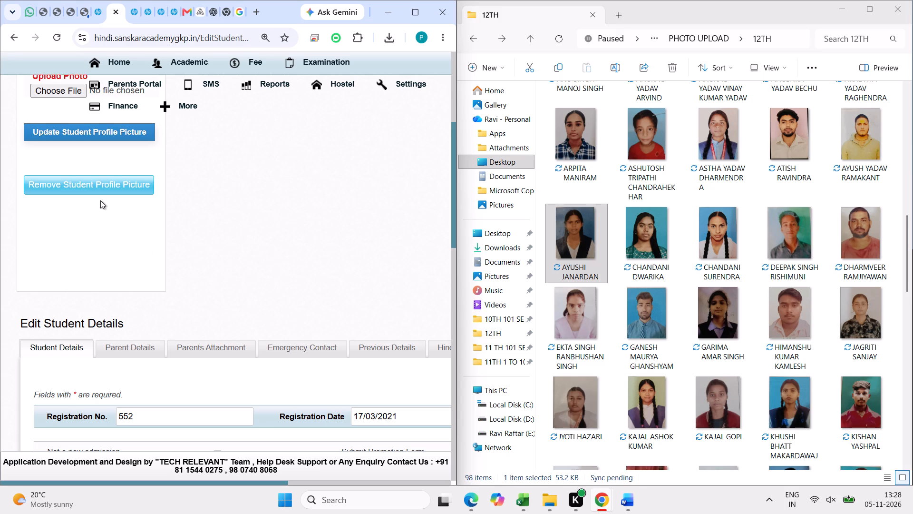
pyautogui.click(59, 181)
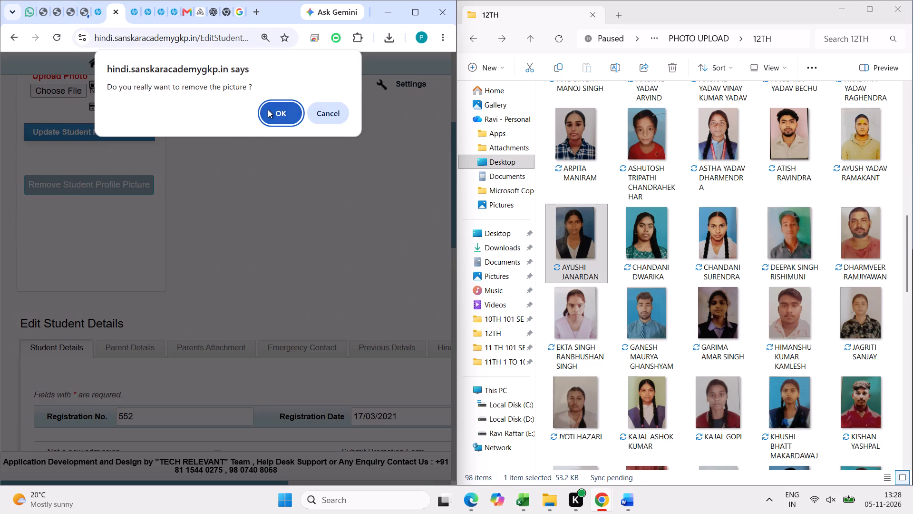
pyautogui.click(271, 113)
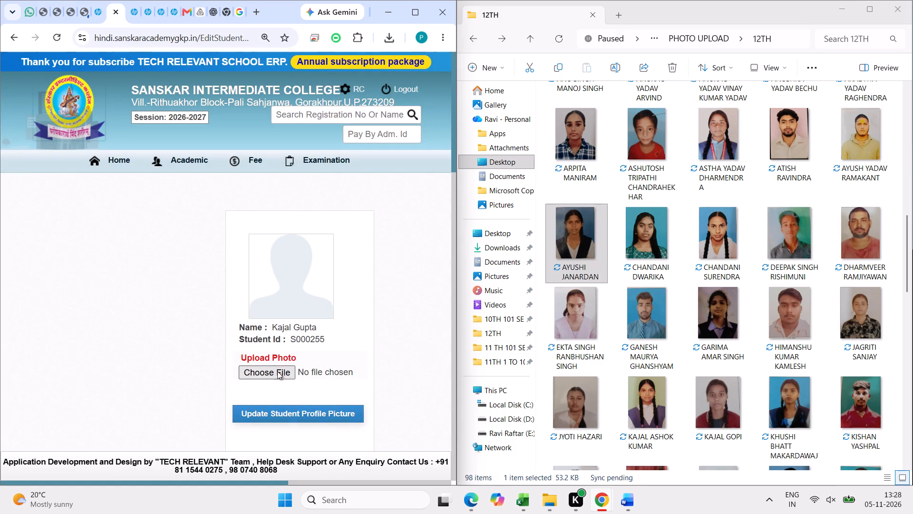
# Upload the first KAJAL photo from the 12TH folder and update the student's profile picture with it.
pyautogui.click(272, 362)
pyautogui.doubleClick(262, 379)
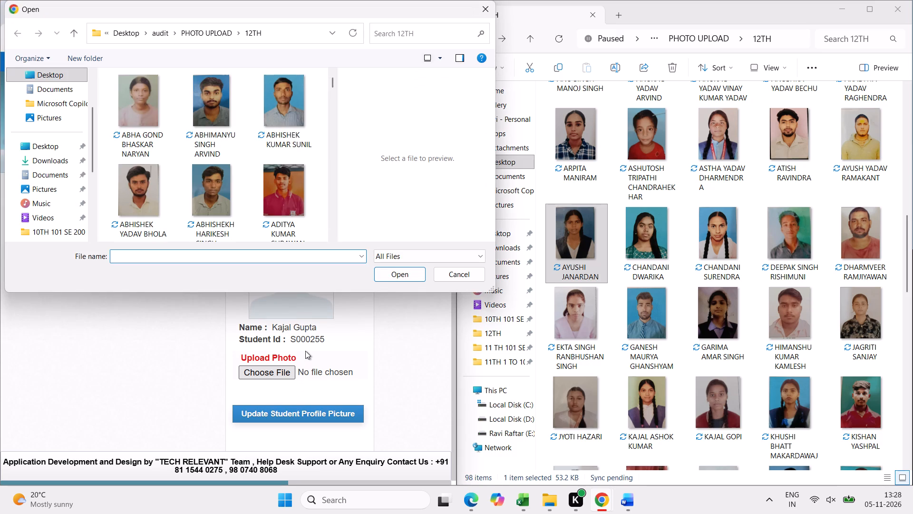
pyautogui.press('k')
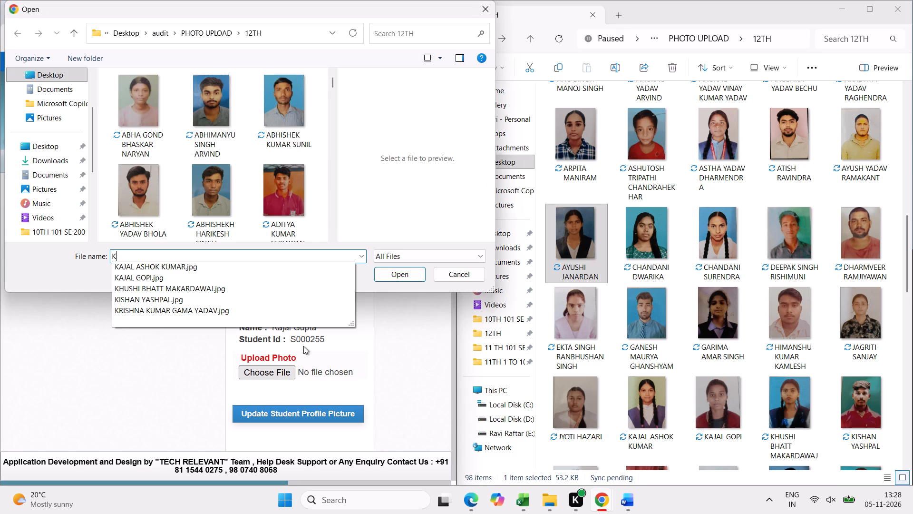
pyautogui.press('Down')
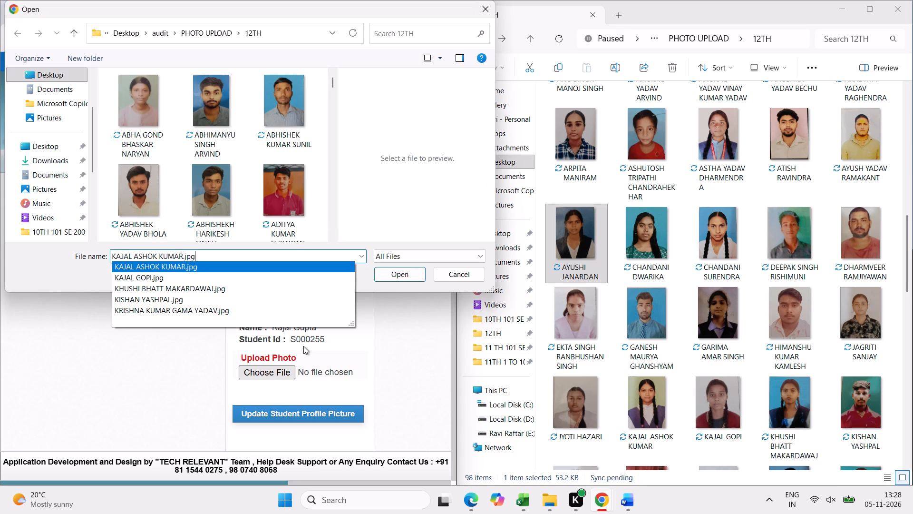
pyautogui.press('Down')
pyautogui.press('Down')
pyautogui.press('Down')
pyautogui.press('Up')
pyautogui.press('Up')
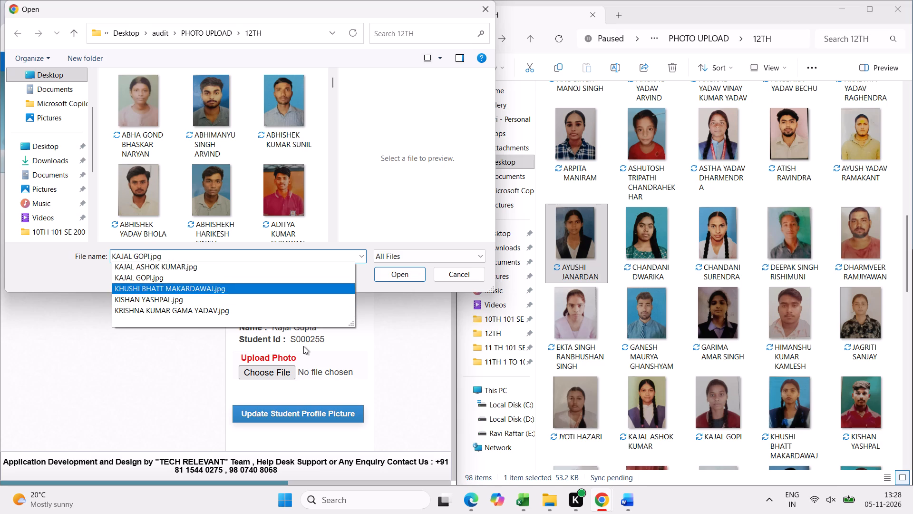
pyautogui.press('Up')
pyautogui.press('Return')
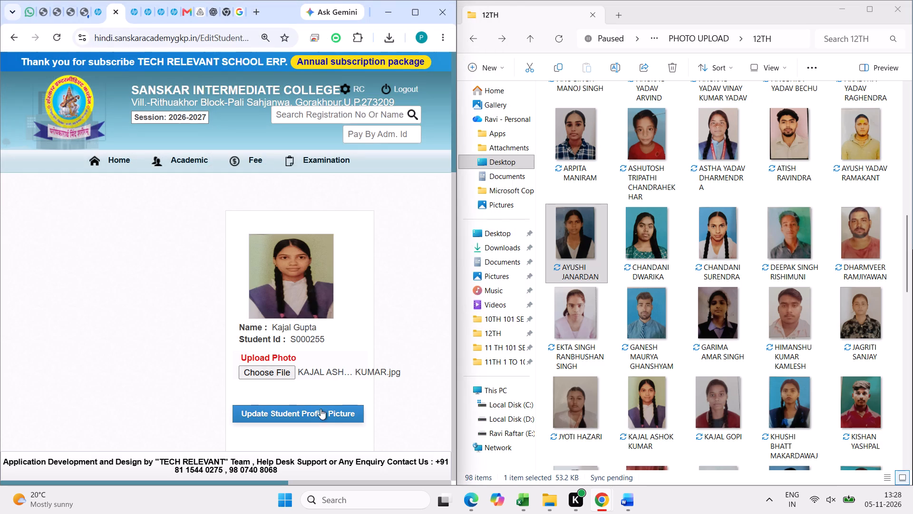
pyautogui.click(320, 417)
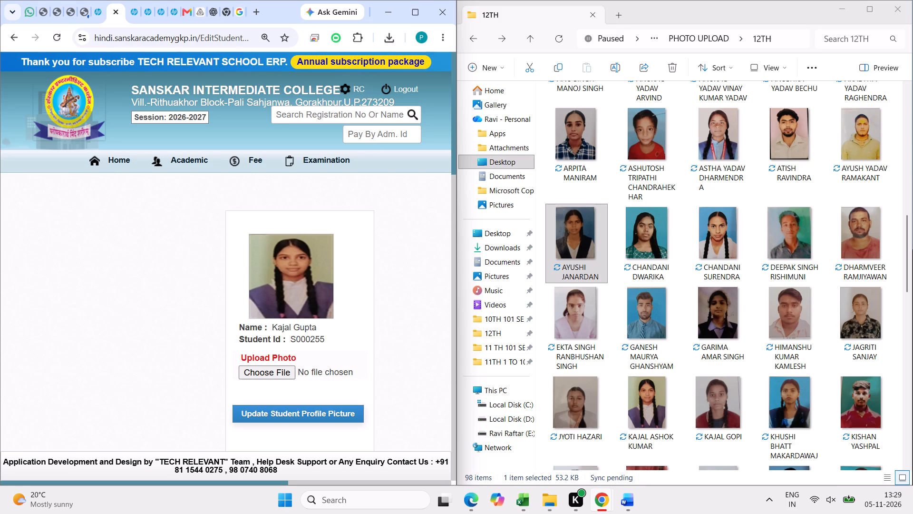
pyautogui.click(330, 133)
pyautogui.click(328, 111)
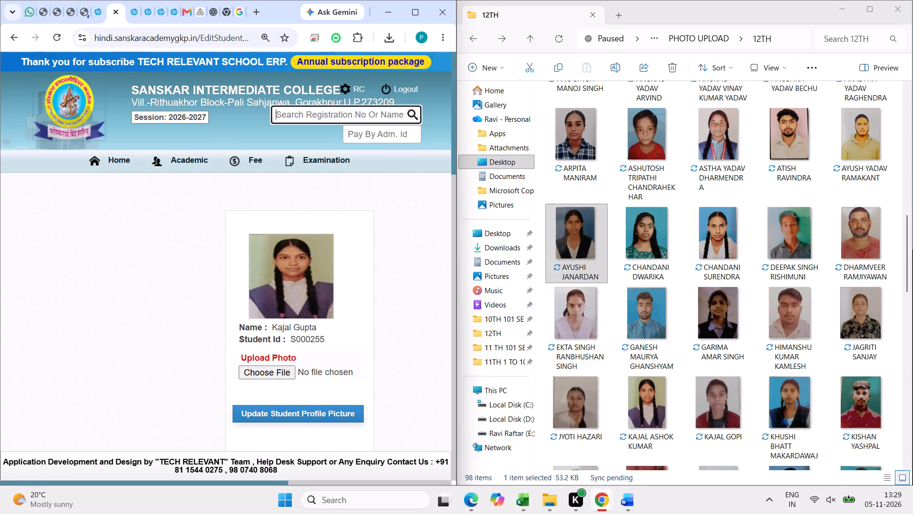
pyautogui.write('KAJAL')
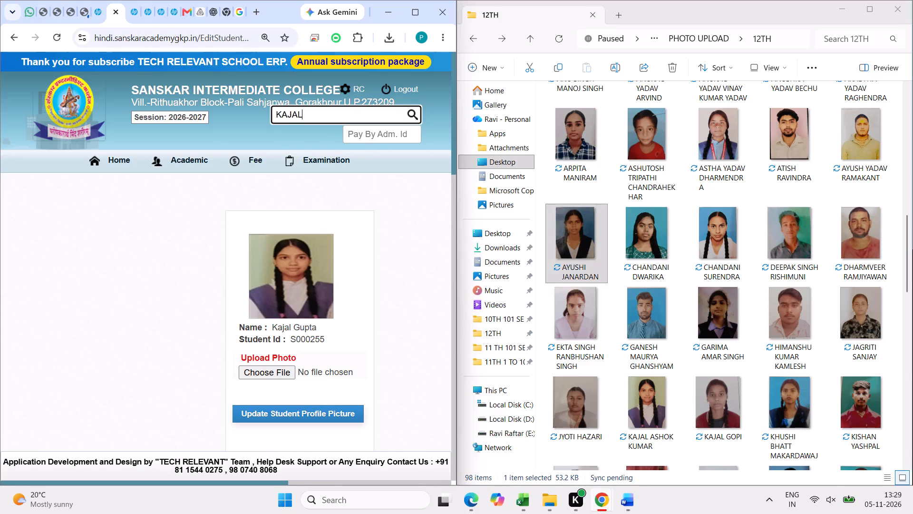
pyautogui.press('space')
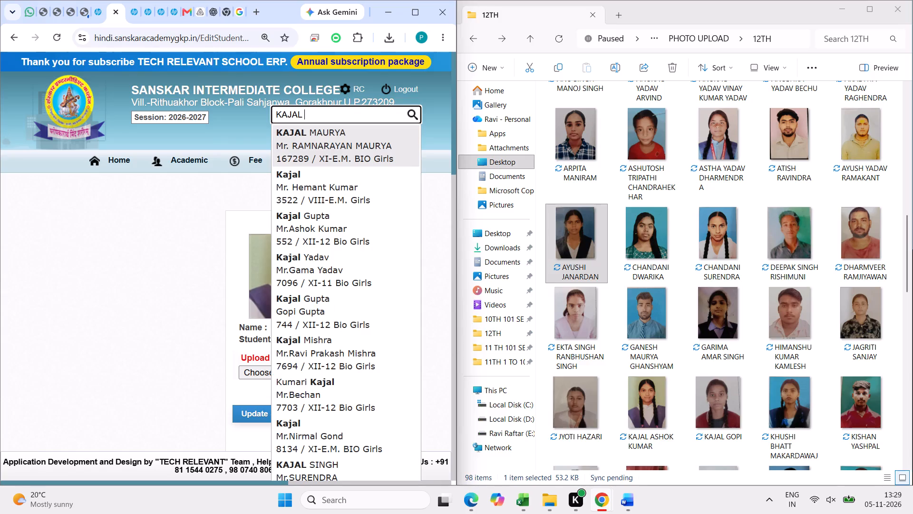
pyautogui.click(354, 312)
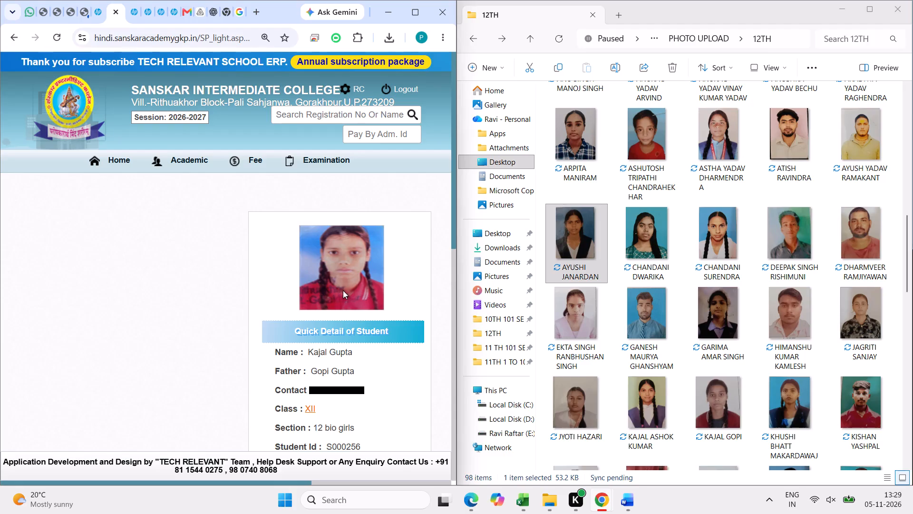
pyautogui.click(289, 107)
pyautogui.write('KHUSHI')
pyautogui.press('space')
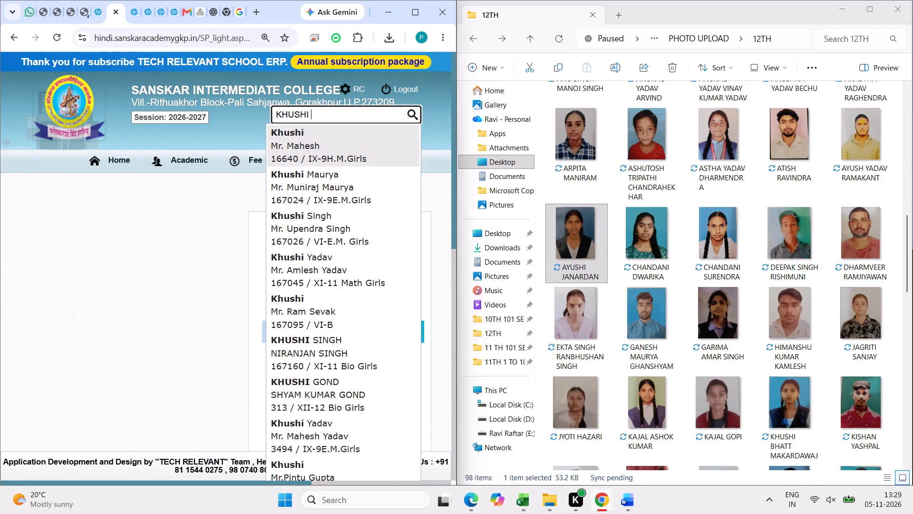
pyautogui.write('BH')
pyautogui.click(285, 131)
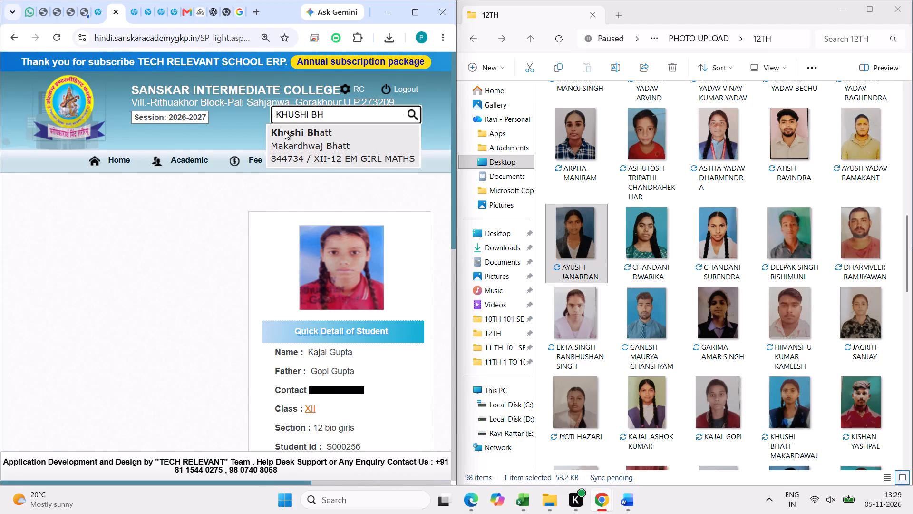
pyautogui.scroll(-2, 318, 221)
pyautogui.scroll(2, 352, 301)
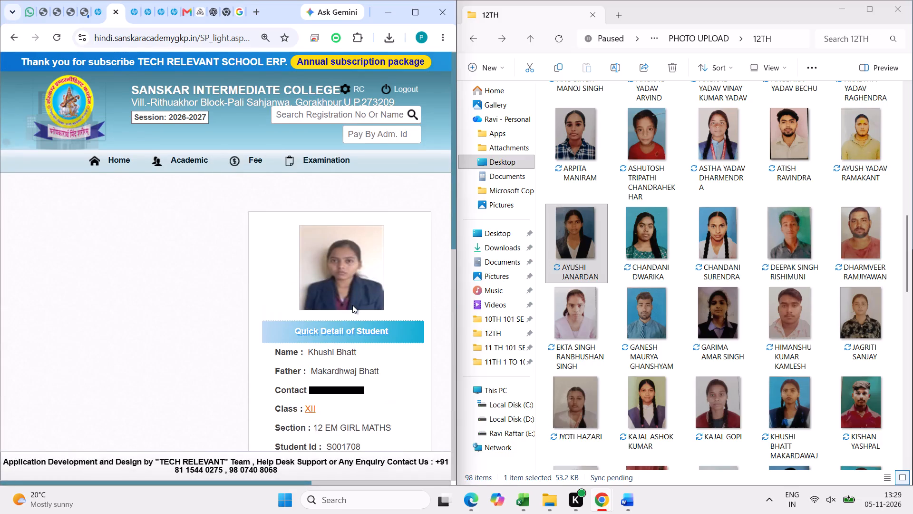
# Open the XII-12 EM GIRL MATHS student's profile for editing.
pyautogui.scroll(-4, 343, 328)
pyautogui.click(313, 417)
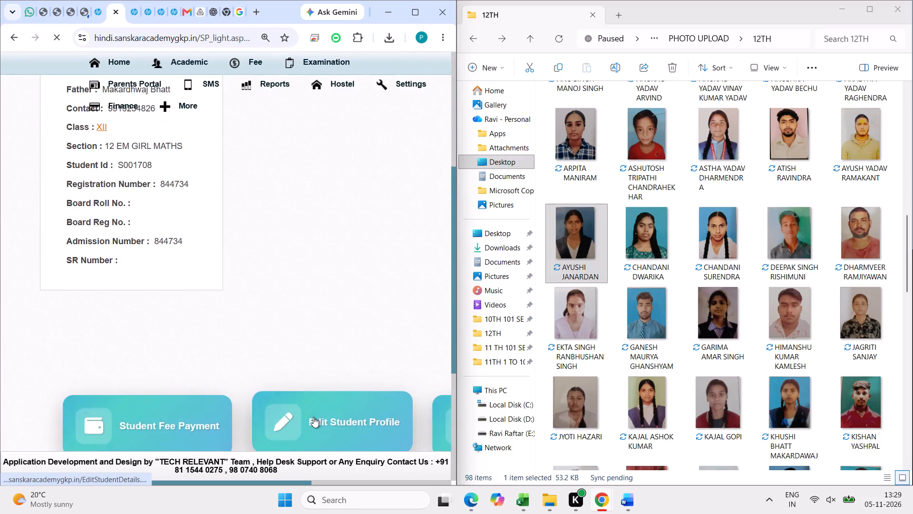
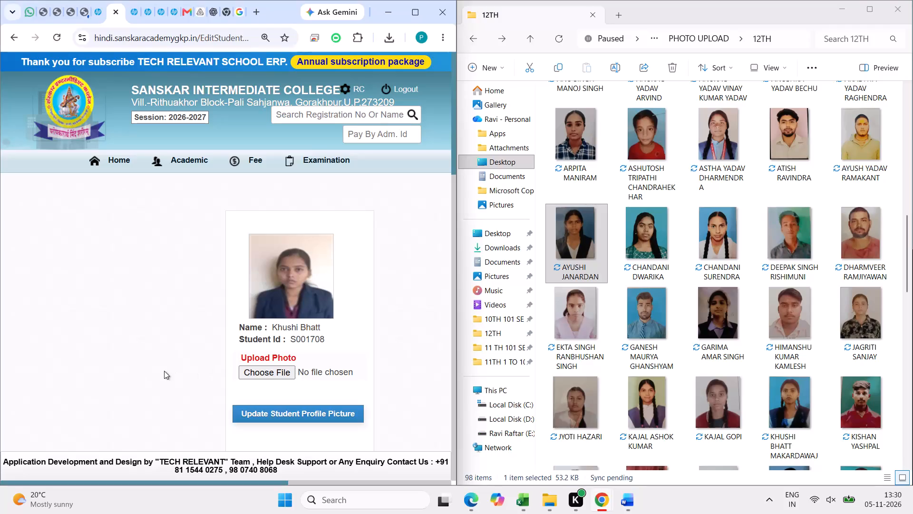
# Search the portal for KISHAN and open the XII-12 Bio Boys match to check his profile picture.
pyautogui.click(358, 114)
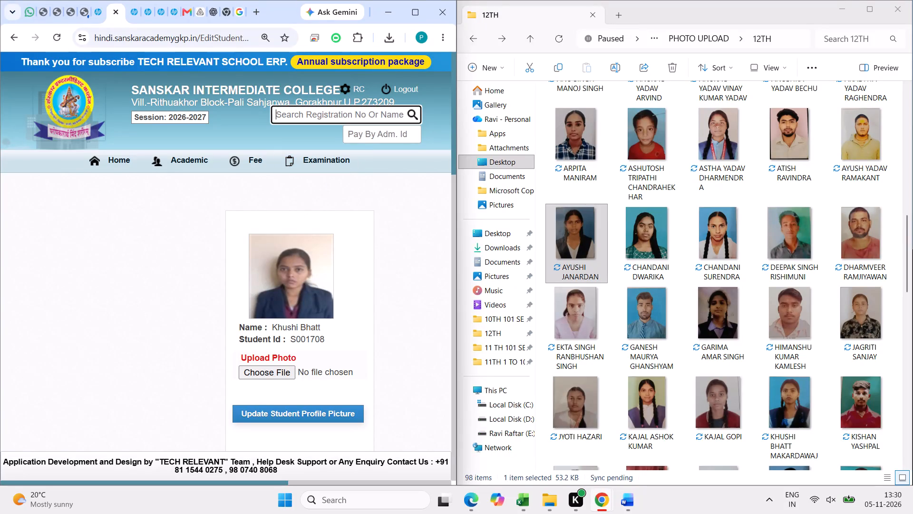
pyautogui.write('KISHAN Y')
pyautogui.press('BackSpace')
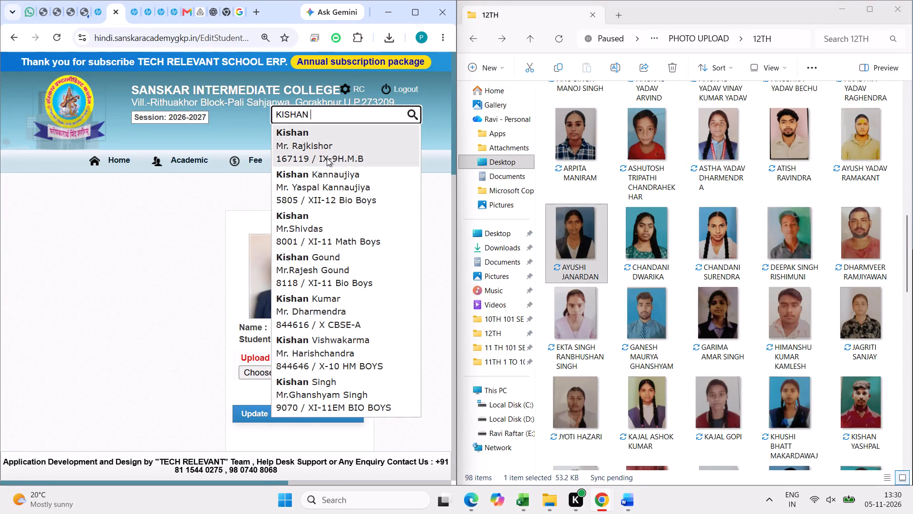
pyautogui.click(324, 179)
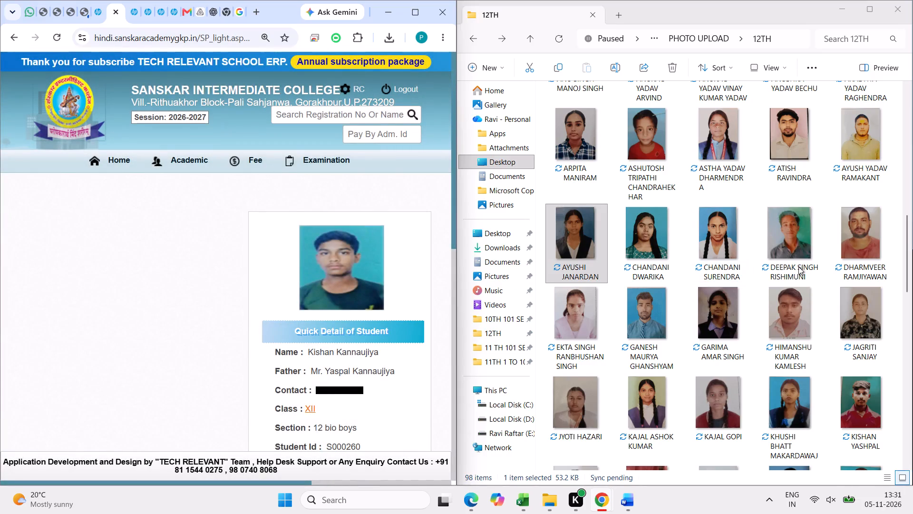
pyautogui.moveTo(903, 268); pyautogui.dragTo(905, 326)
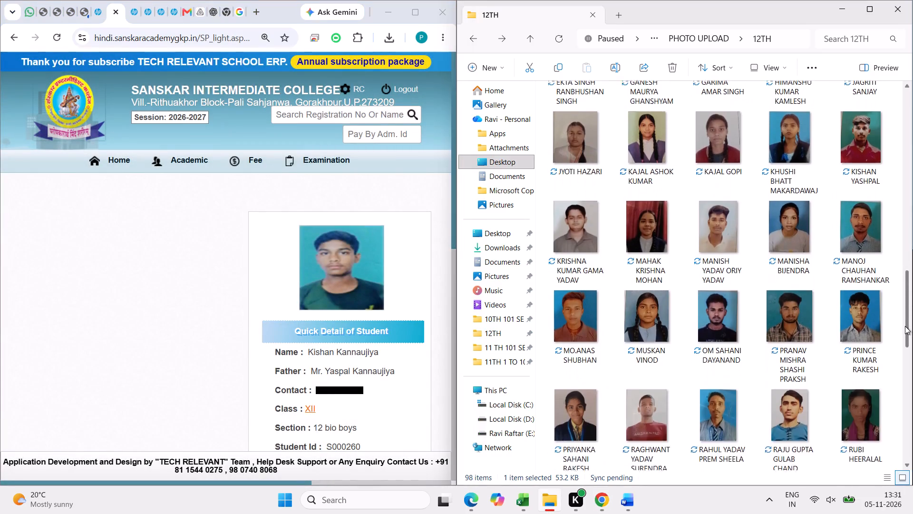
pyautogui.moveTo(905, 326); pyautogui.dragTo(903, 337)
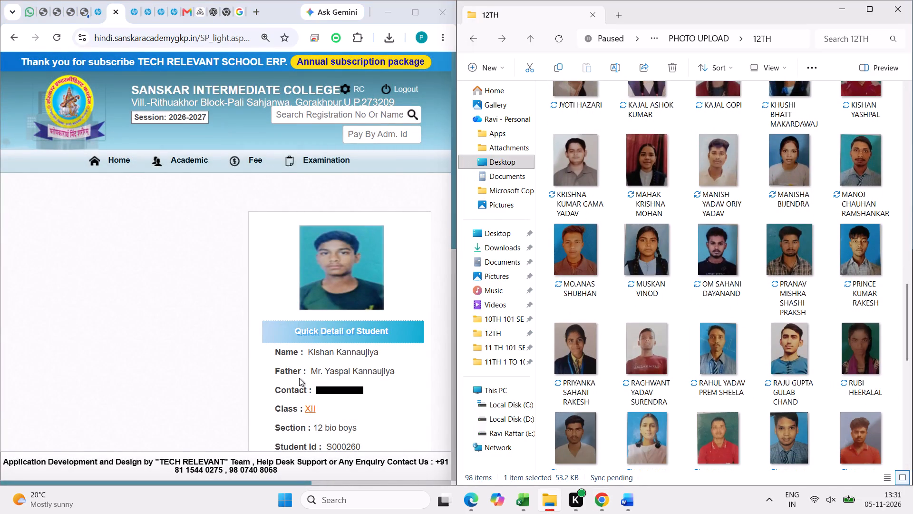
pyautogui.click(285, 123)
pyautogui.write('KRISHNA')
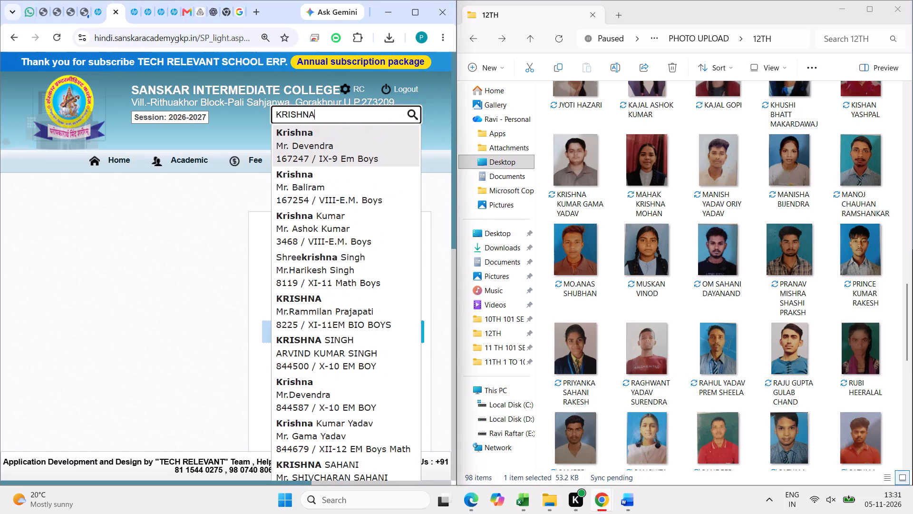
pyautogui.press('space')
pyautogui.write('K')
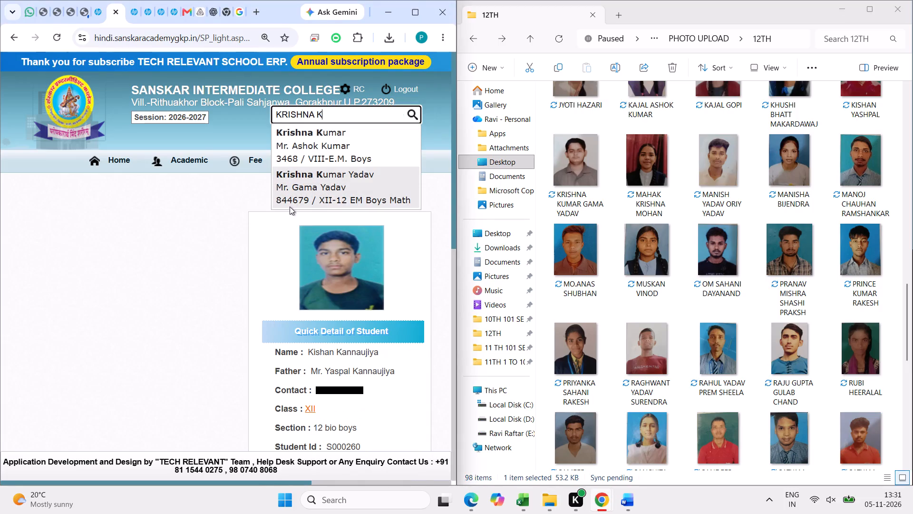
pyautogui.click(308, 183)
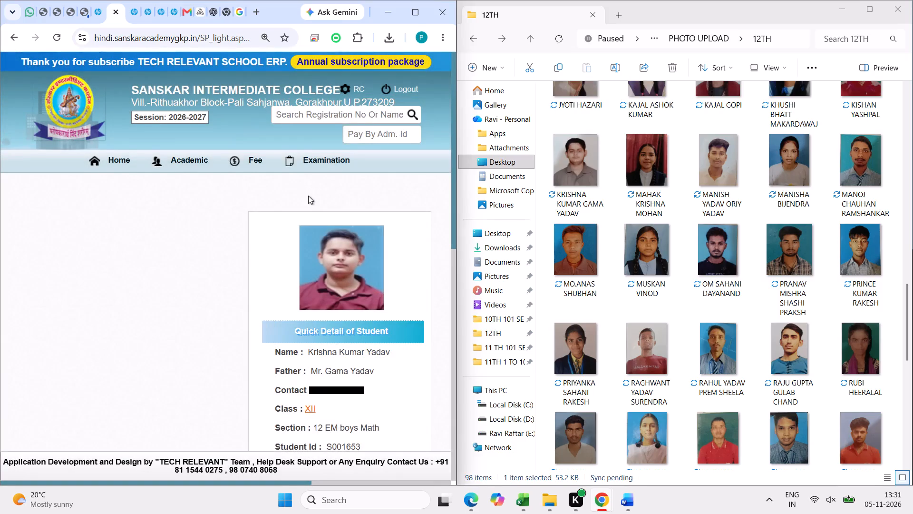
pyautogui.scroll(-1, 308, 198)
pyautogui.scroll(1, 314, 186)
pyautogui.scroll(-1, 314, 186)
pyautogui.scroll(1, 318, 162)
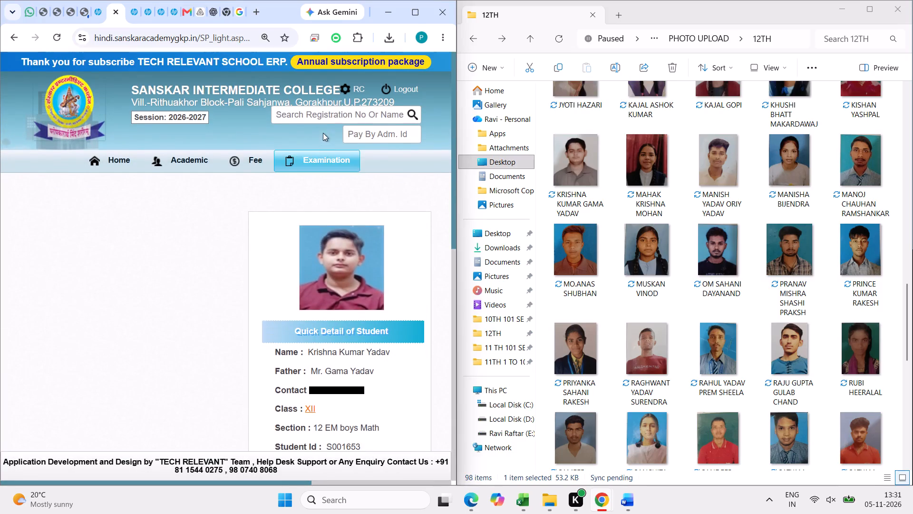
pyautogui.click(323, 115)
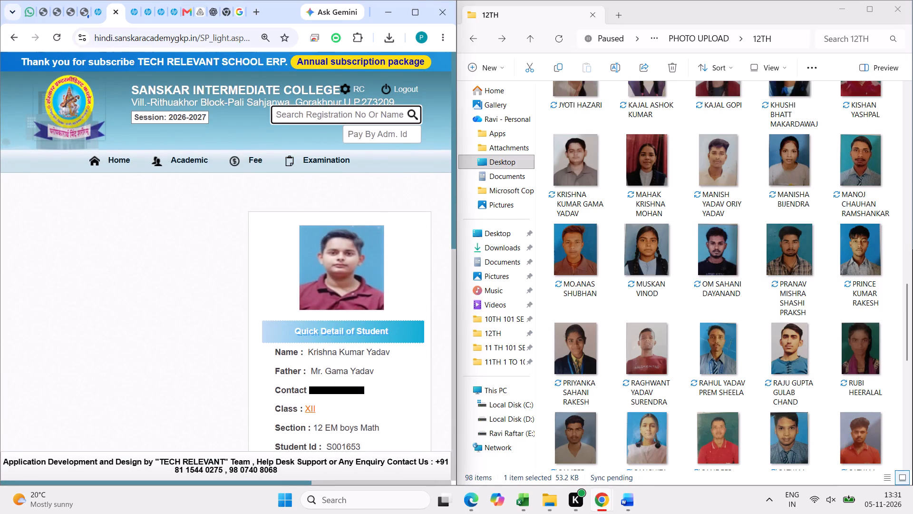
pyautogui.write('MAHAK')
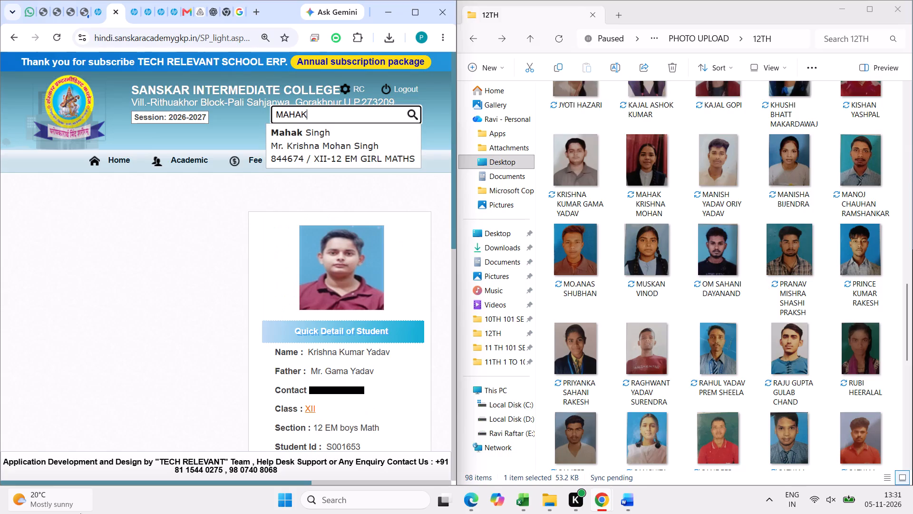
pyautogui.click(340, 141)
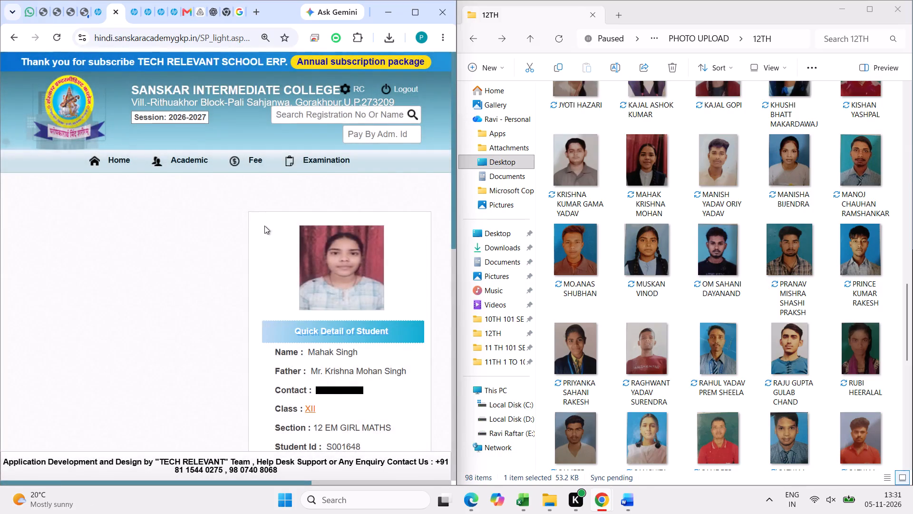
pyautogui.scroll(-3, 266, 242)
pyautogui.scroll(1, 267, 263)
pyautogui.scroll(-1, 267, 263)
pyautogui.scroll(1, 267, 263)
pyautogui.scroll(-1, 268, 263)
pyautogui.scroll(-4, 338, 317)
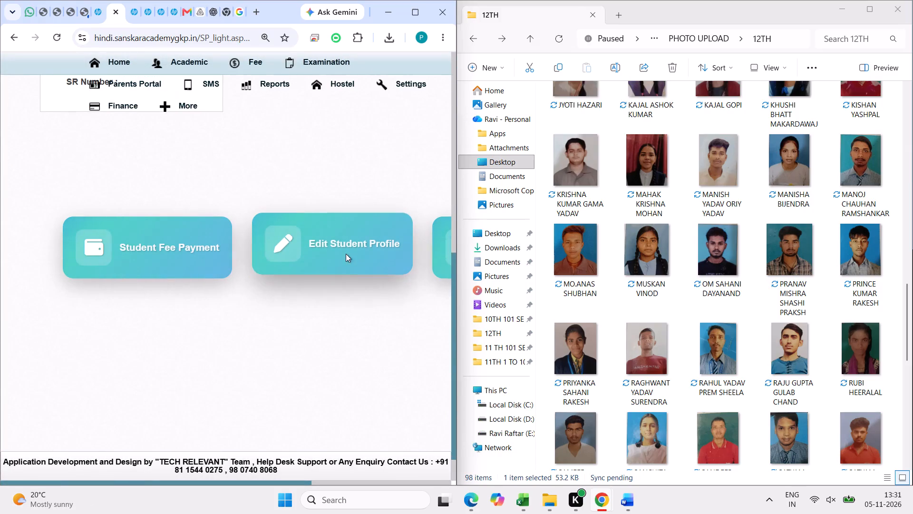
pyautogui.click(344, 245)
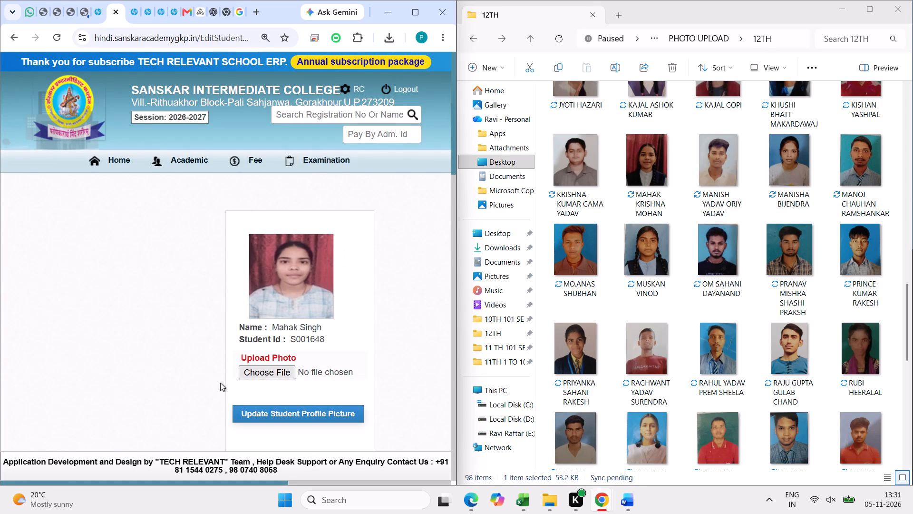
# Upload the MAHAK photo from the 12TH folder and update the student's profile picture with it.
pyautogui.scroll(-1, 277, 404)
pyautogui.click(267, 402)
pyautogui.click(271, 113)
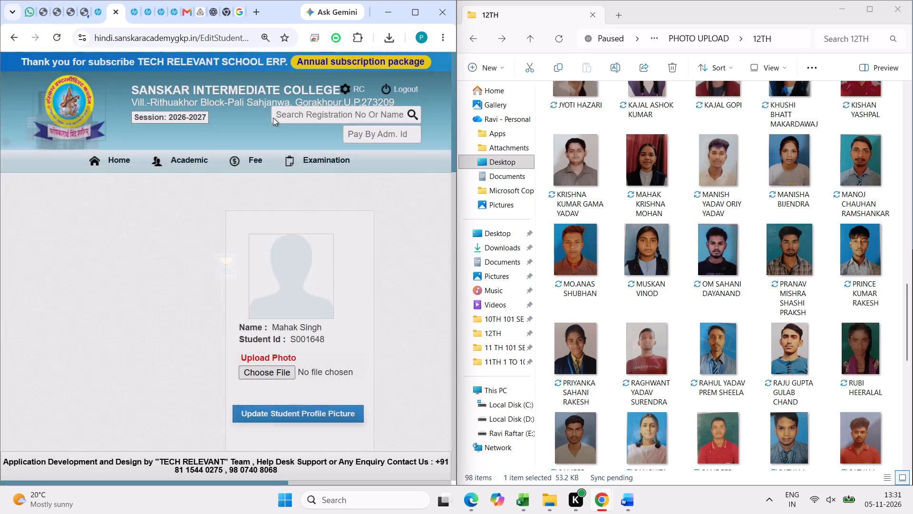
pyautogui.click(285, 372)
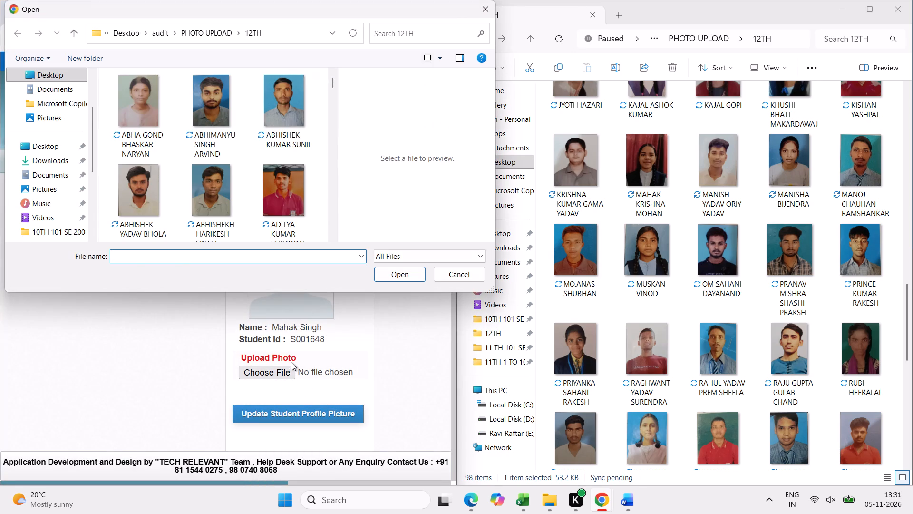
pyautogui.write('MA')
pyautogui.press('h')
pyautogui.press('Down')
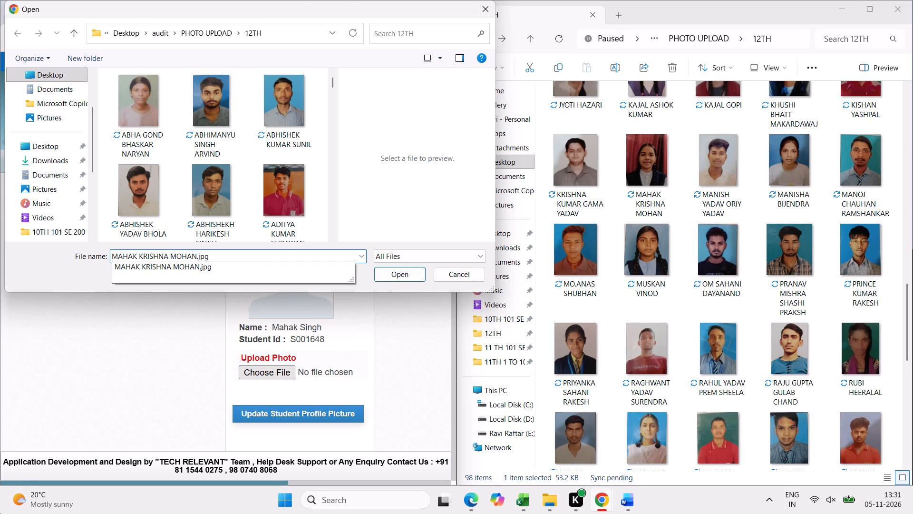
pyautogui.press('Return')
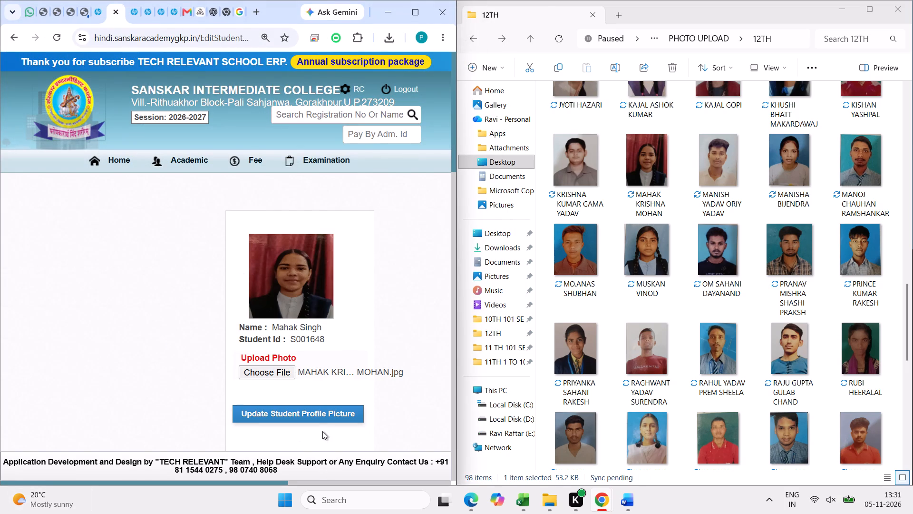
pyautogui.click(329, 394)
pyautogui.click(329, 406)
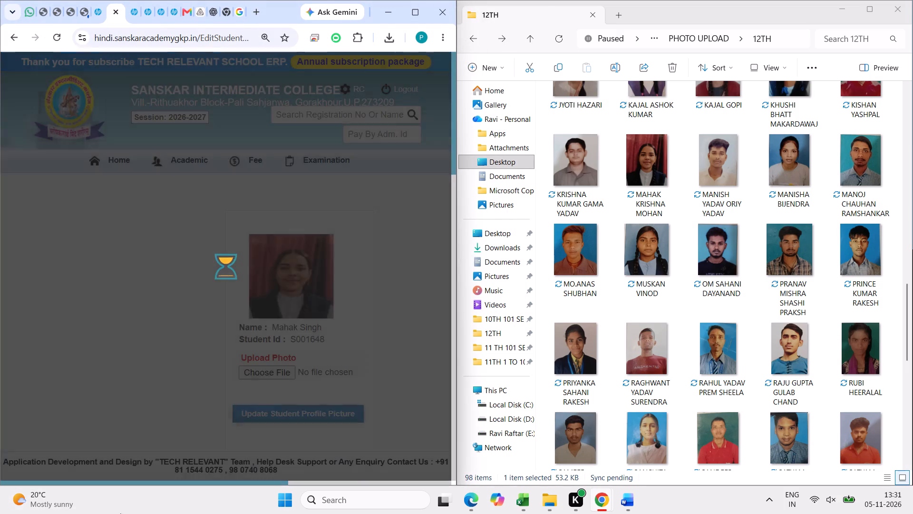
pyautogui.scroll(-1, 121, 513)
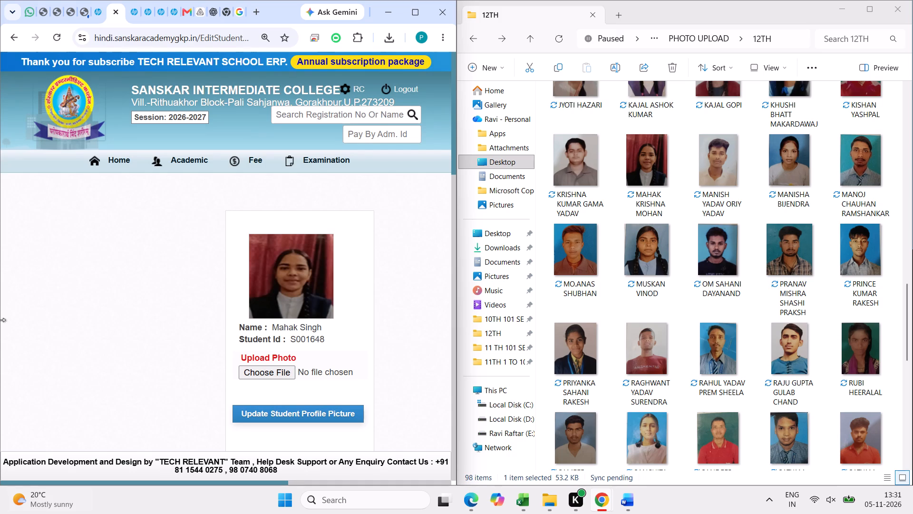
pyautogui.click(335, 120)
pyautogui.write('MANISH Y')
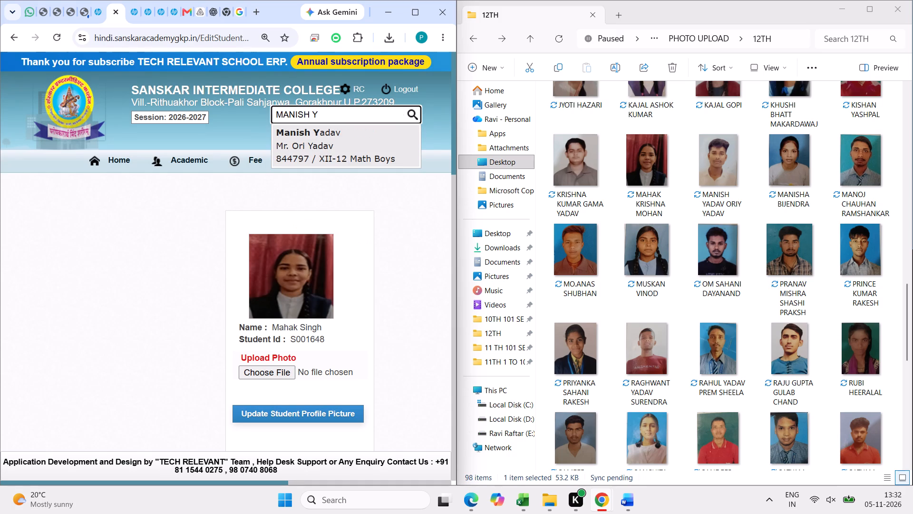
pyautogui.click(362, 147)
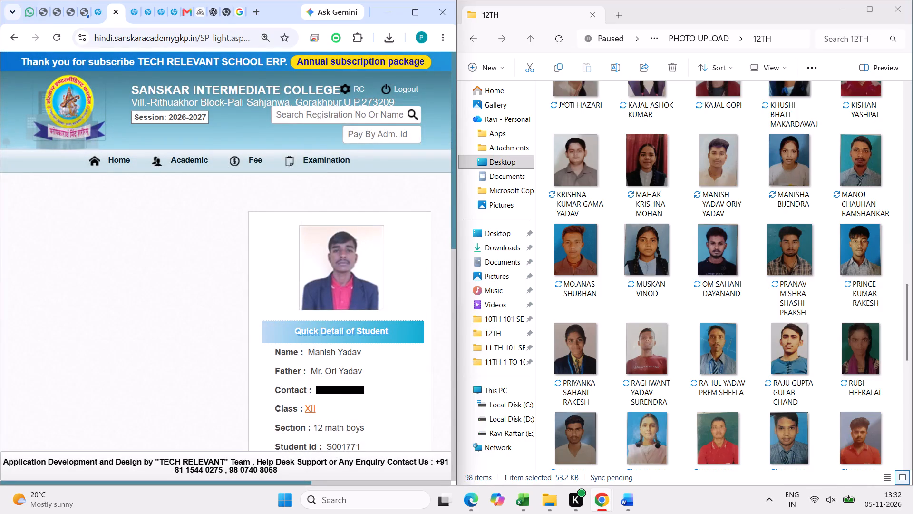
pyautogui.click(362, 113)
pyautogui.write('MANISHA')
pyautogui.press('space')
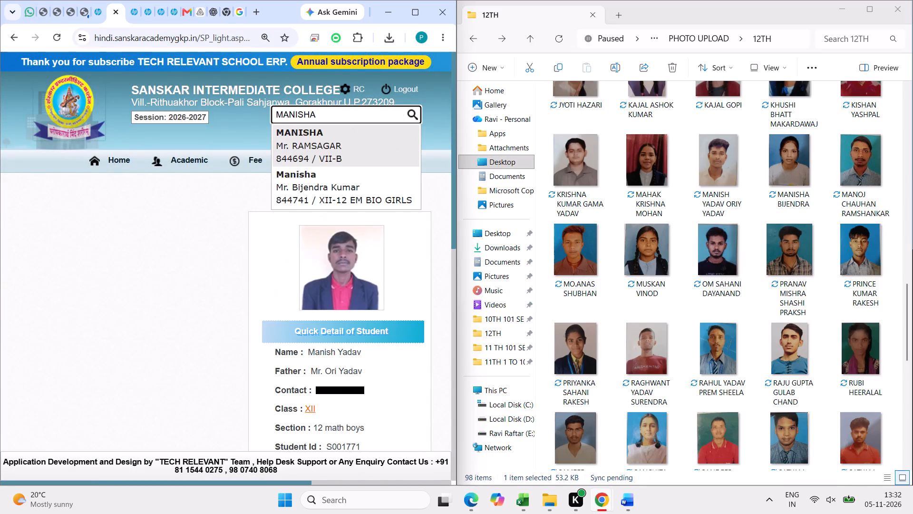
pyautogui.click(394, 188)
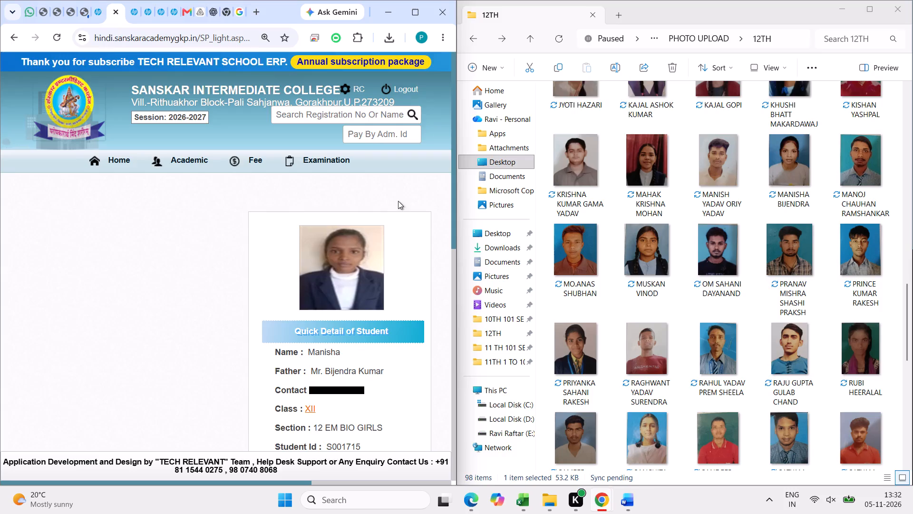
pyautogui.scroll(-6, 365, 277)
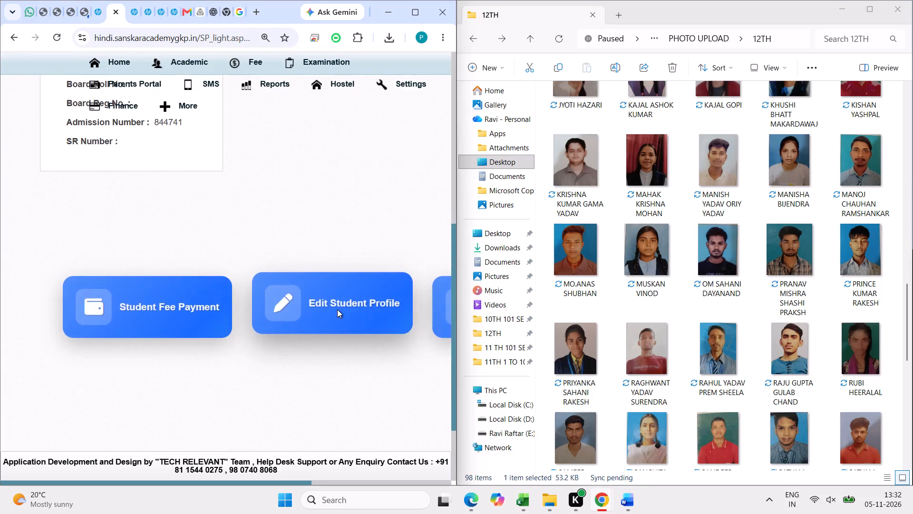
pyautogui.doubleClick(337, 309)
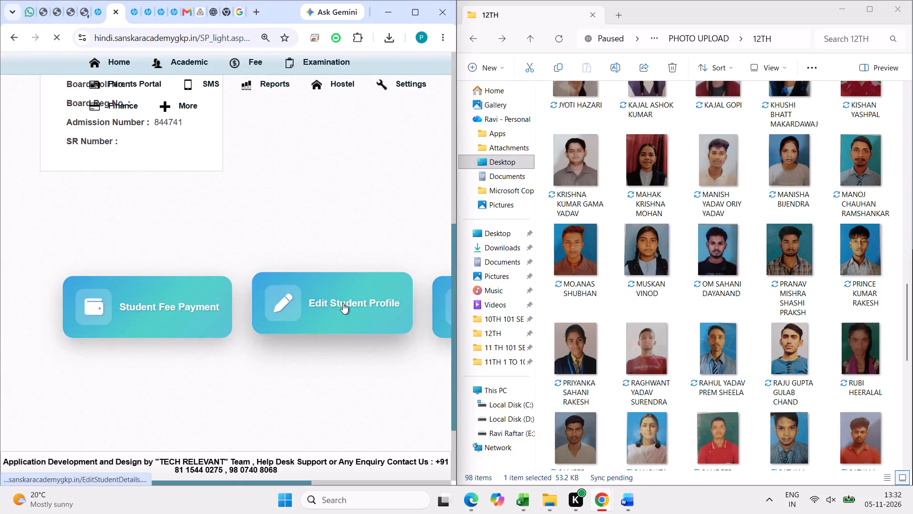
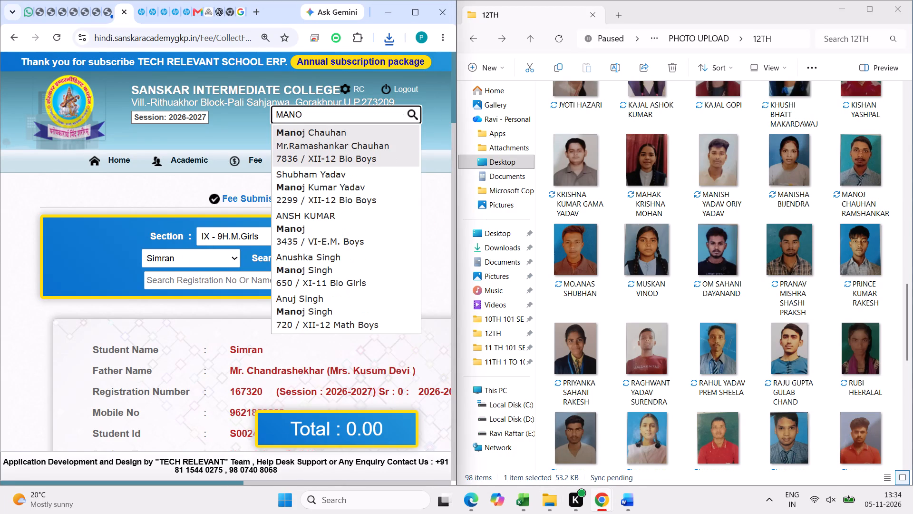
# Open the XII-12 Bio Boys match whose own first name is Manoj, check his profile picture and open his profile for editing.
pyautogui.click(311, 141)
pyautogui.scroll(1, 283, 300)
pyautogui.scroll(-1, 283, 300)
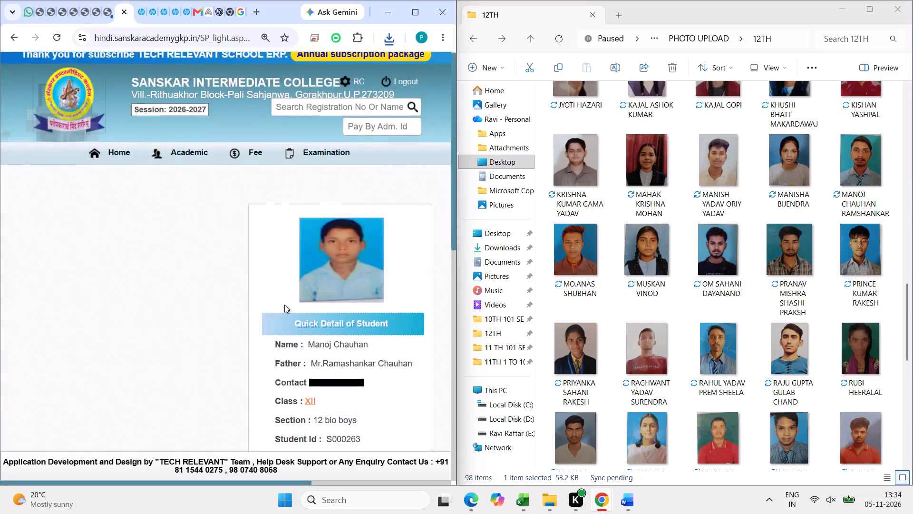
pyautogui.scroll(-3, 284, 305)
pyautogui.scroll(2, 286, 301)
pyautogui.scroll(-1, 286, 301)
pyautogui.scroll(1, 286, 301)
pyautogui.scroll(-1, 287, 295)
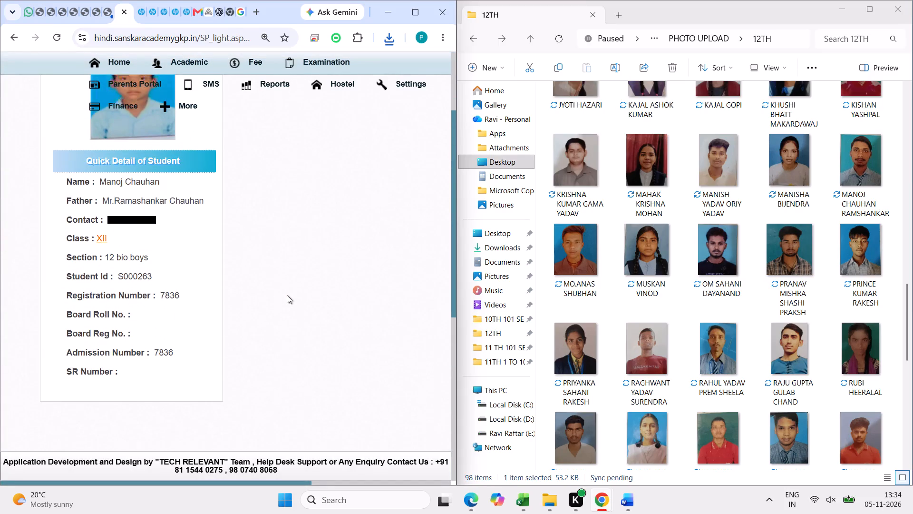
pyautogui.scroll(-2, 287, 295)
pyautogui.click(342, 366)
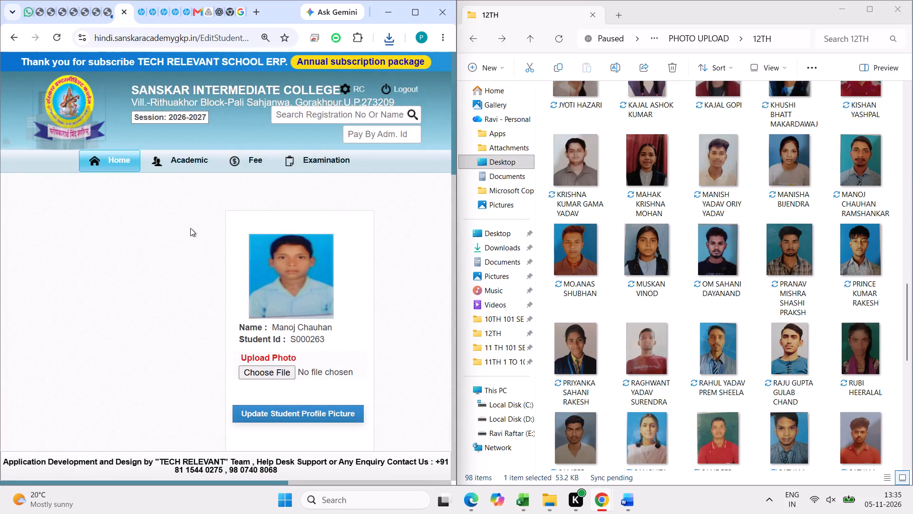
# Remove Manoj's existing student profile picture and accept the removal.
pyautogui.scroll(-2, 282, 389)
pyautogui.click(113, 310)
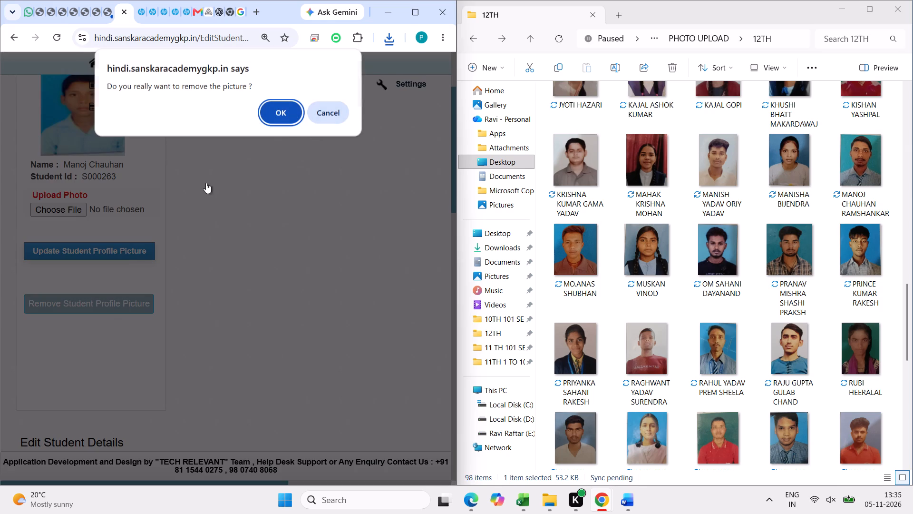
pyautogui.click(268, 114)
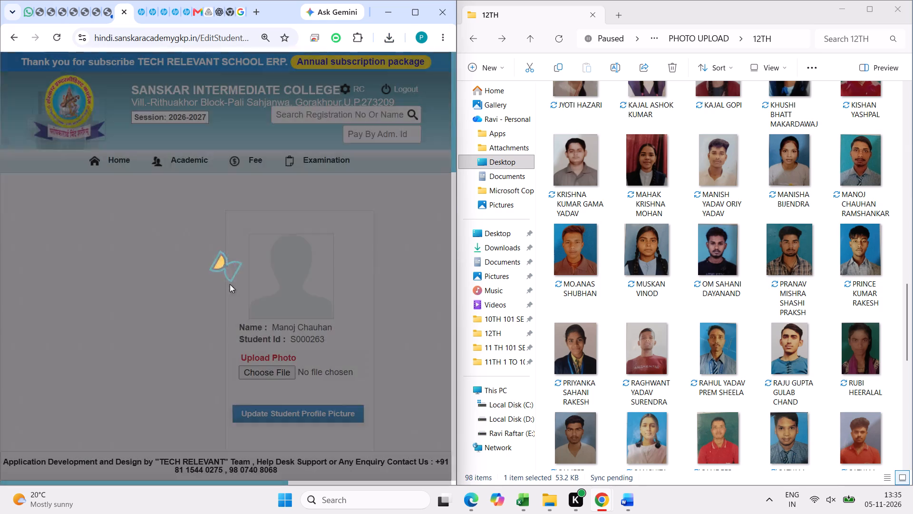
# Choose the MANOJ photo from the 12TH folder as the student's upload photo.
pyautogui.click(251, 377)
pyautogui.write('MAN')
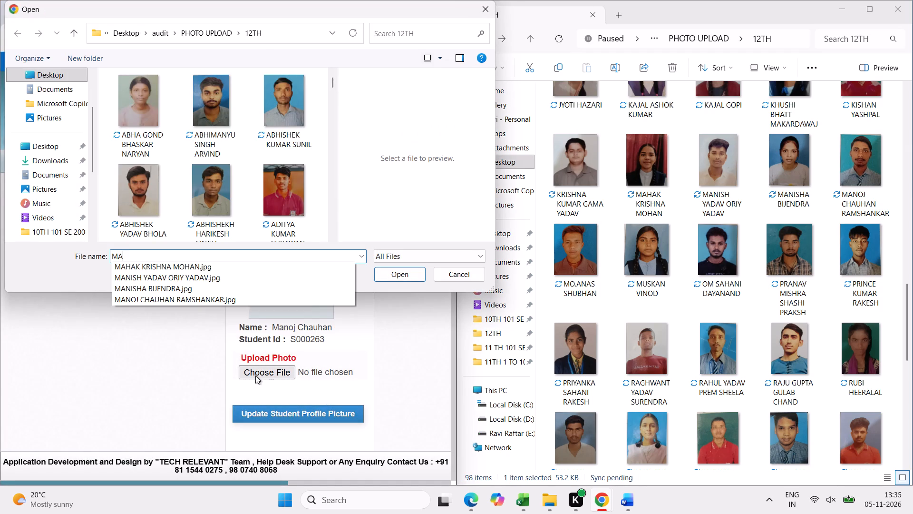
pyautogui.press('Down')
pyautogui.press('Down')
pyautogui.press('Down')
pyautogui.press('Return')
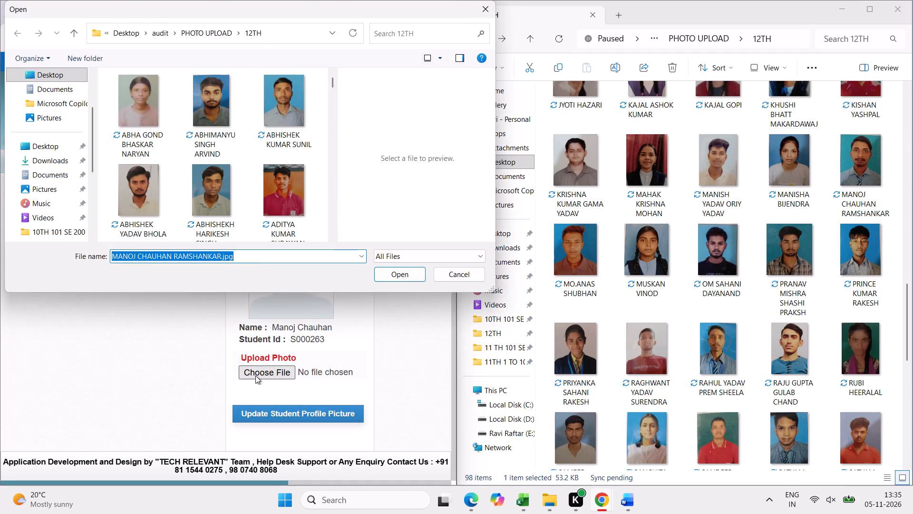
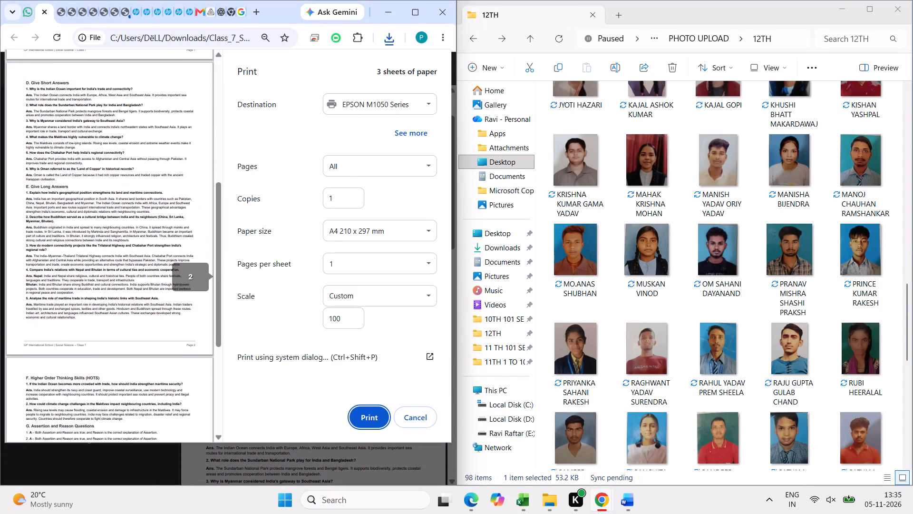
# Print only page 1 of the Class 7 Social Science answer key on the EPSON M1050 Series, using a custom page range.
pyautogui.scroll(-4, 156, 284)
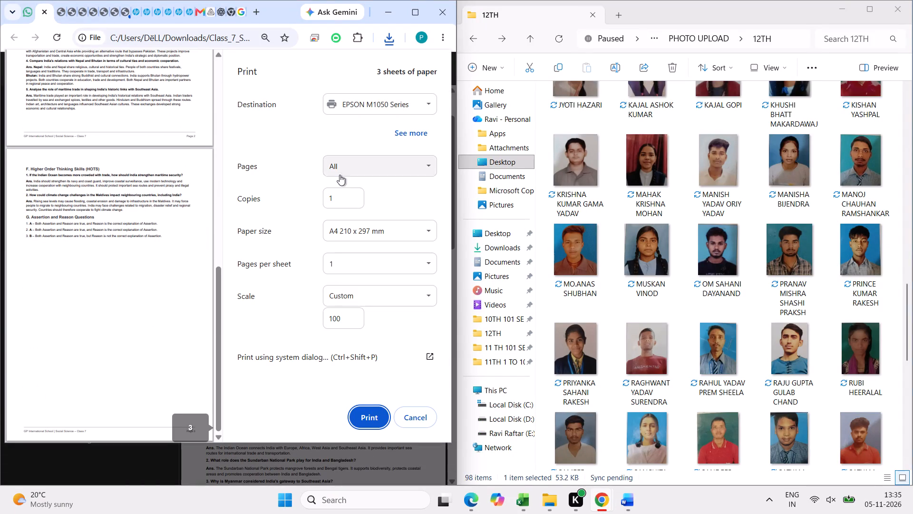
pyautogui.click(340, 175)
pyautogui.click(337, 228)
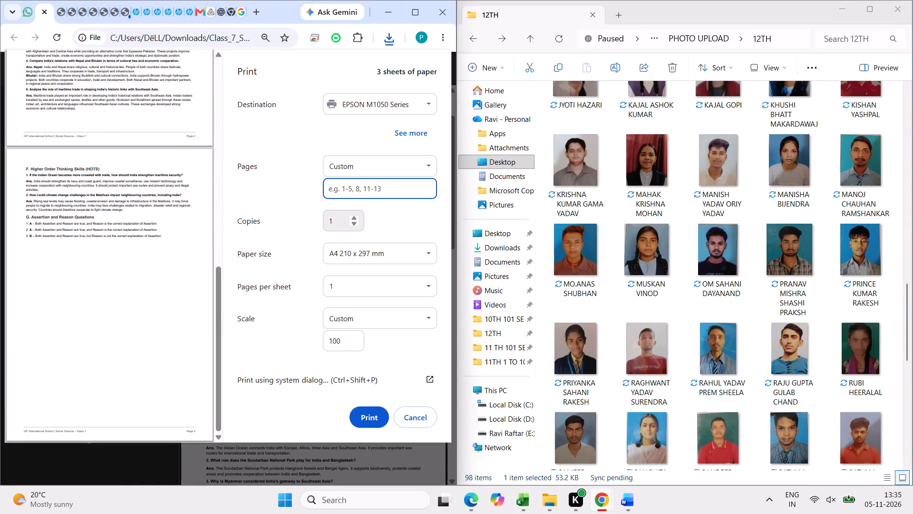
pyautogui.click(348, 176)
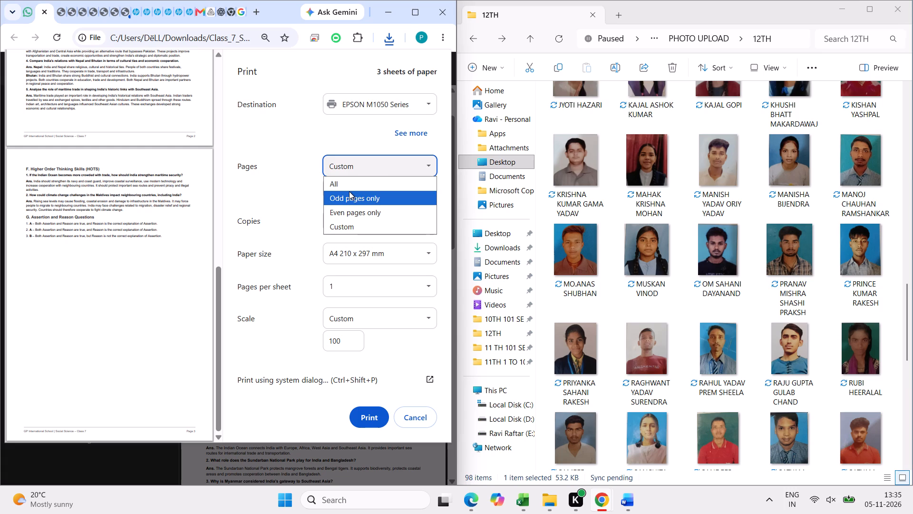
pyautogui.click(349, 194)
pyautogui.press('1')
pyautogui.click(349, 173)
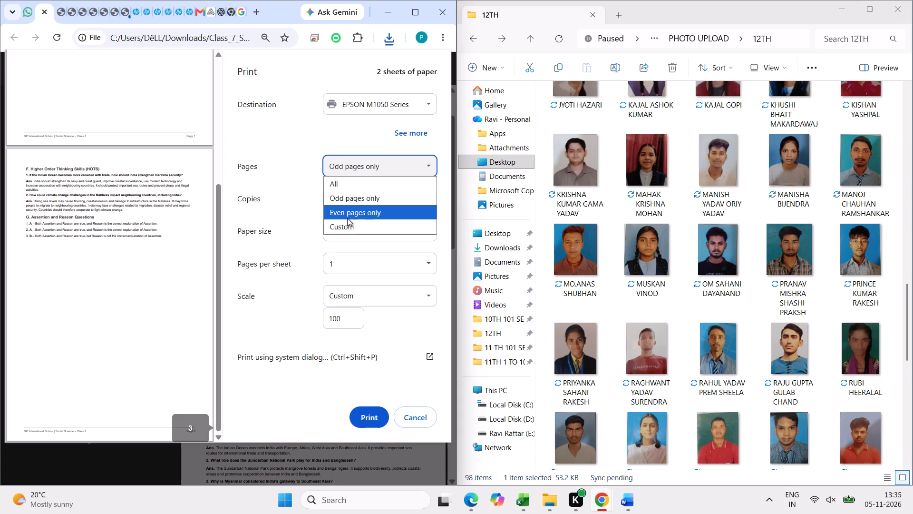
pyautogui.click(347, 221)
pyautogui.press('1')
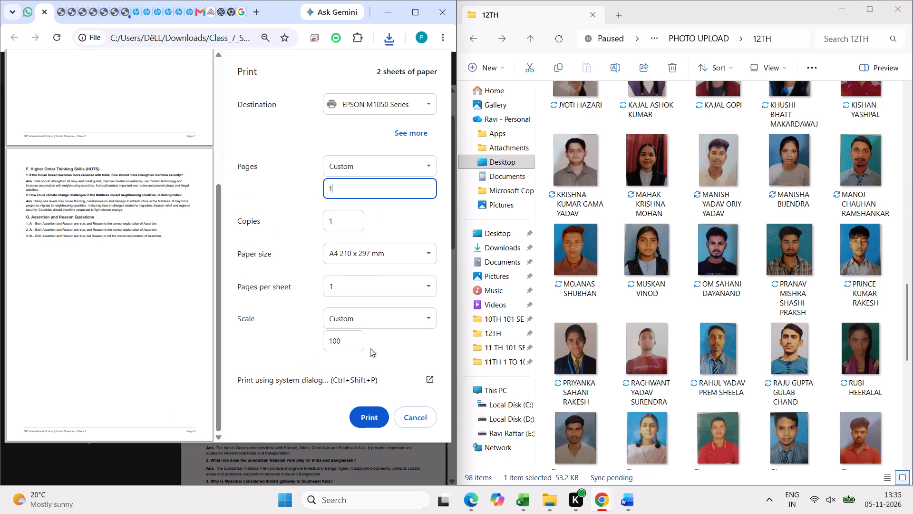
pyautogui.click(365, 410)
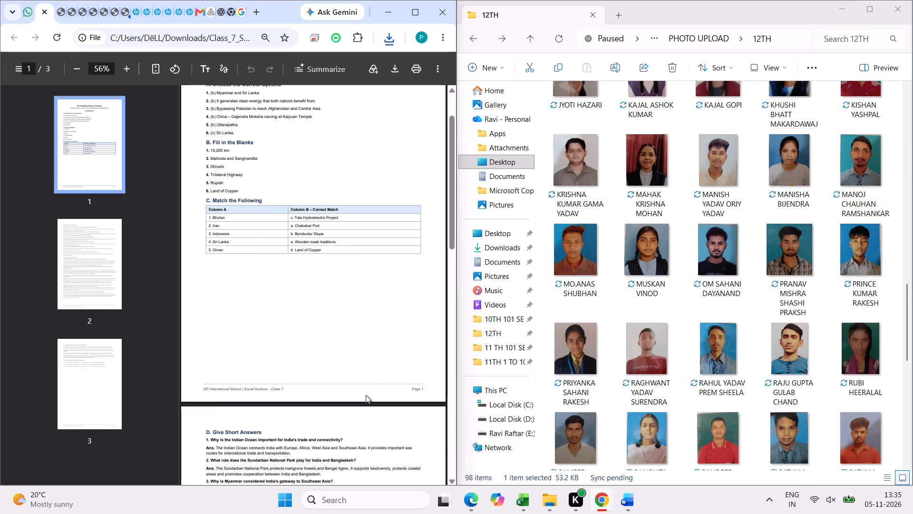
# Print only page 2 of the Class 7 answer key on the EPSON M1050 Series.
pyautogui.click(412, 73)
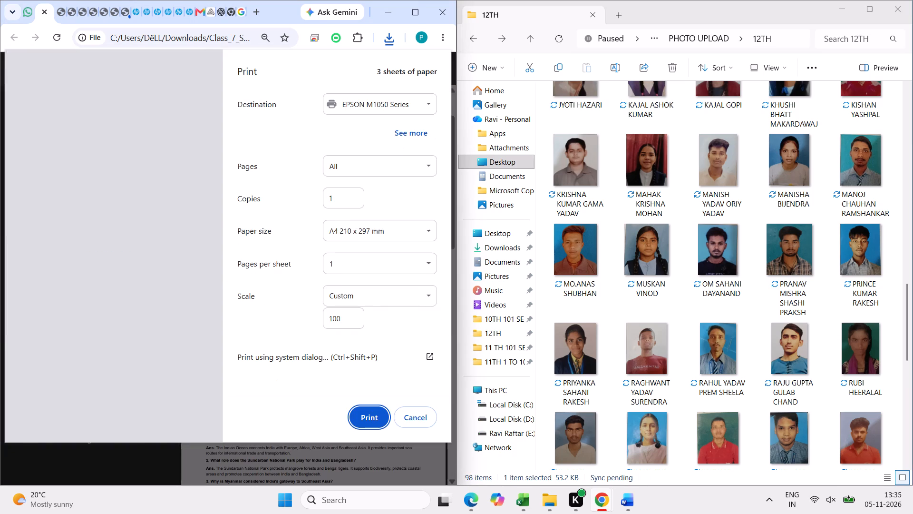
pyautogui.click(340, 162)
pyautogui.click(340, 220)
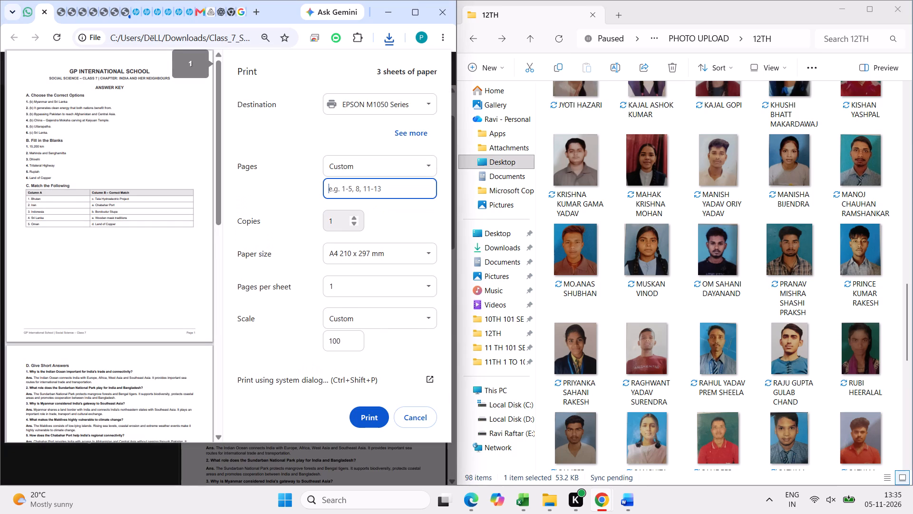
pyautogui.press('2')
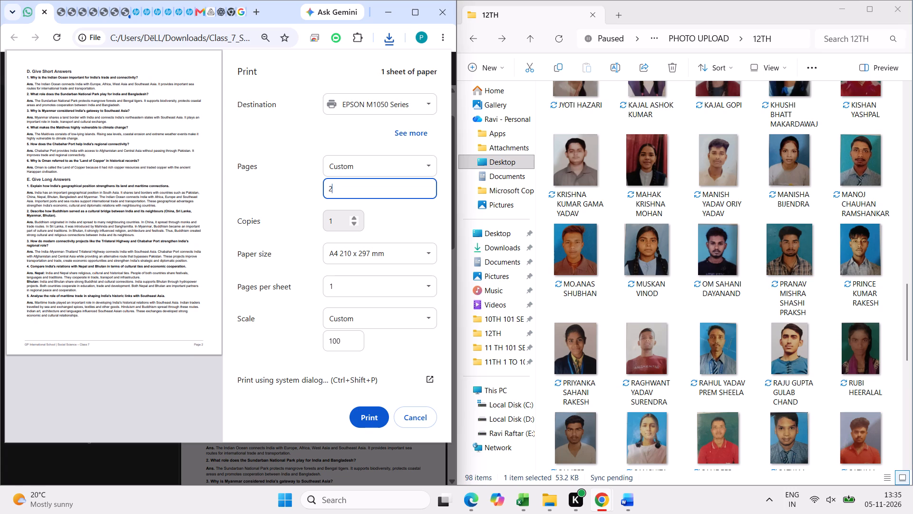
pyautogui.click(362, 425)
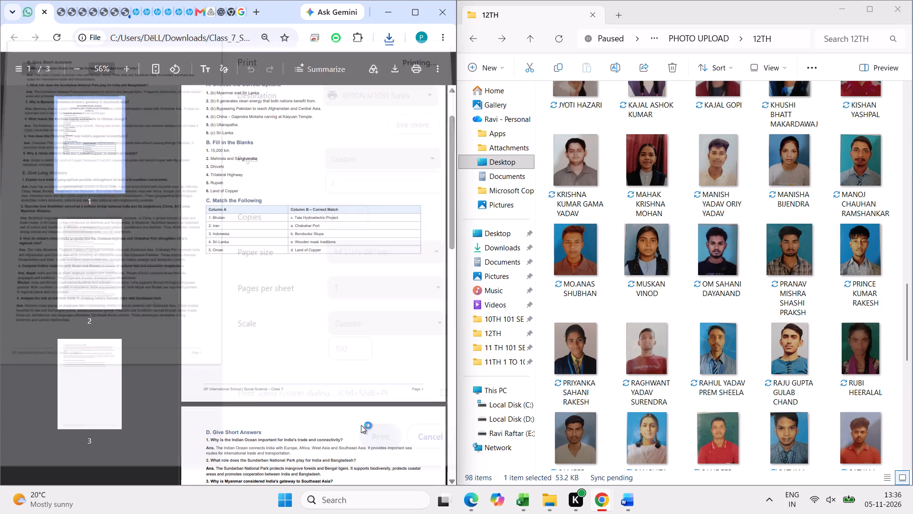
# Print only page 3 of the Class 7 answer key on the EPSON M1050 Series.
pyautogui.click(423, 68)
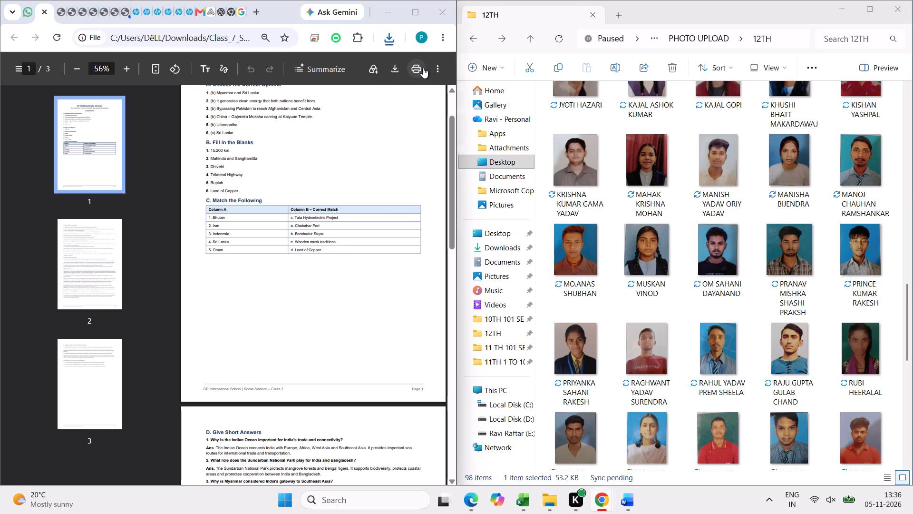
pyautogui.scroll(-3, 368, 195)
pyautogui.click(360, 169)
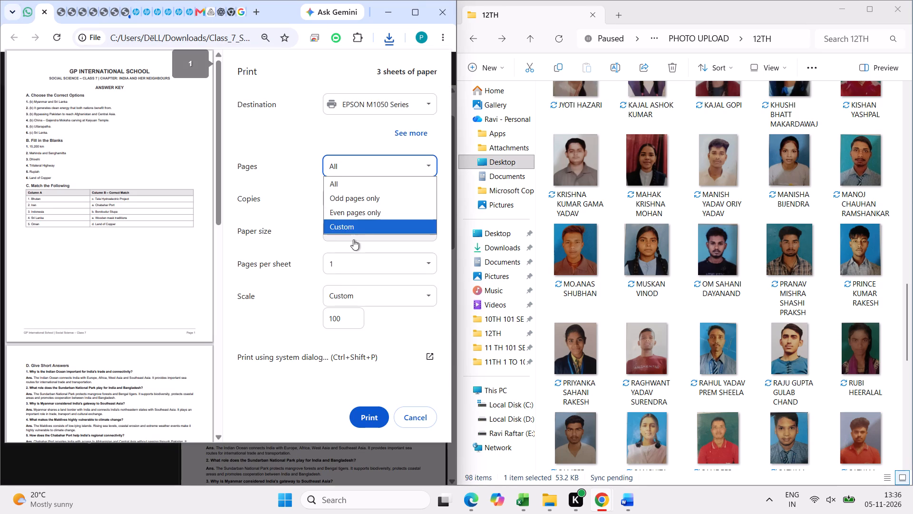
pyautogui.click(353, 230)
pyautogui.press('3')
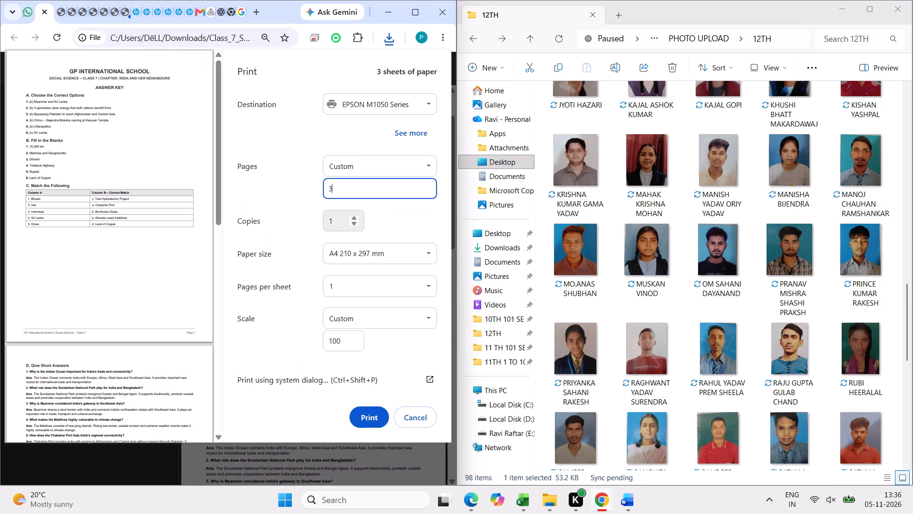
pyautogui.click(369, 411)
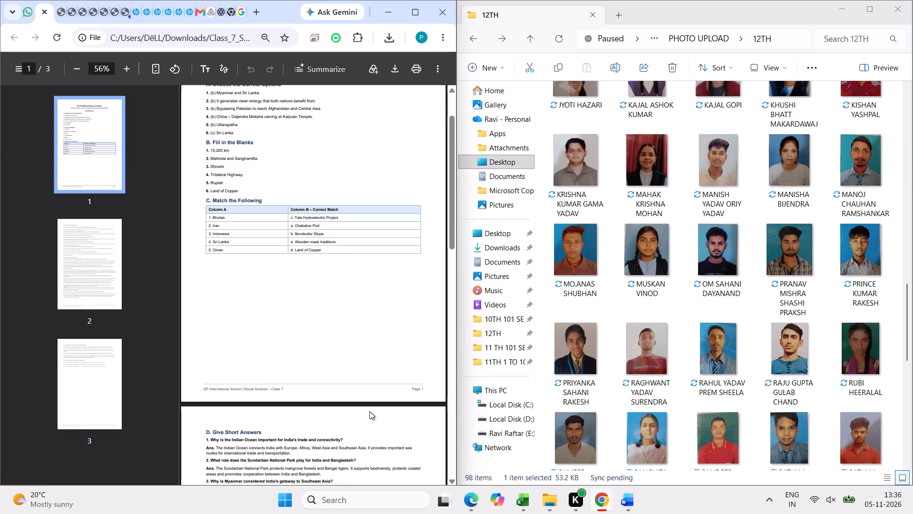
pyautogui.click(146, 6)
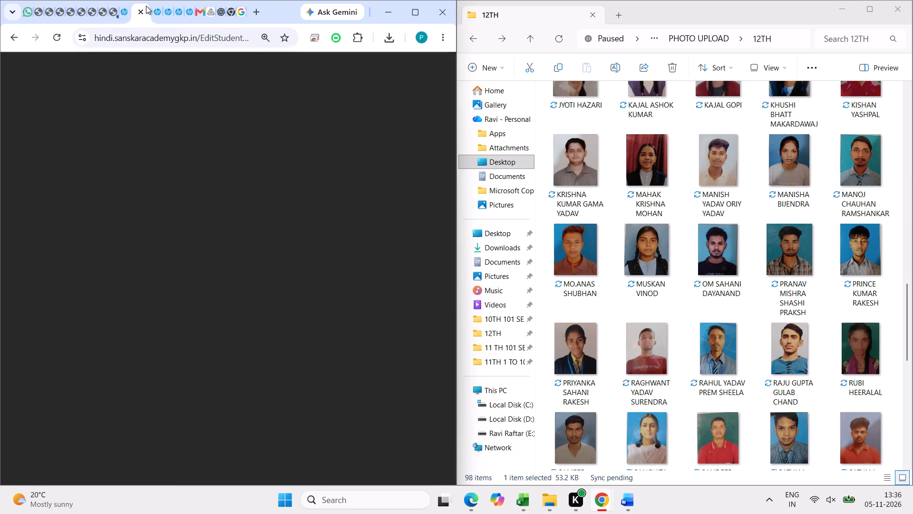
pyautogui.scroll(1, 245, 207)
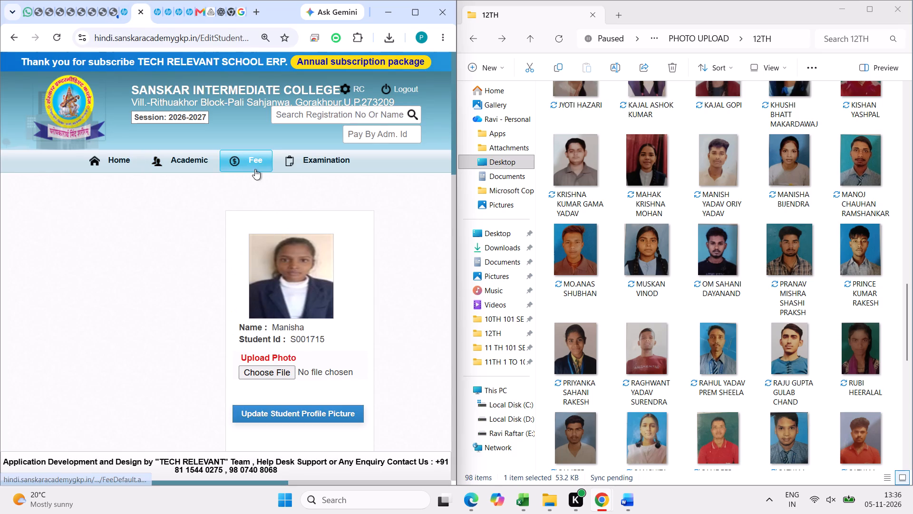
pyautogui.click(255, 167)
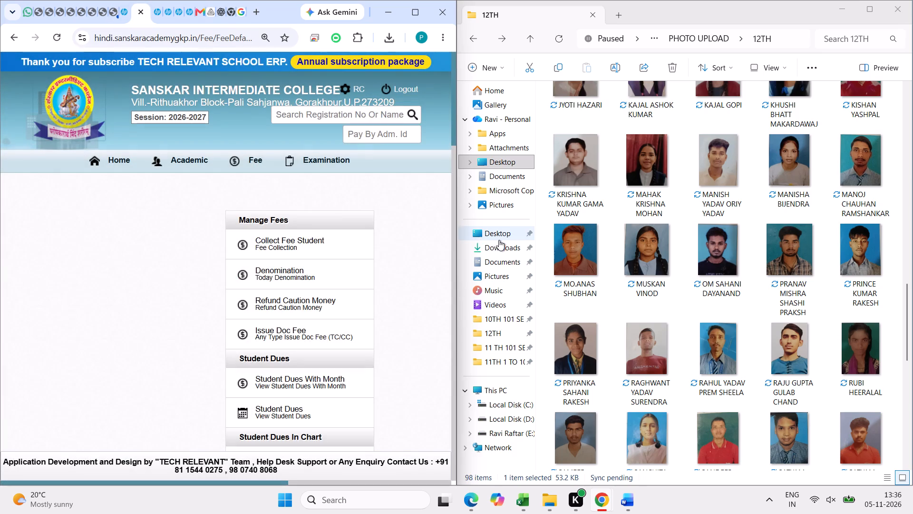
pyautogui.click(363, 114)
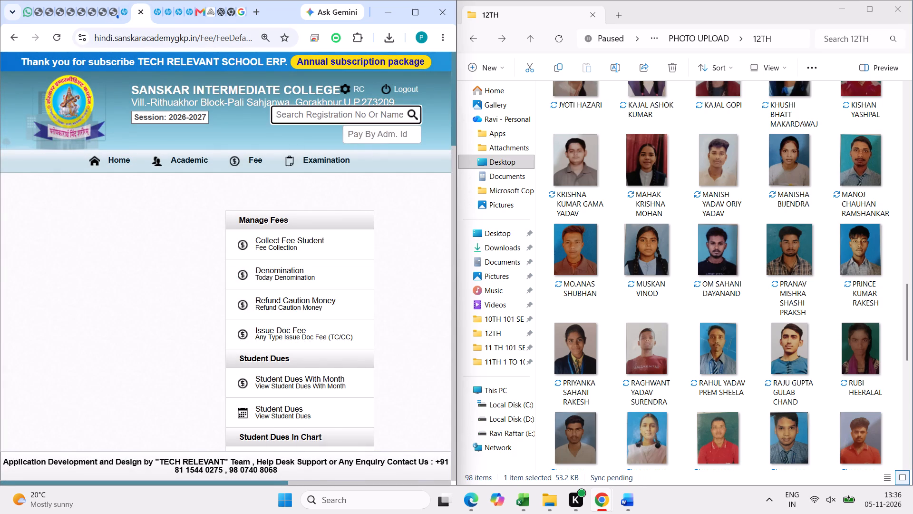
pyautogui.write('MO')
pyautogui.press('space')
pyautogui.press('BackSpace')
pyautogui.press('BackSpace')
pyautogui.press('BackSpace')
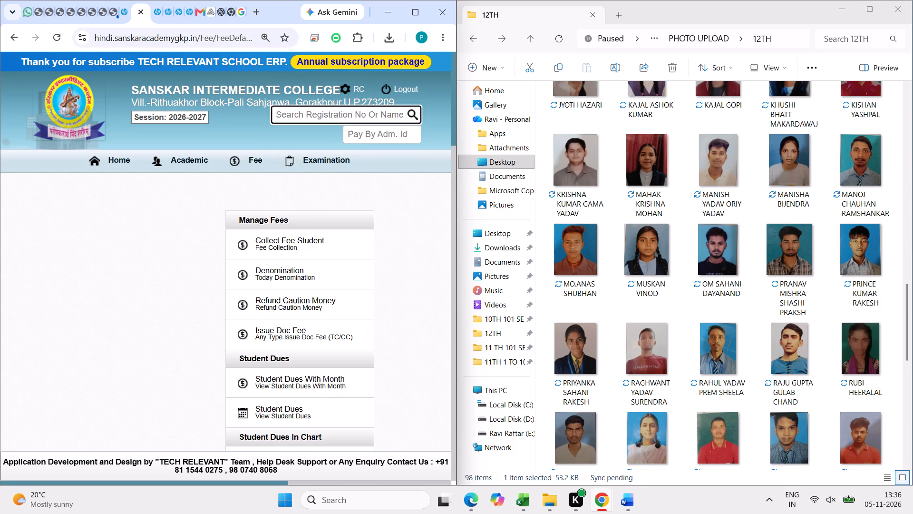
pyautogui.press('BackSpace')
pyautogui.press('BackSpace')
pyautogui.write('ANS')
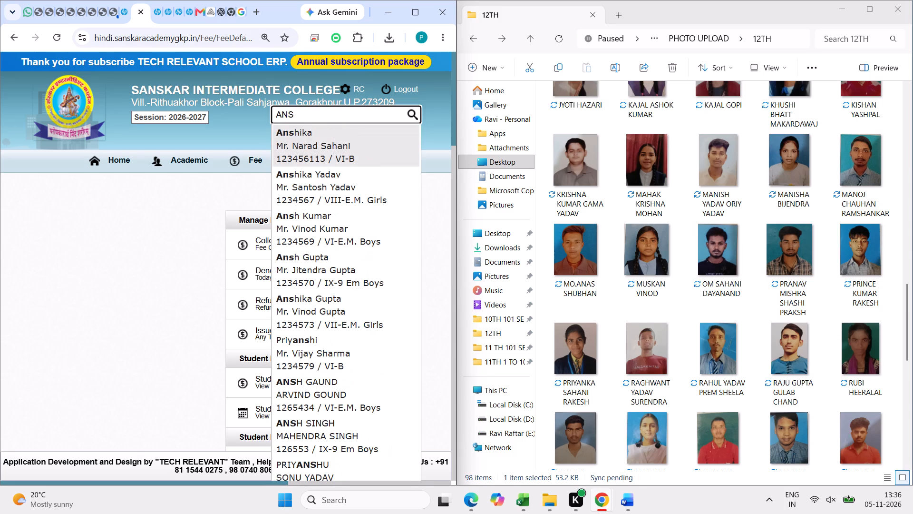
pyautogui.press('BackSpace')
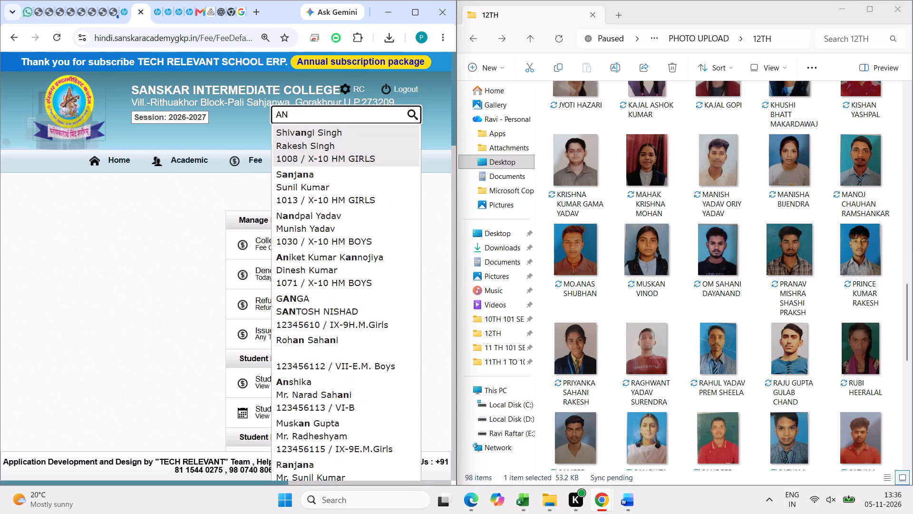
pyautogui.write('AS')
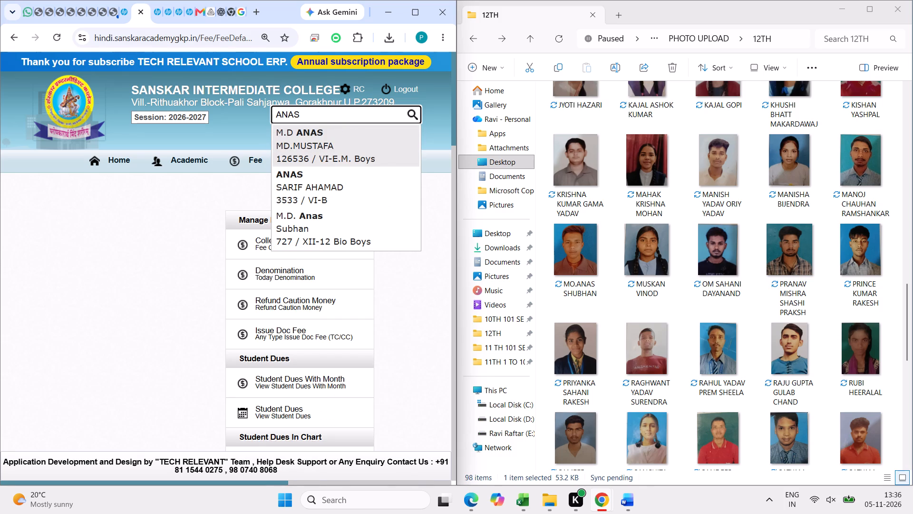
pyautogui.click(339, 225)
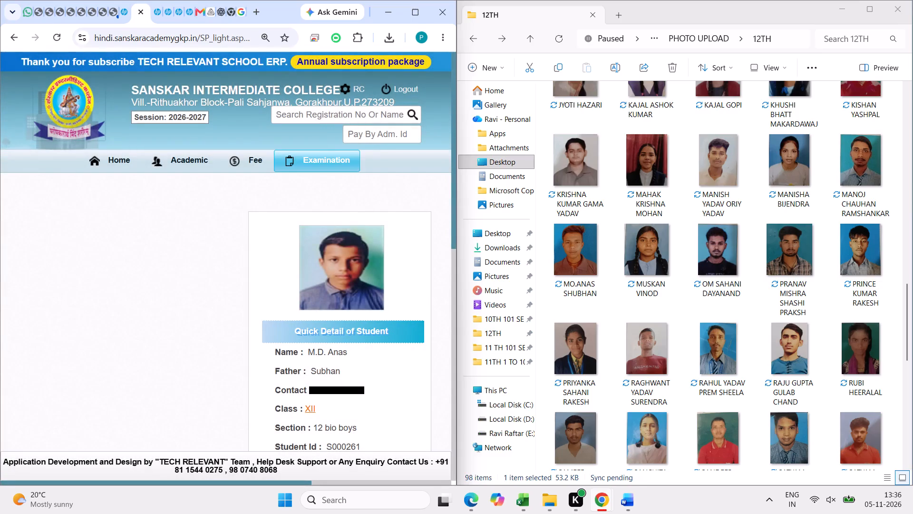
pyautogui.scroll(-4, 335, 268)
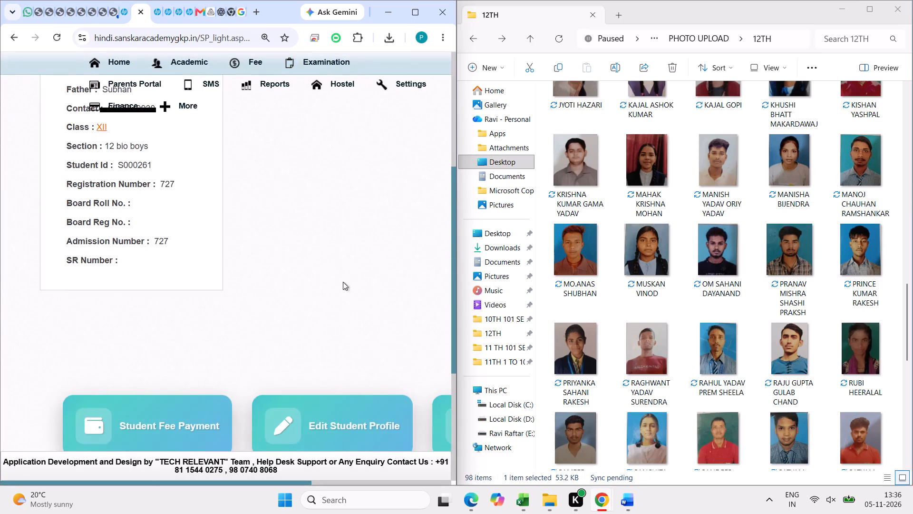
pyautogui.click(362, 416)
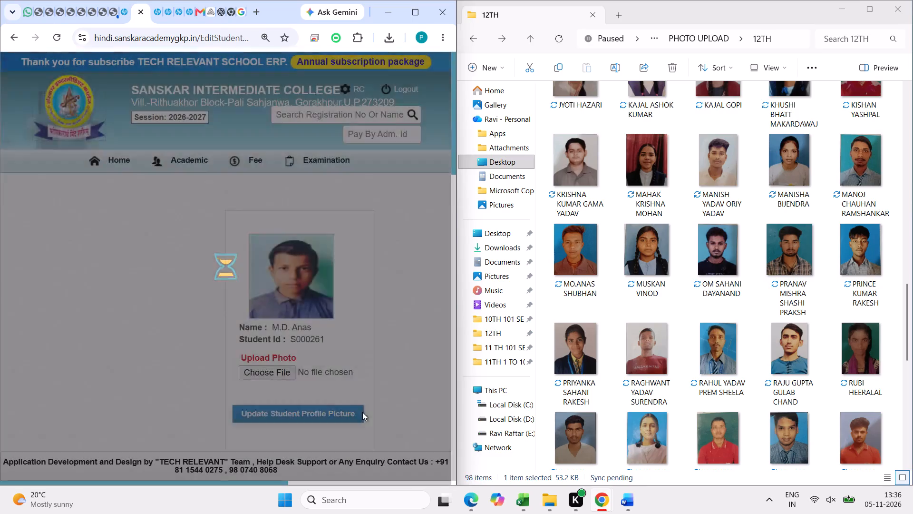
# Remove Anas's existing student profile picture and accept the removal.
pyautogui.scroll(-3, 362, 412)
pyautogui.click(125, 246)
pyautogui.moveTo(271, 108); pyautogui.dragTo(273, 108)
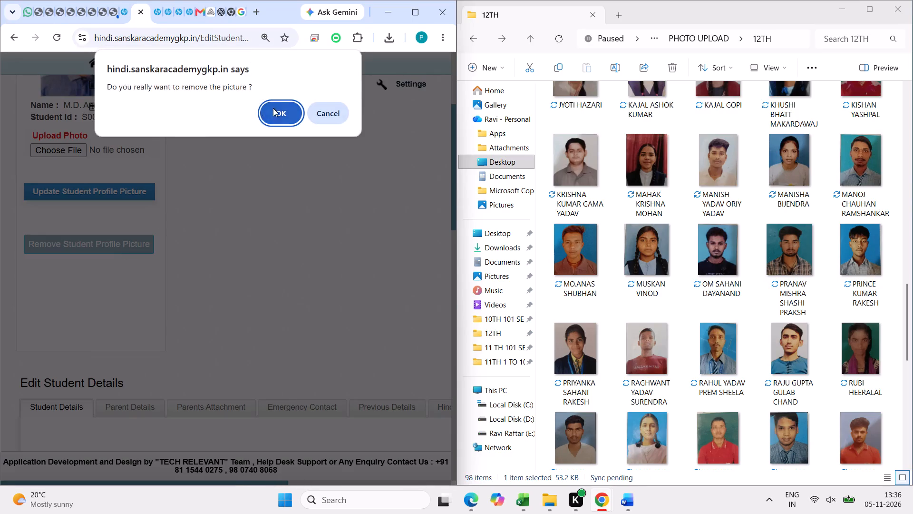
pyautogui.moveTo(273, 108); pyautogui.dragTo(277, 108)
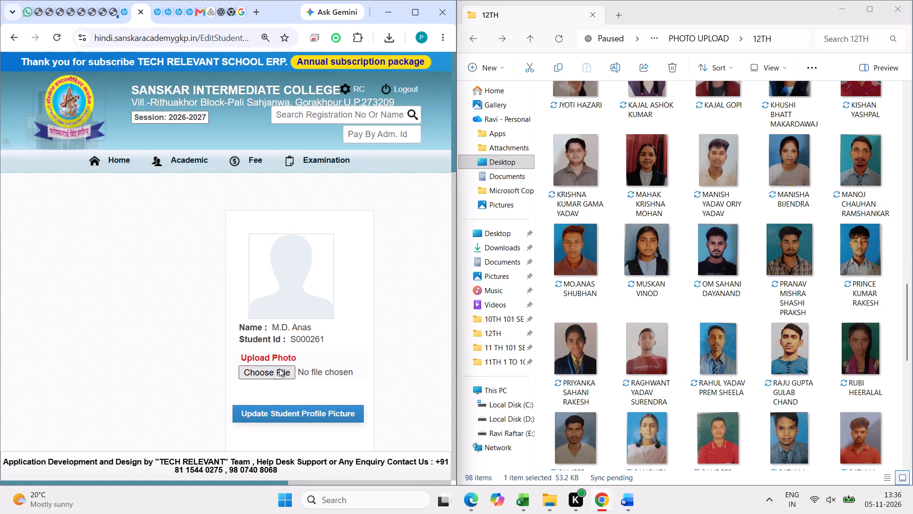
pyautogui.click(279, 371)
pyautogui.write('MO')
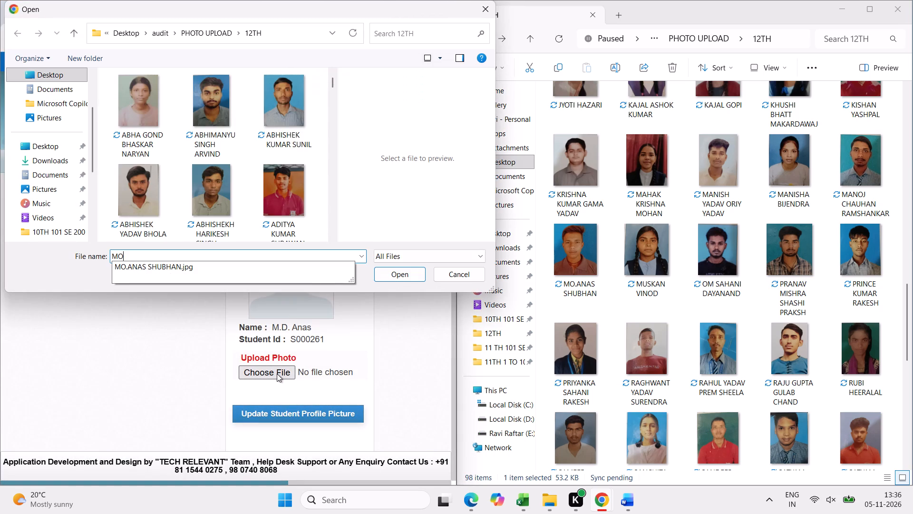
pyautogui.press('Down')
pyautogui.press('Return')
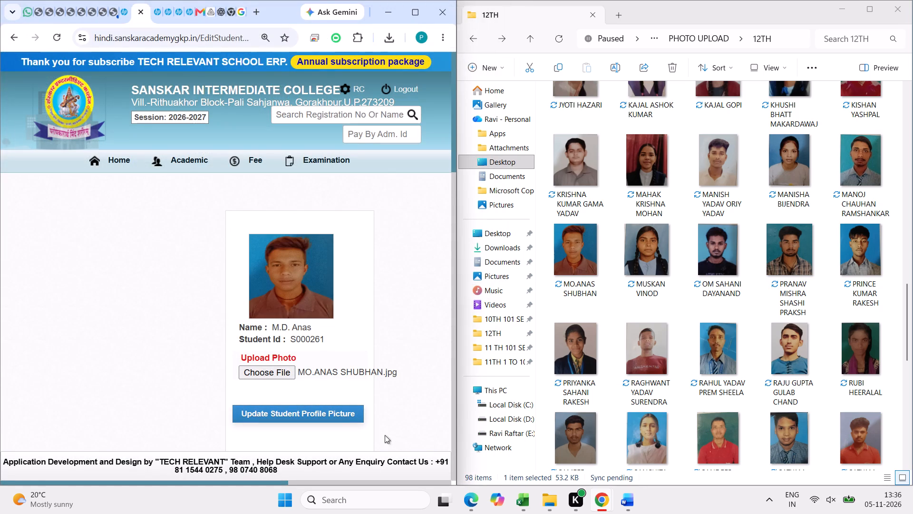
pyautogui.click(330, 405)
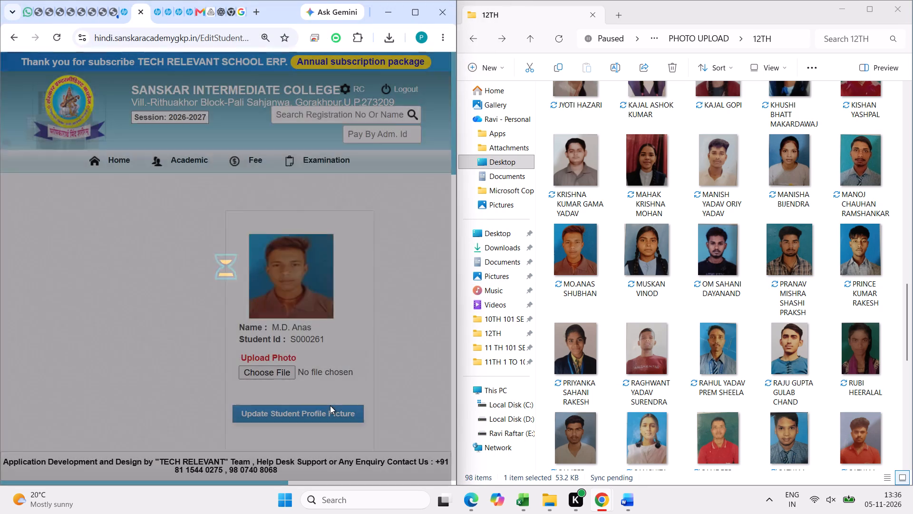
pyautogui.click(353, 122)
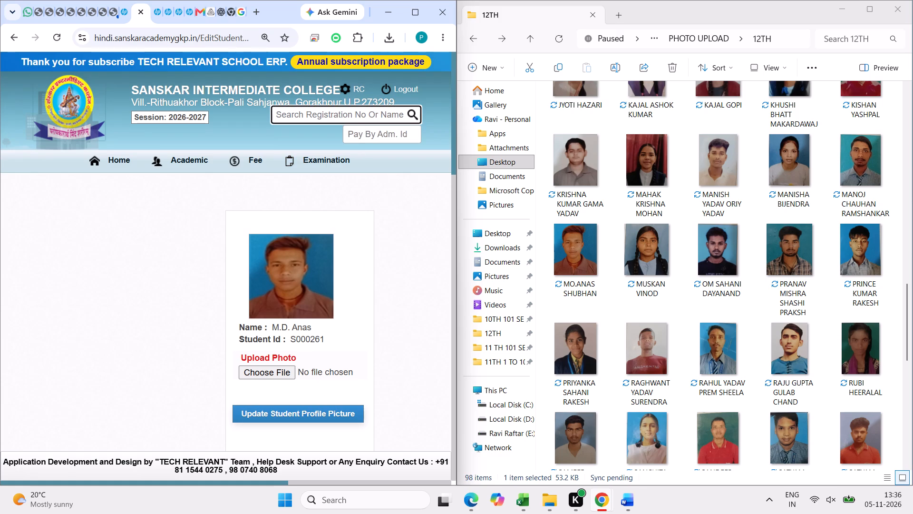
pyautogui.write('MU')
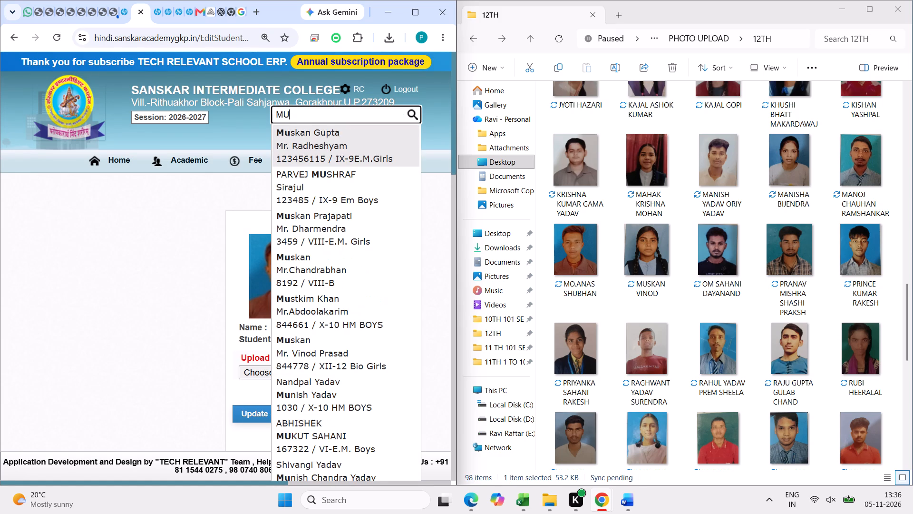
pyautogui.write('SKAN')
pyautogui.press('space')
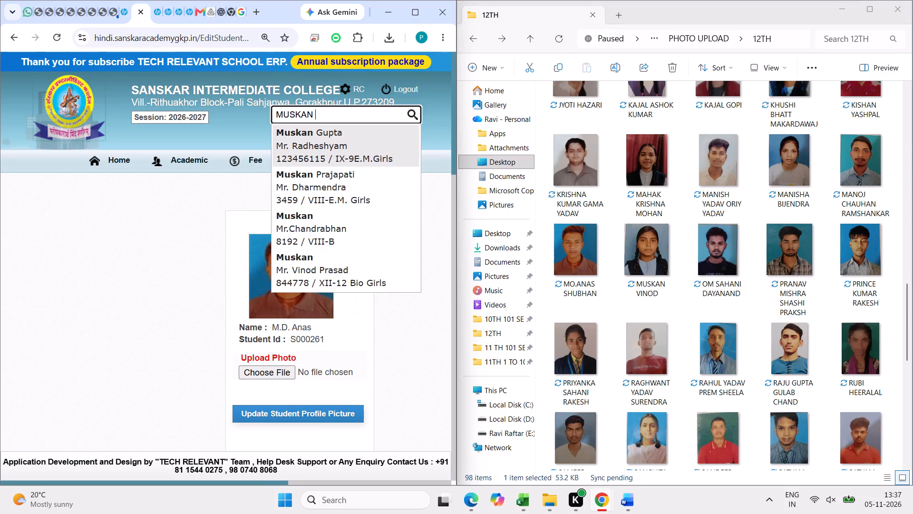
pyautogui.click(308, 272)
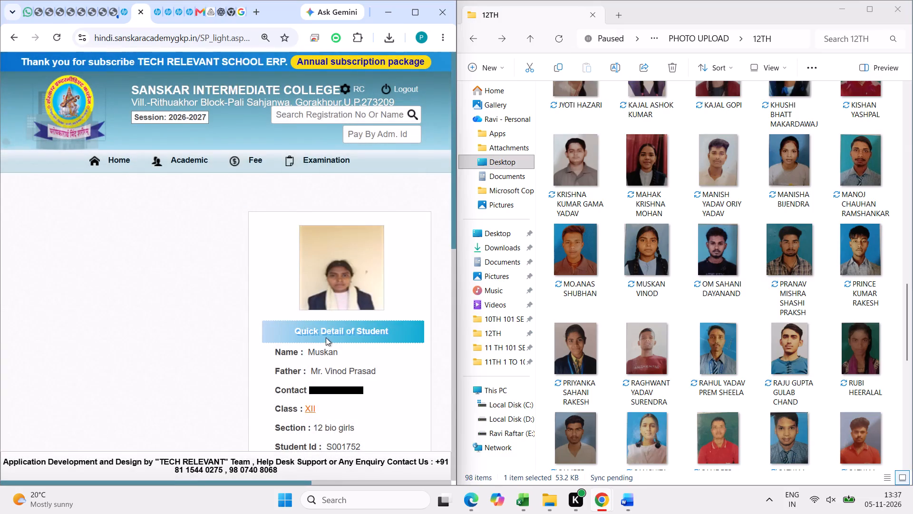
pyautogui.scroll(-1, 326, 337)
pyautogui.scroll(1, 326, 337)
pyautogui.scroll(-1, 326, 337)
pyautogui.scroll(1, 326, 337)
pyautogui.scroll(-3, 326, 337)
pyautogui.scroll(1, 302, 339)
pyautogui.scroll(-3, 302, 339)
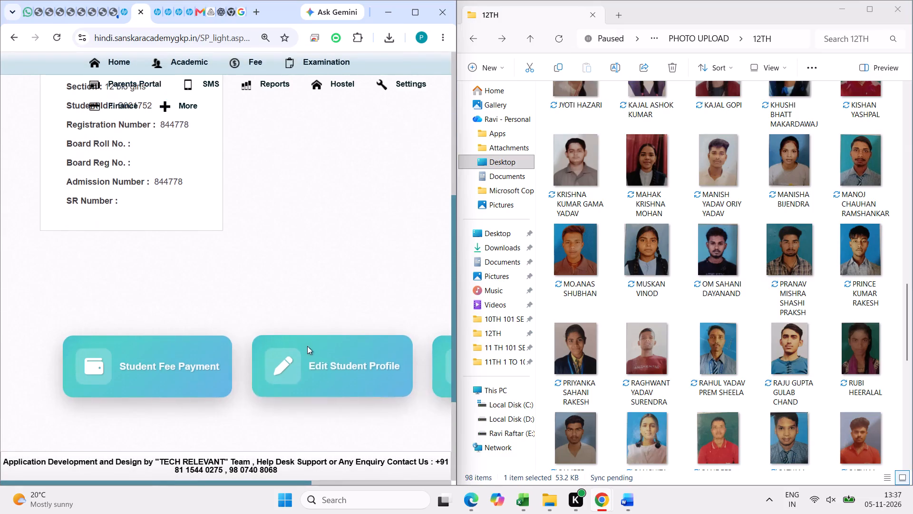
pyautogui.click(325, 360)
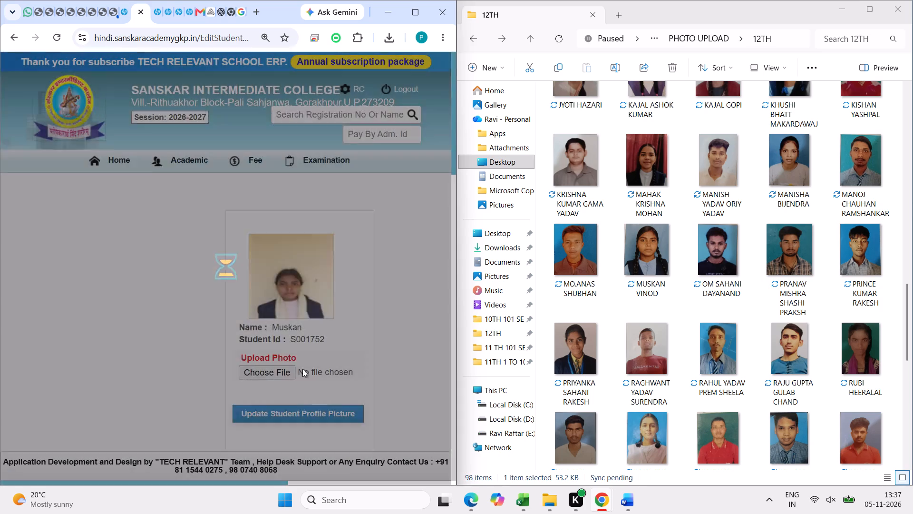
pyautogui.scroll(-3, 276, 383)
pyautogui.click(87, 244)
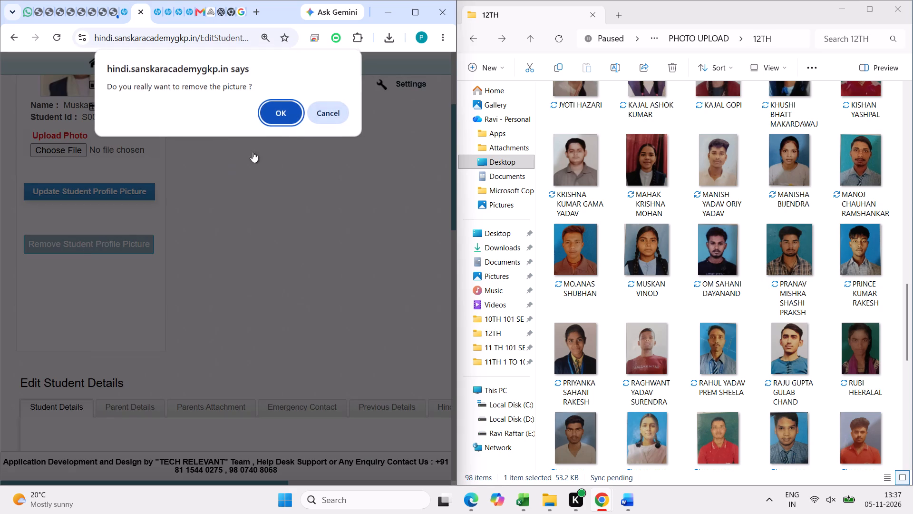
pyautogui.click(282, 117)
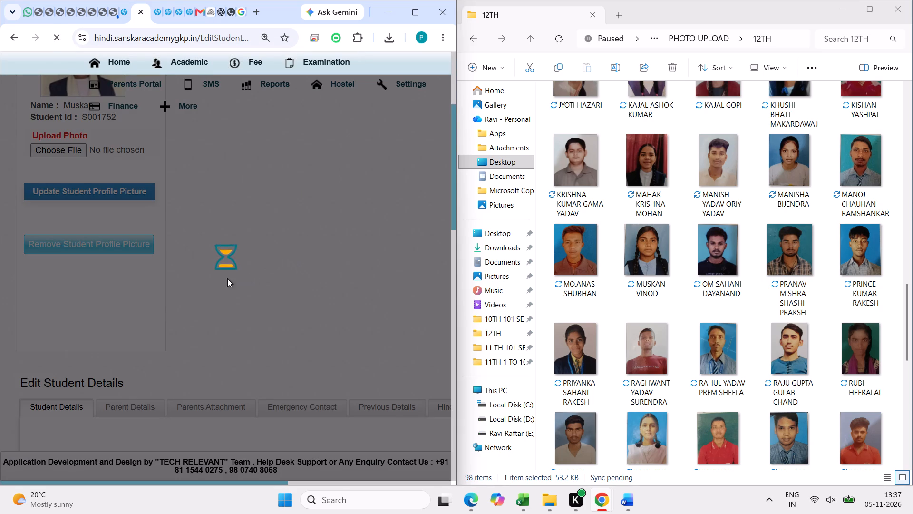
# Choose the MUSKAN photo from the 12TH folder and update the student's profile picture with it.
pyautogui.moveTo(250, 367); pyautogui.dragTo(254, 369)
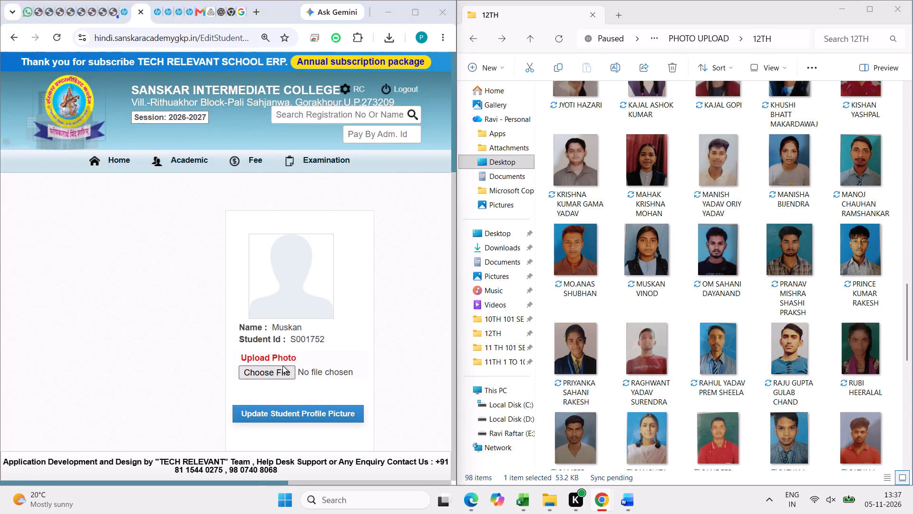
pyautogui.write('MUS')
pyautogui.press('Down')
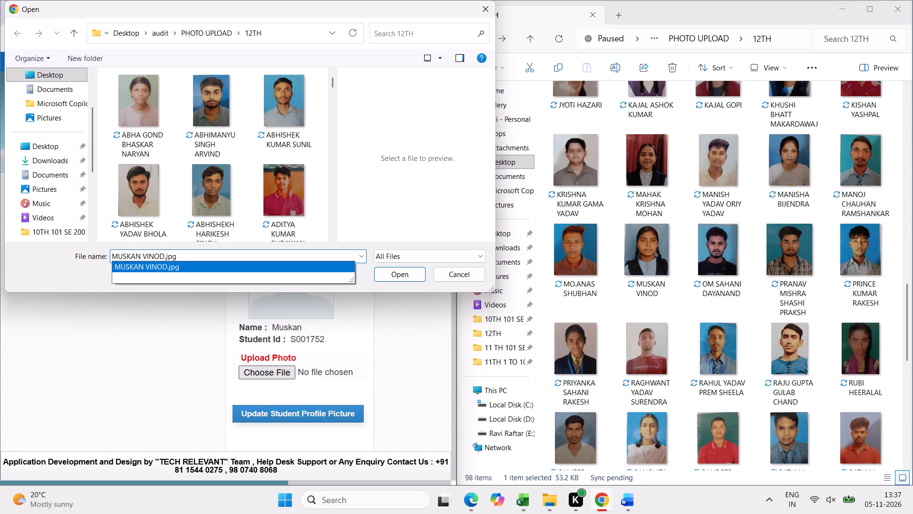
pyautogui.press('Return')
pyautogui.click(268, 419)
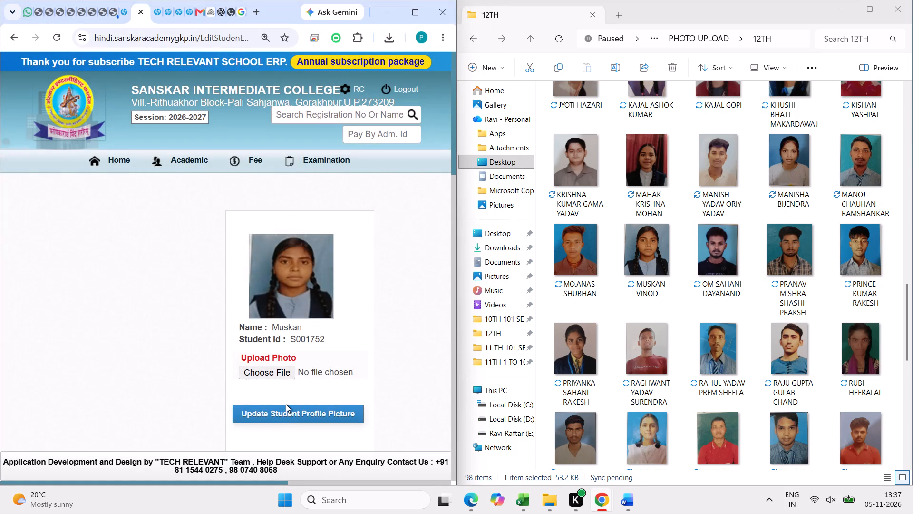
pyautogui.click(286, 404)
pyautogui.click(286, 422)
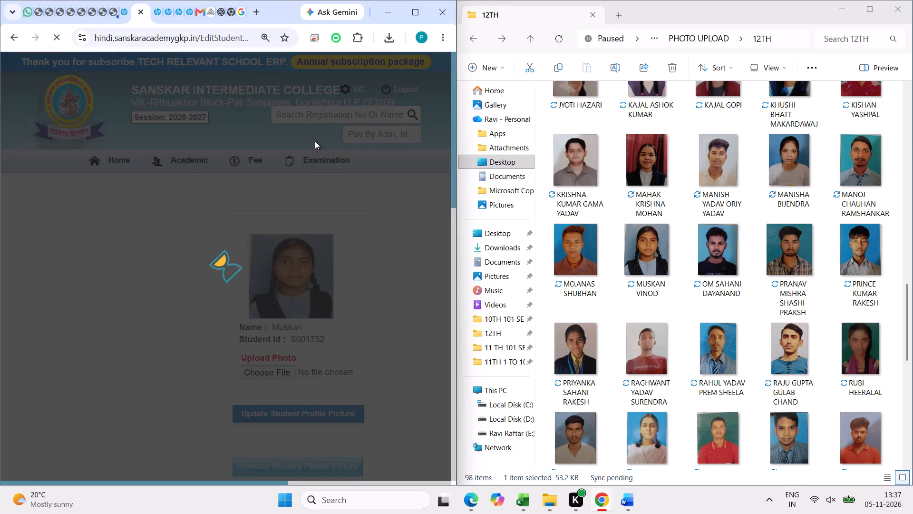
pyautogui.click(315, 130)
pyautogui.click(313, 117)
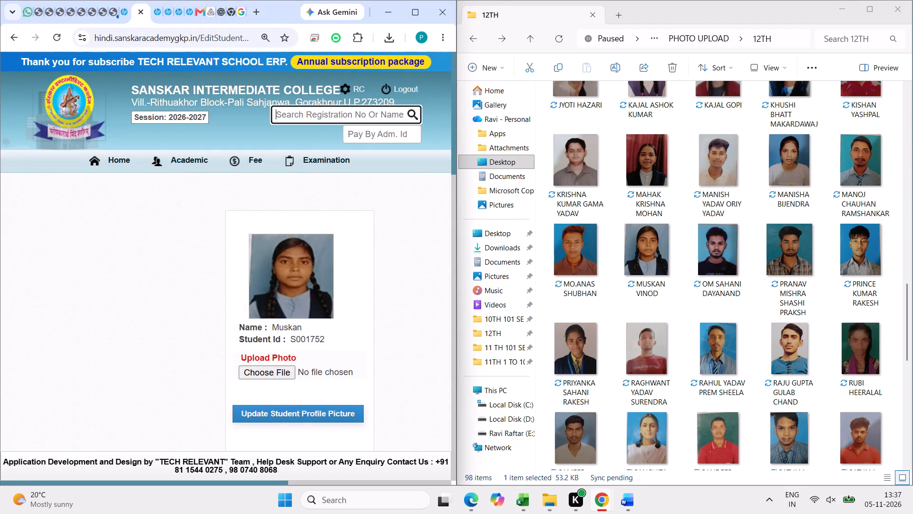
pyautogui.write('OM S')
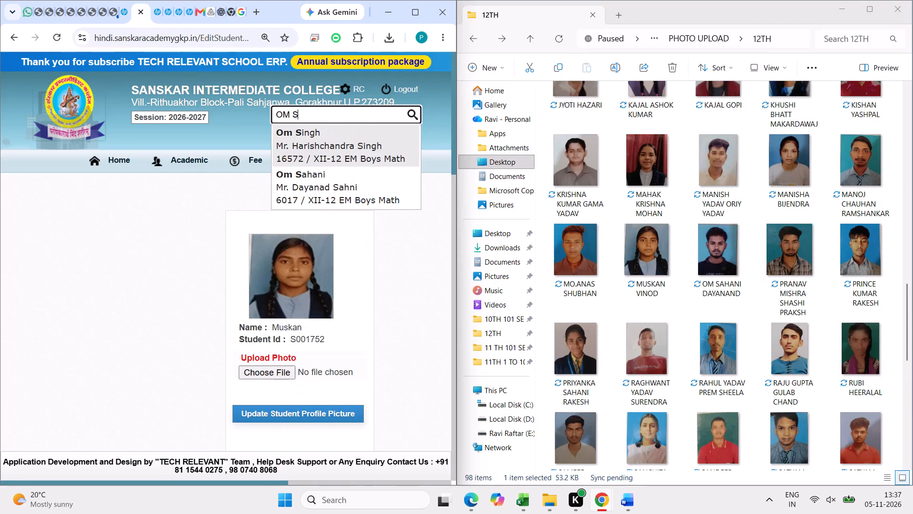
pyautogui.click(350, 186)
pyautogui.scroll(-6, 321, 298)
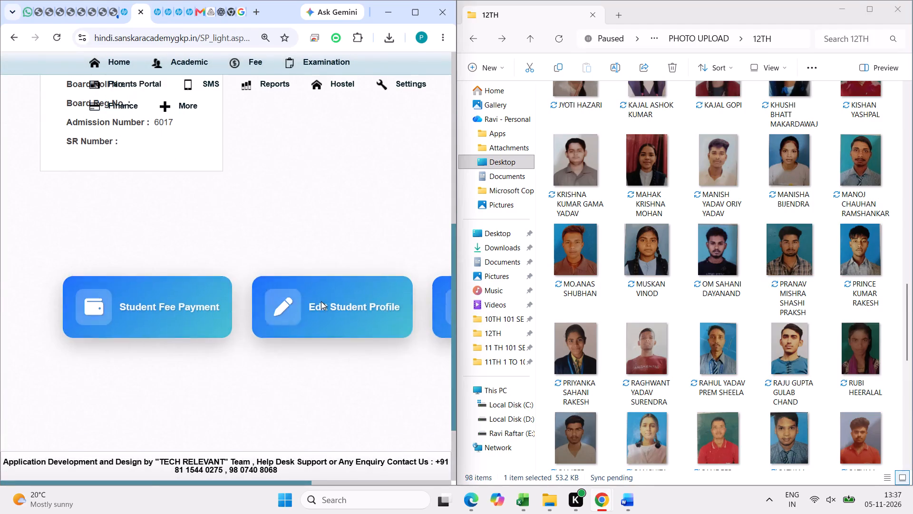
pyautogui.click(320, 300)
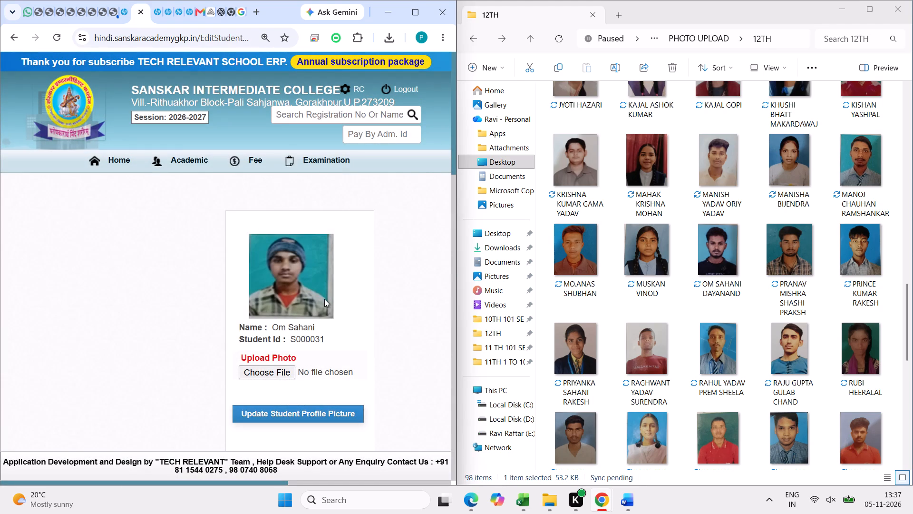
# Remove Om's existing student profile picture and accept the removal.
pyautogui.scroll(-4, 314, 322)
pyautogui.click(49, 176)
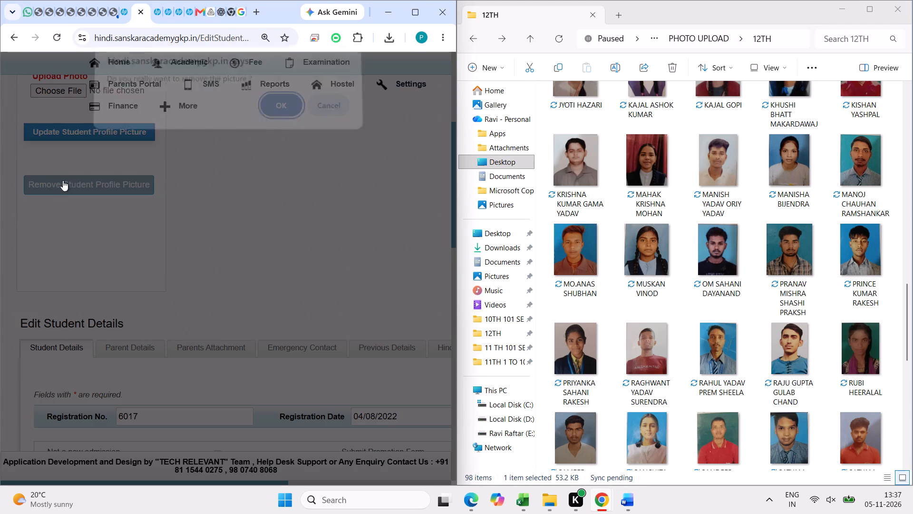
pyautogui.click(268, 124)
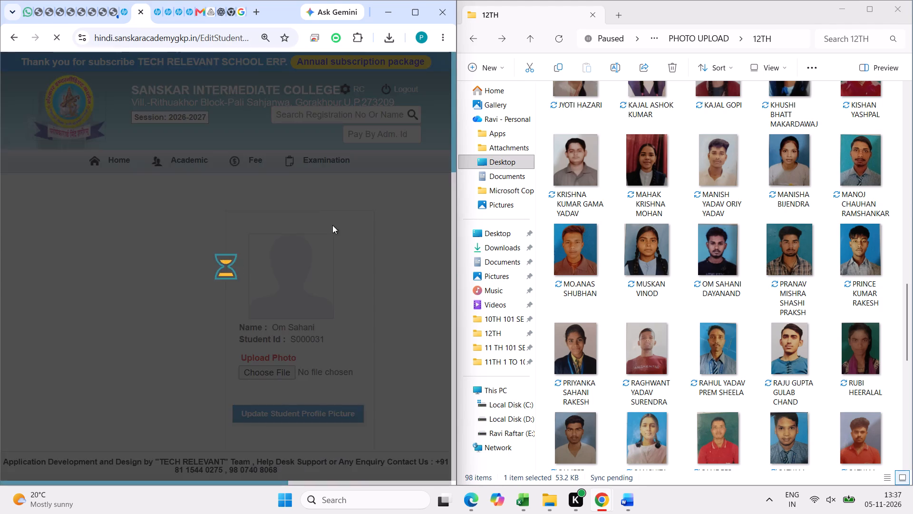
# Choose the OM photo from the 12TH folder and update the student's profile picture with it.
pyautogui.click(273, 377)
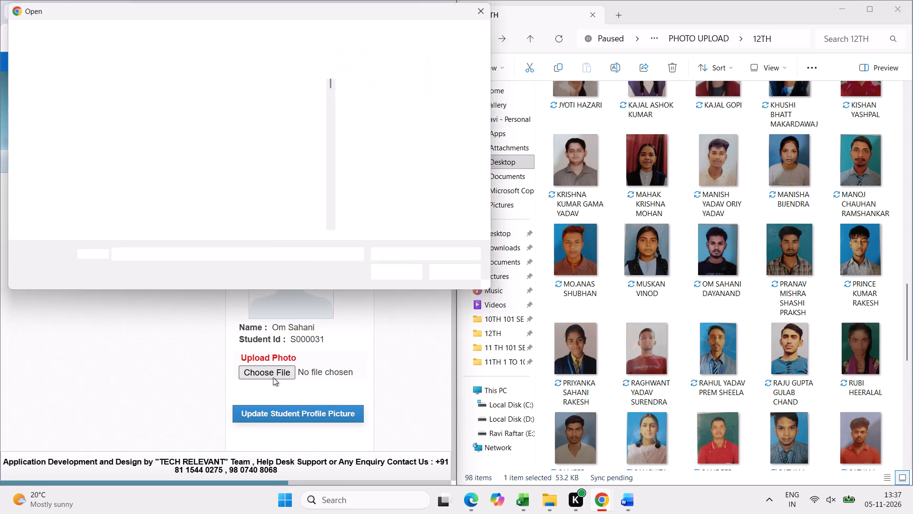
pyautogui.write('OM')
pyautogui.press('Down')
pyautogui.press('Return')
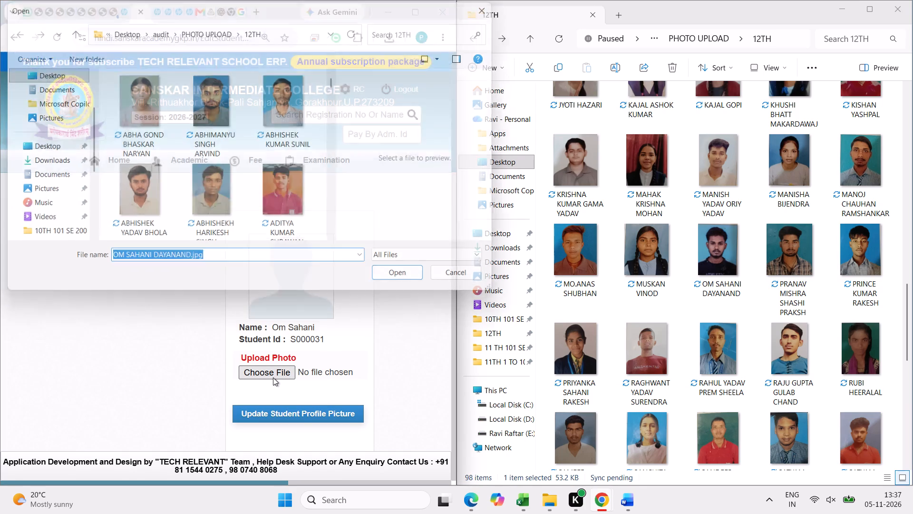
pyautogui.click(289, 415)
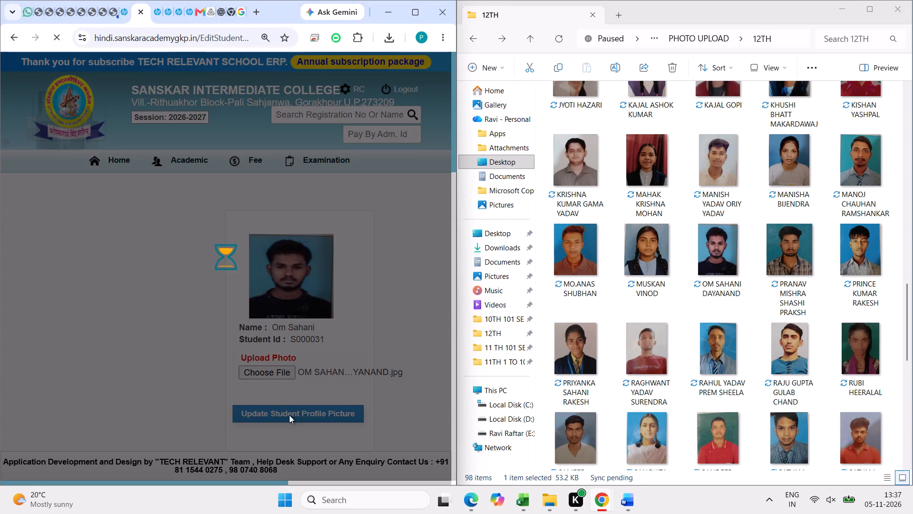
# Search for student PRANAV and open the class XII math boys match to check his profile picture.
pyautogui.moveTo(303, 105); pyautogui.dragTo(303, 112)
pyautogui.click(303, 116)
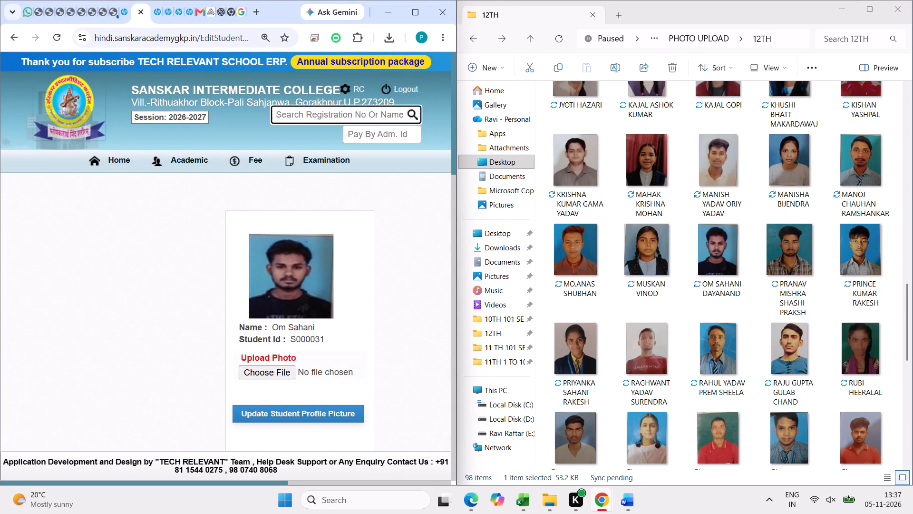
pyautogui.write('PRANAV')
pyautogui.click(321, 131)
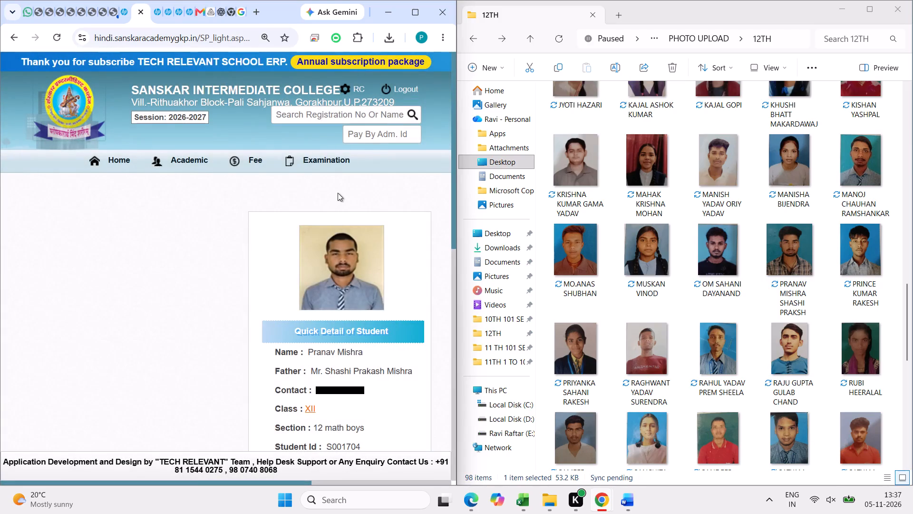
pyautogui.scroll(-1, 338, 193)
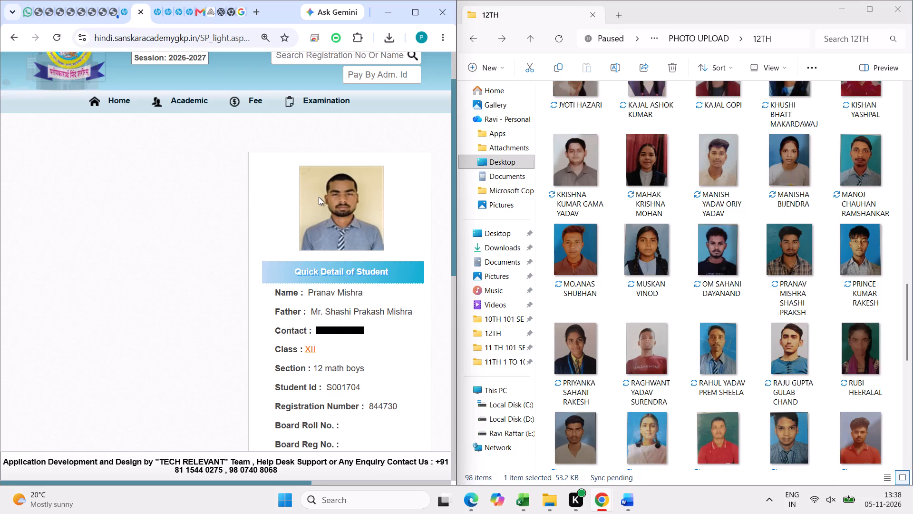
pyautogui.scroll(-2, 334, 240)
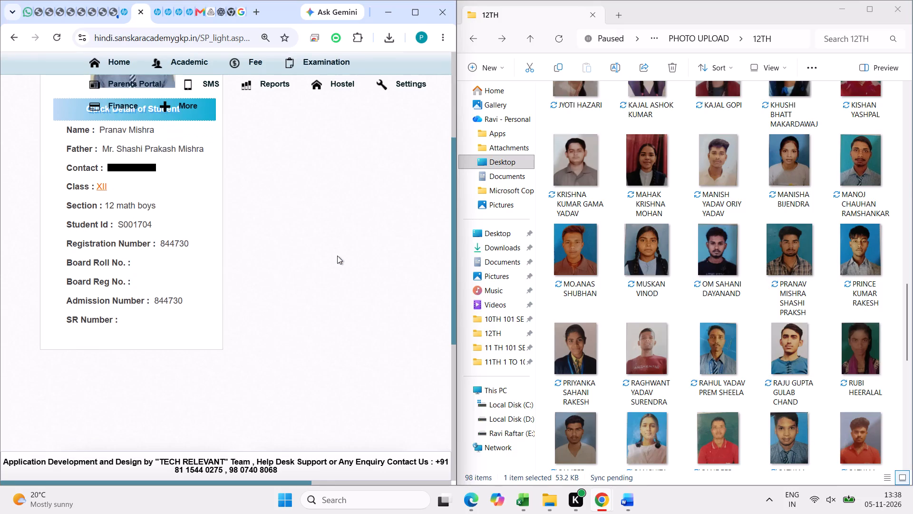
pyautogui.scroll(5, 318, 251)
pyautogui.click(327, 121)
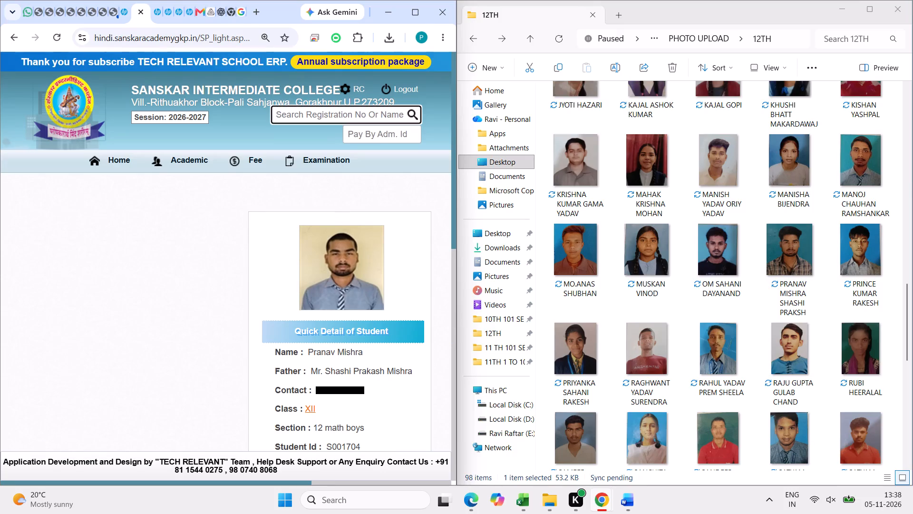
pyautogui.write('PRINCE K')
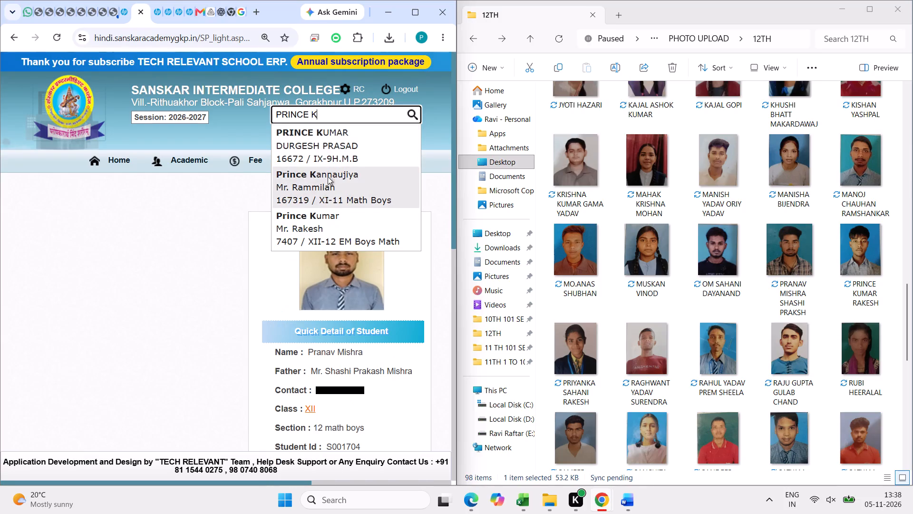
pyautogui.click(332, 220)
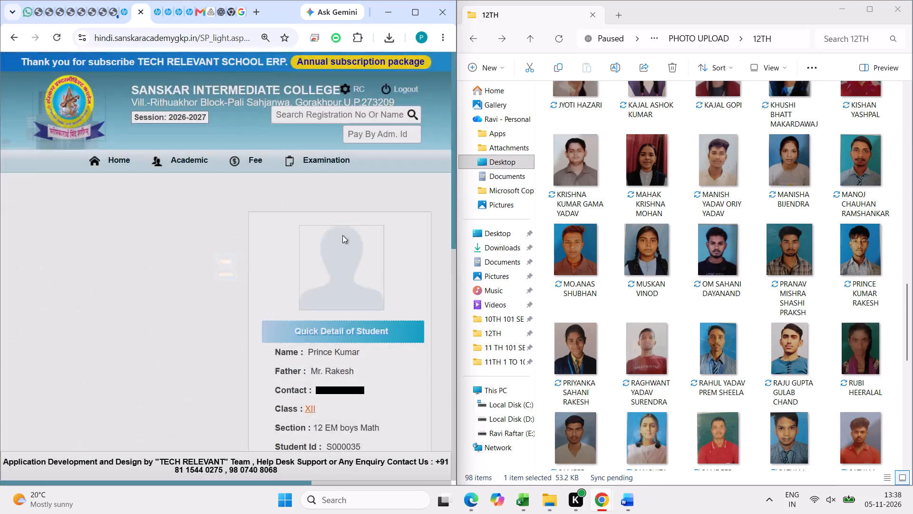
pyautogui.scroll(-1, 342, 259)
pyautogui.scroll(1, 331, 314)
pyautogui.scroll(-1, 329, 321)
pyautogui.scroll(1, 329, 325)
pyautogui.scroll(-5, 329, 325)
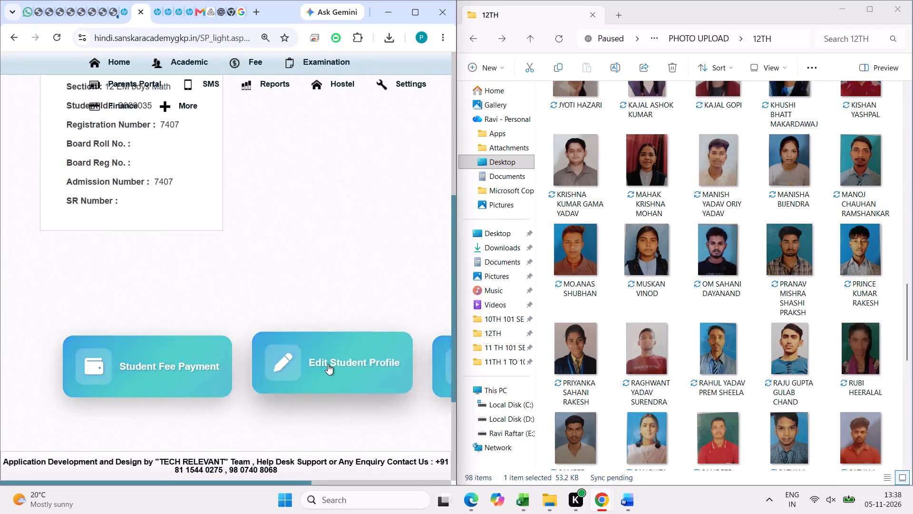
pyautogui.click(328, 364)
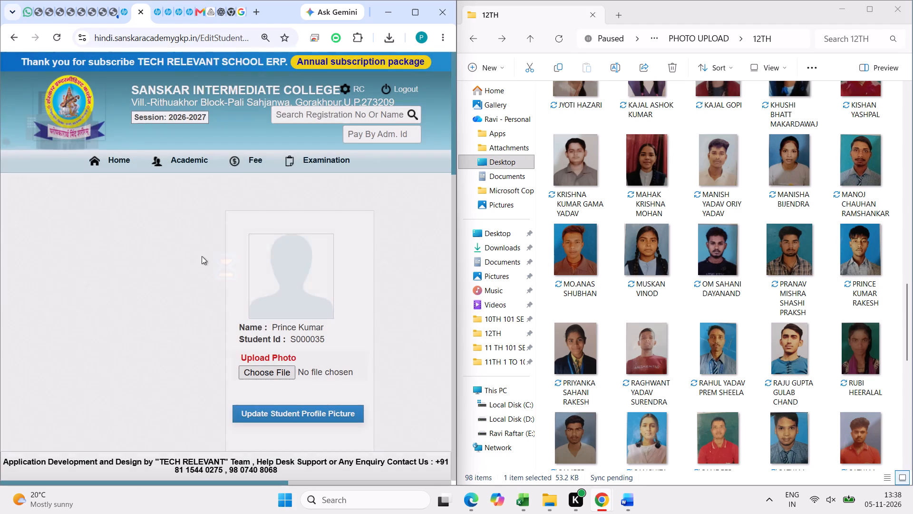
pyautogui.click(249, 376)
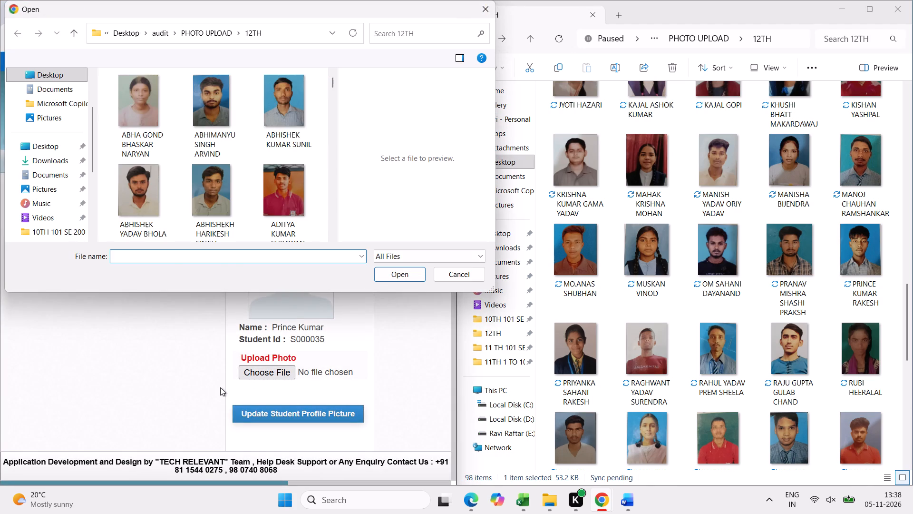
pyautogui.write('PRIN')
pyautogui.press('Down')
pyautogui.press('Return')
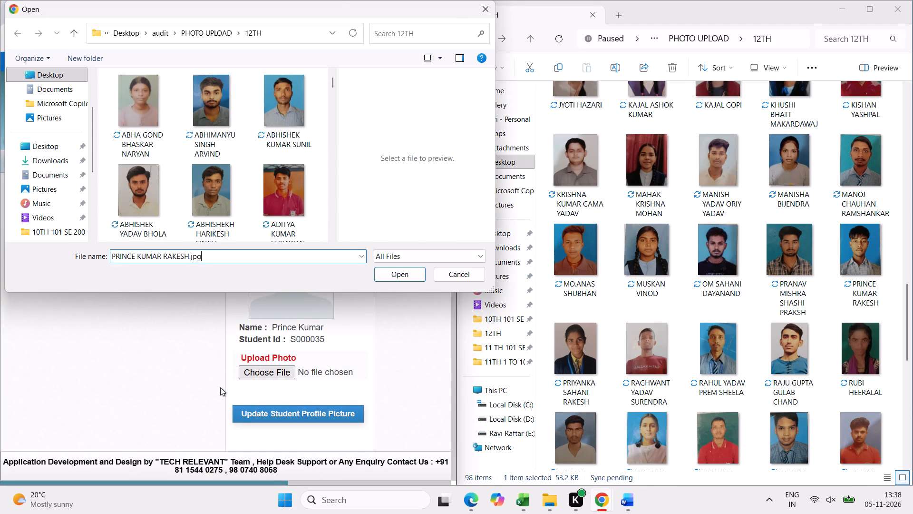
pyautogui.click(260, 414)
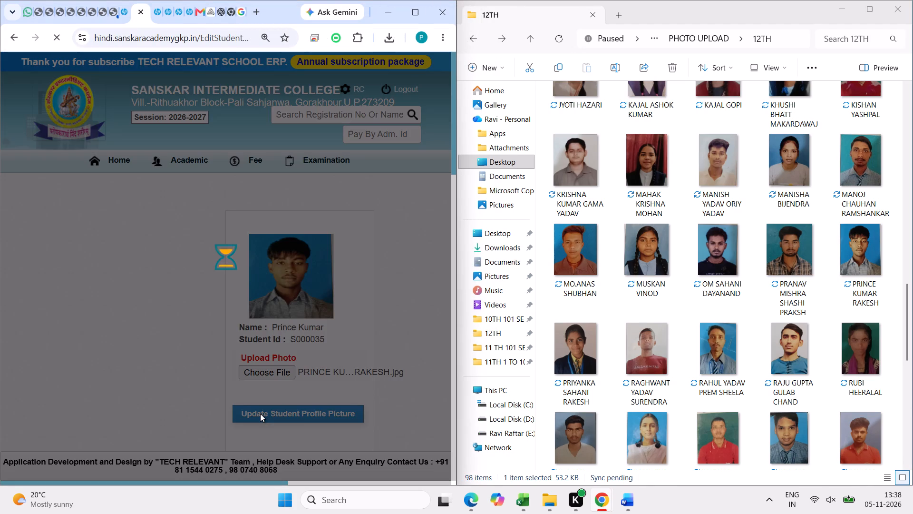
# Search for student PRIYANKA and open the XII-12 EM Bio Girls match to check her profile picture.
pyautogui.doubleClick(339, 110)
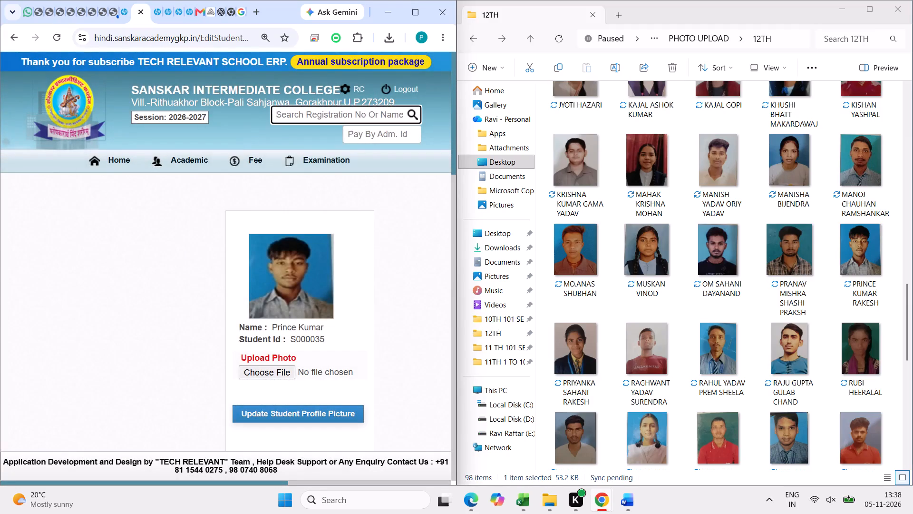
pyautogui.write('PRIYA')
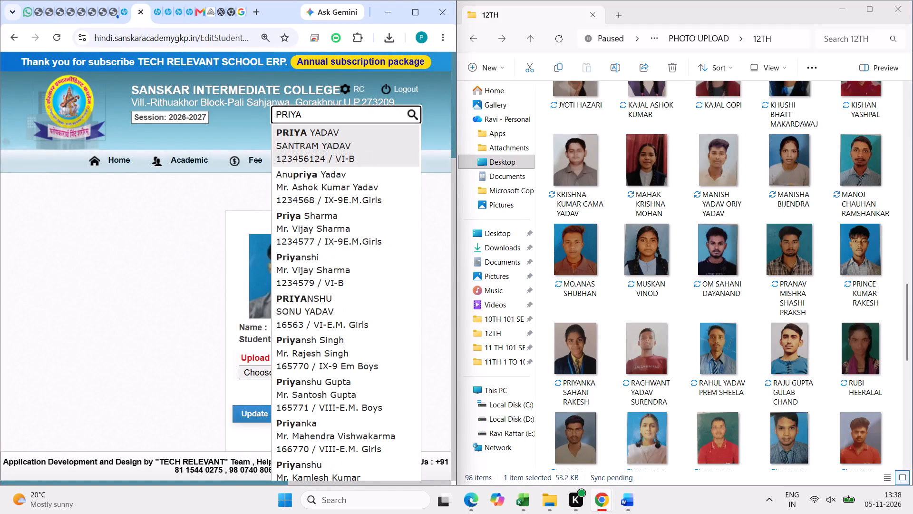
pyautogui.write('NKA')
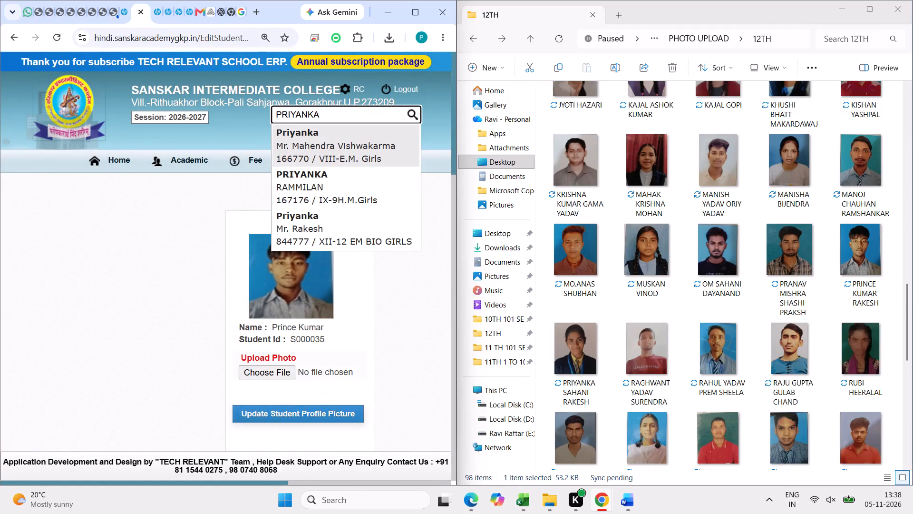
pyautogui.click(309, 213)
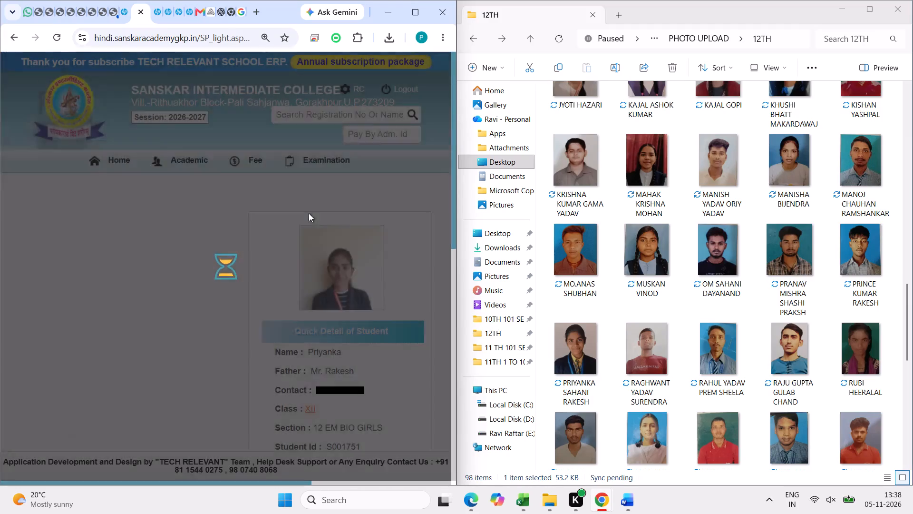
# Search for student RAGH and open the XII-12 Math Boys match to check his profile picture.
pyautogui.click(357, 123)
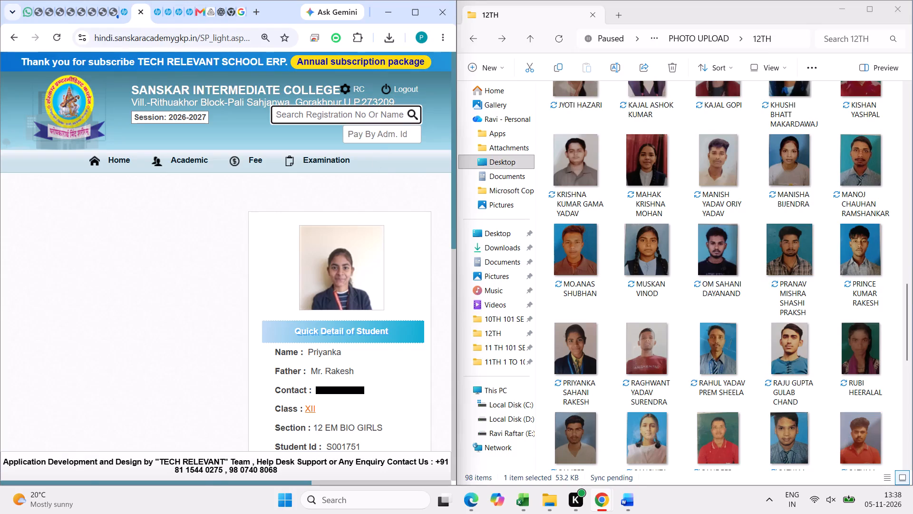
pyautogui.write('RAGH')
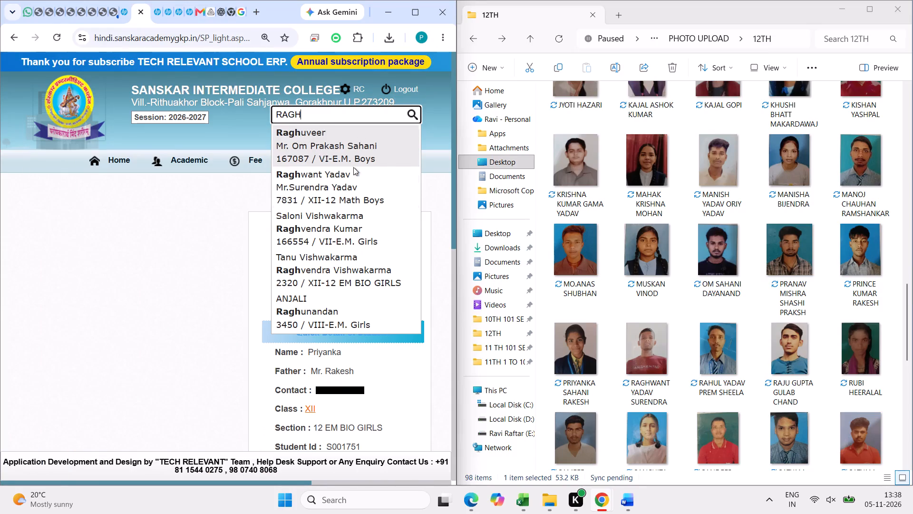
pyautogui.click(351, 180)
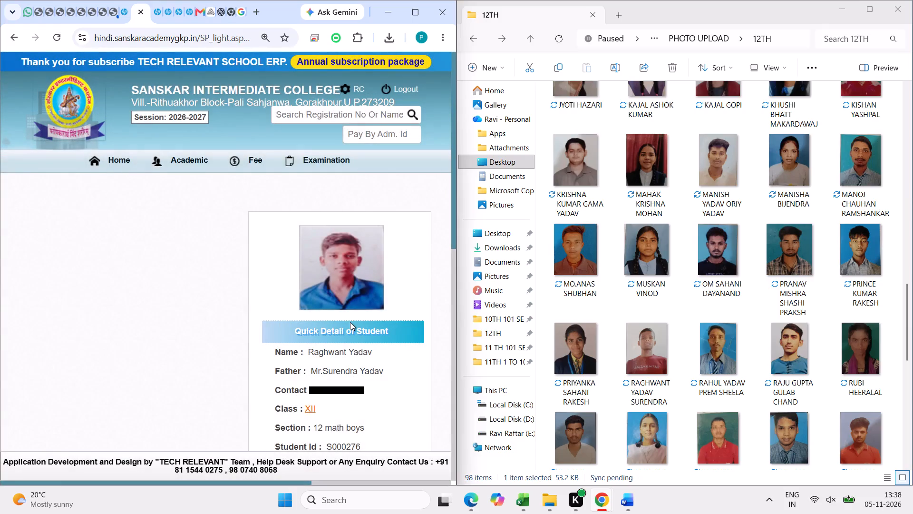
pyautogui.click(315, 117)
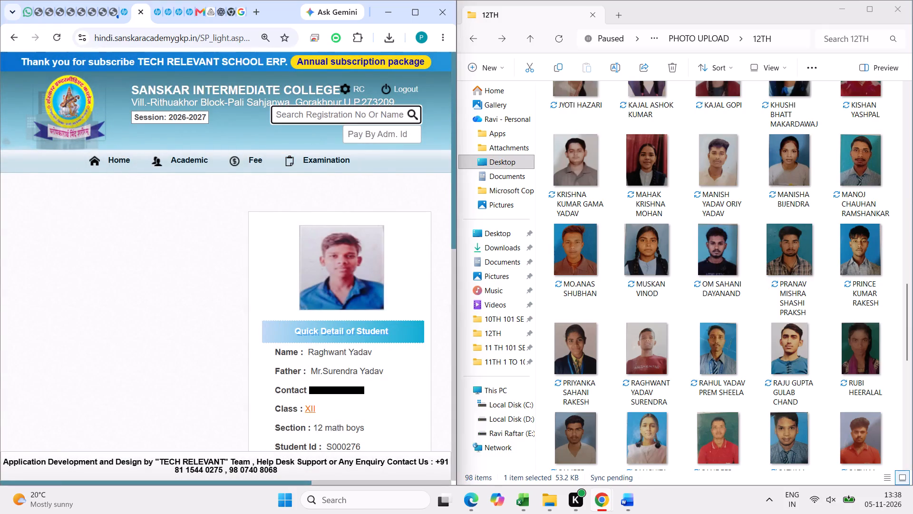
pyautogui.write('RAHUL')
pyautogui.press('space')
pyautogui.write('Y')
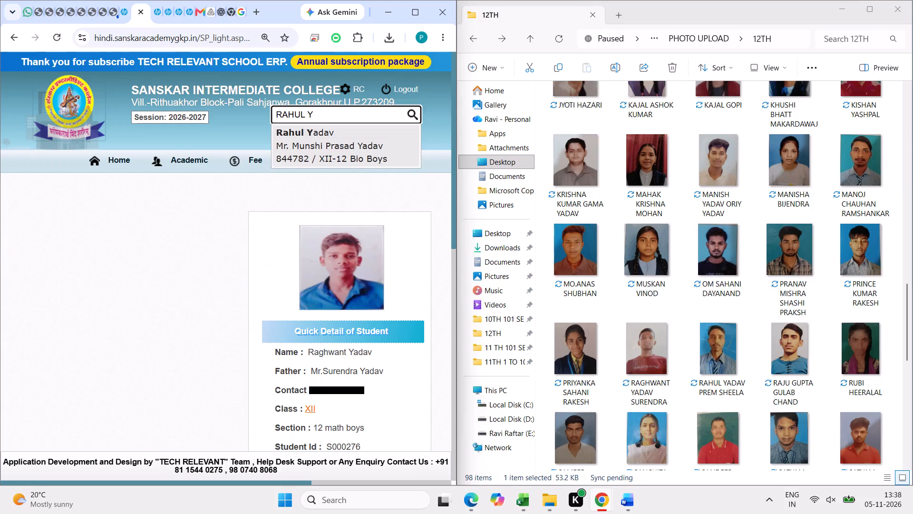
pyautogui.click(321, 137)
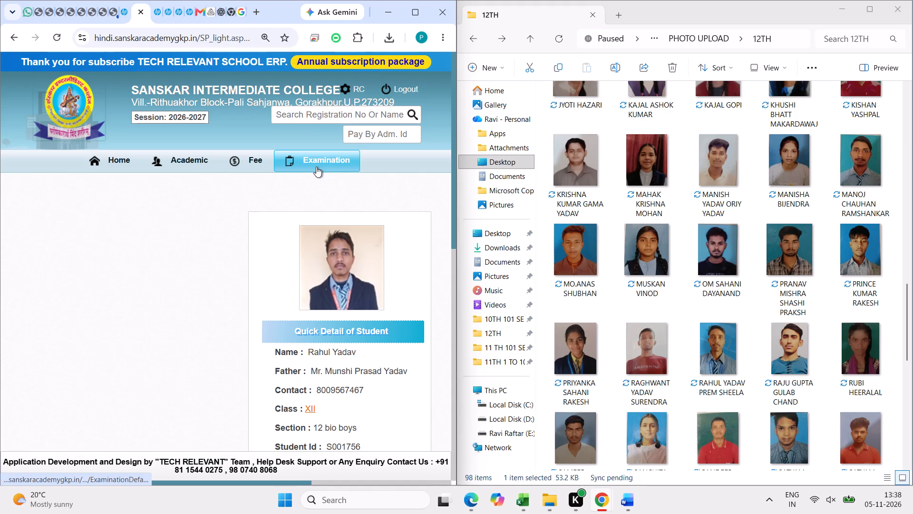
# Search for student RAJU and open the XII-12 Math Boys student with that first name to check his profile picture.
pyautogui.click(354, 126)
pyautogui.click(354, 119)
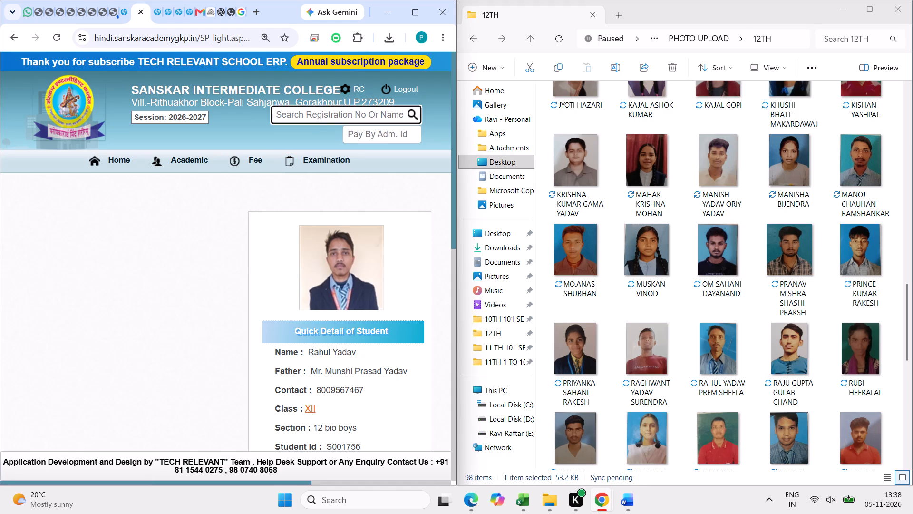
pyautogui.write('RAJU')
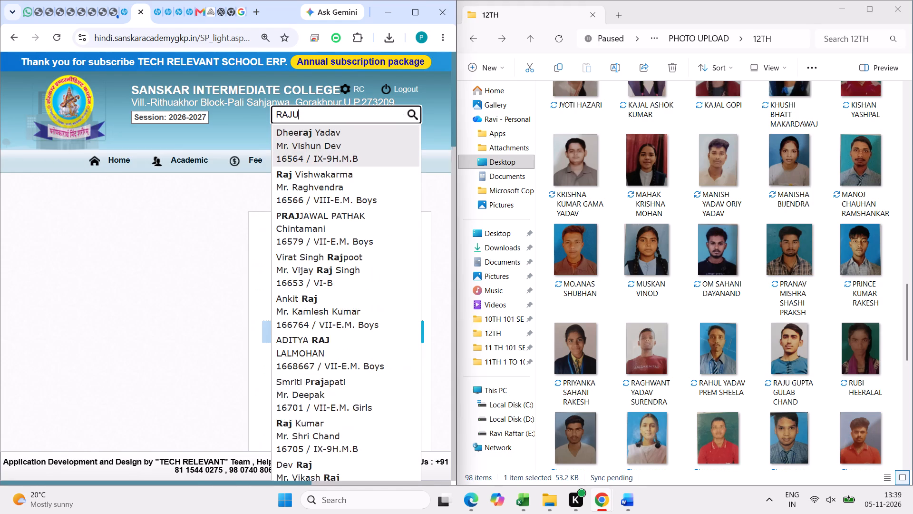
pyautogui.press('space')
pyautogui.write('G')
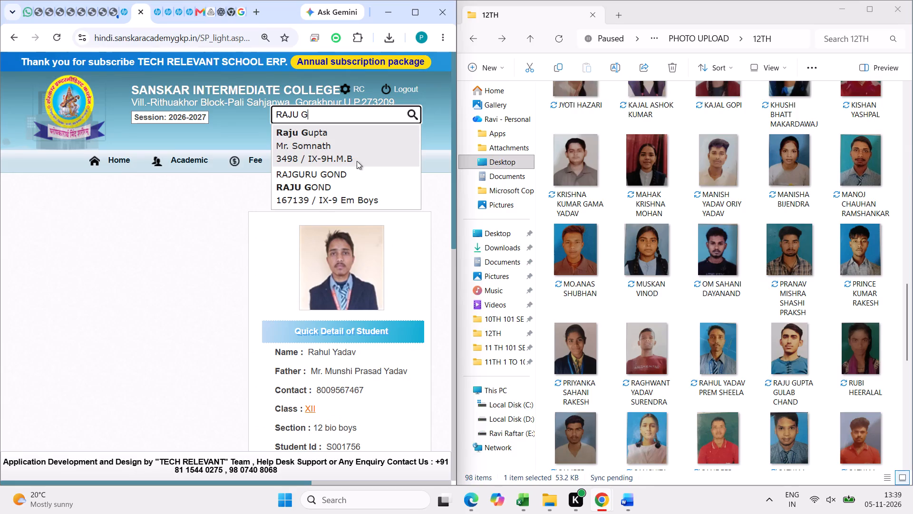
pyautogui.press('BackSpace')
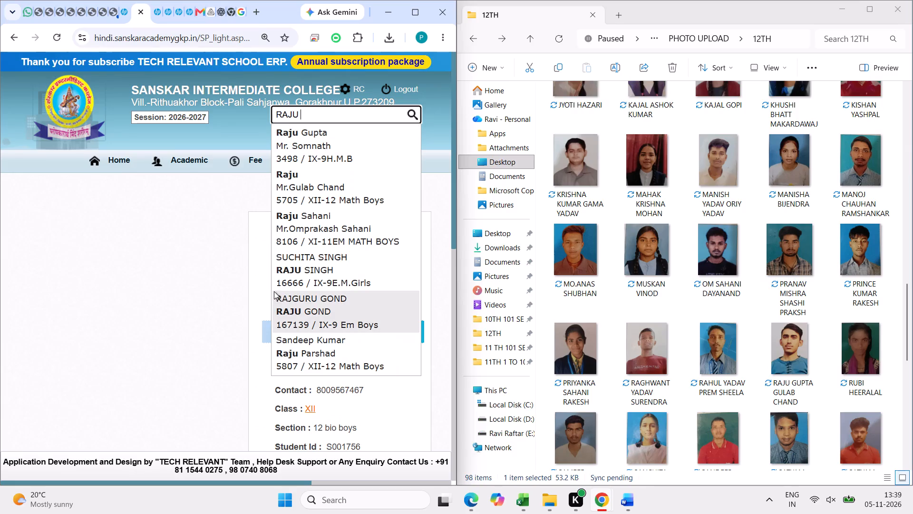
pyautogui.click(303, 199)
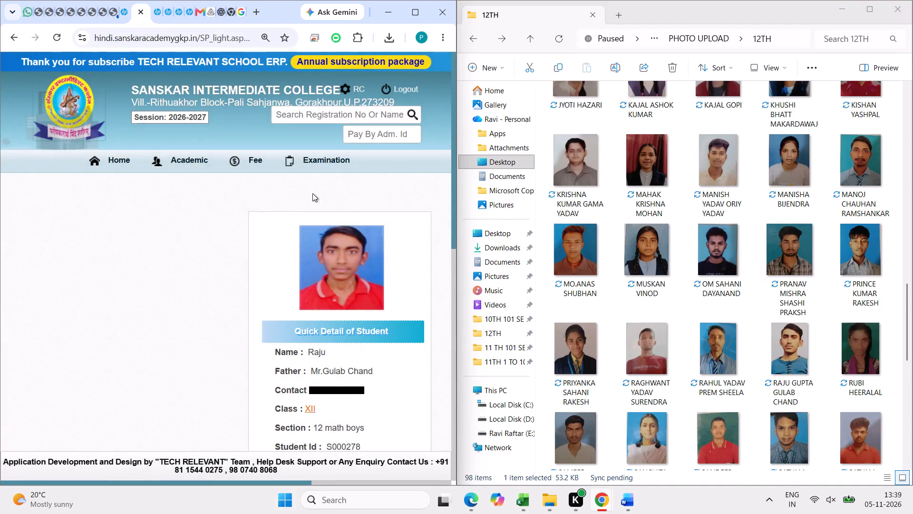
# Search for student RUBI and open the XII-12 Bio Girls match to check her profile picture.
pyautogui.click(323, 123)
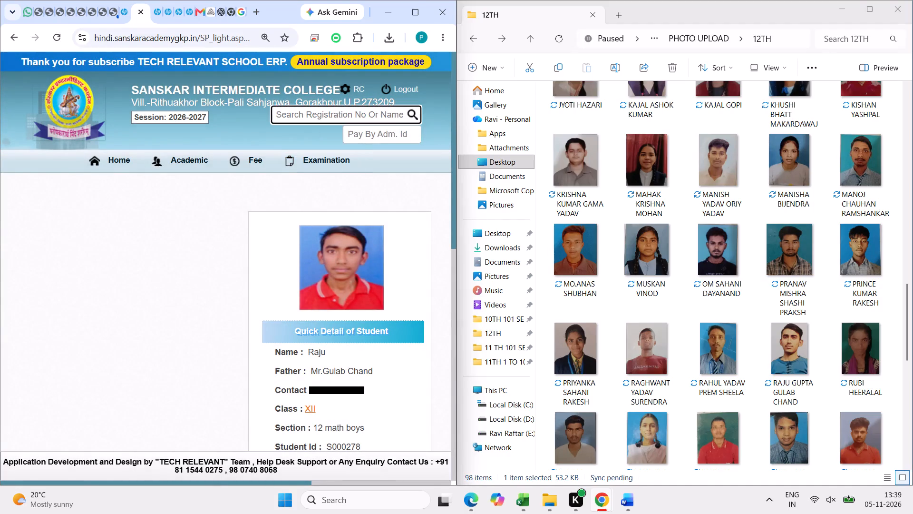
pyautogui.write('RUBI')
pyautogui.press('space')
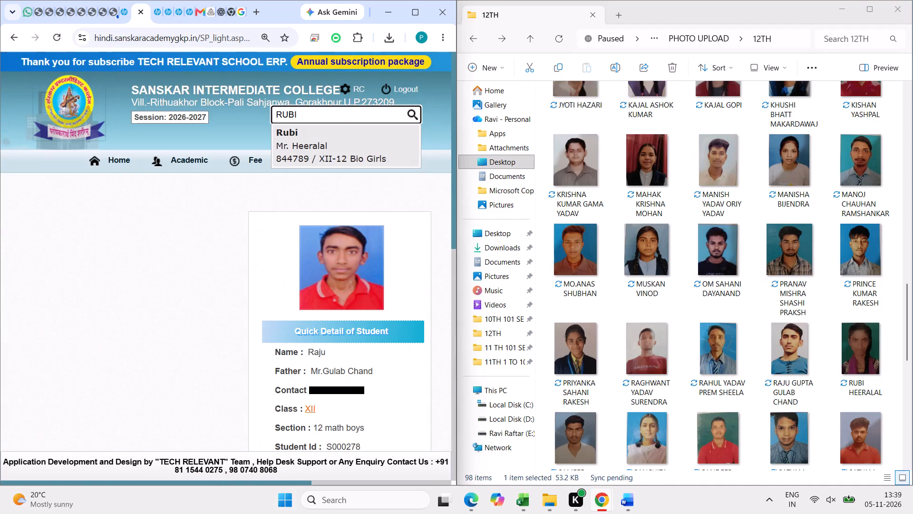
pyautogui.click(323, 163)
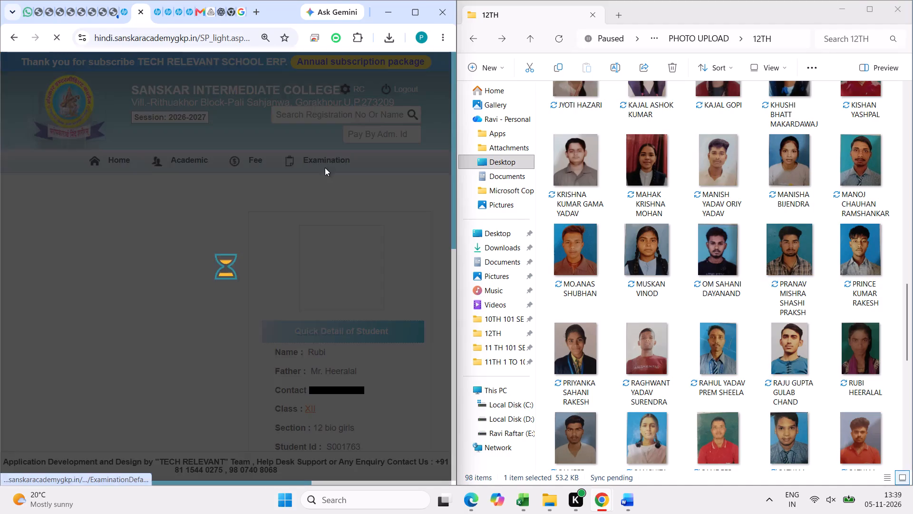
pyautogui.click(327, 105)
pyautogui.click(328, 112)
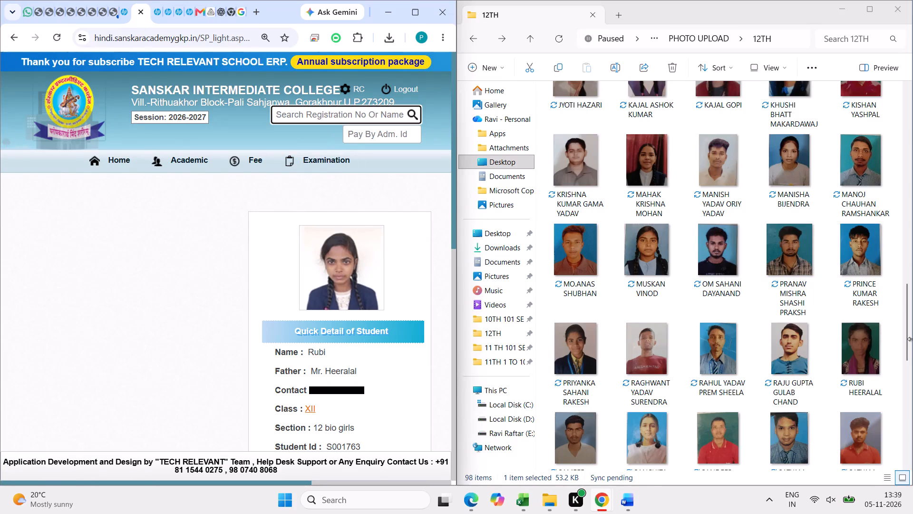
pyautogui.moveTo(906, 339); pyautogui.dragTo(912, 393)
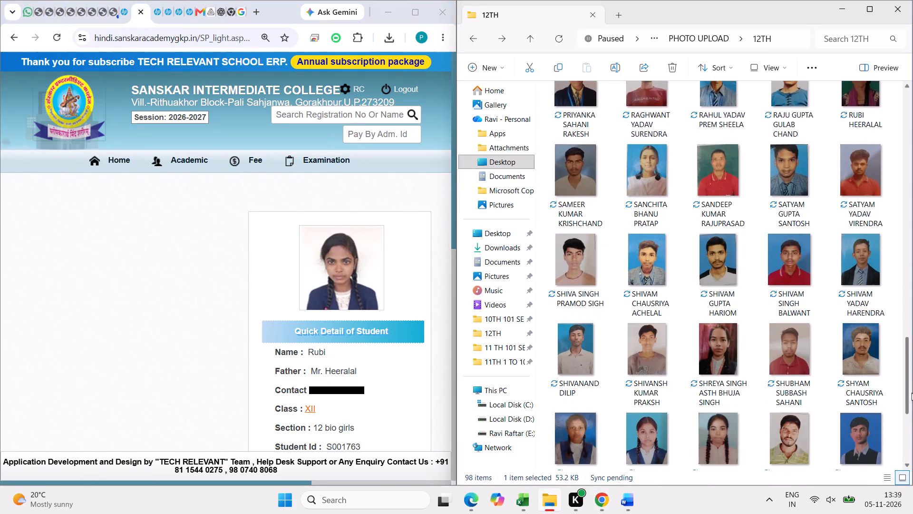
pyautogui.moveTo(912, 393); pyautogui.dragTo(912, 404)
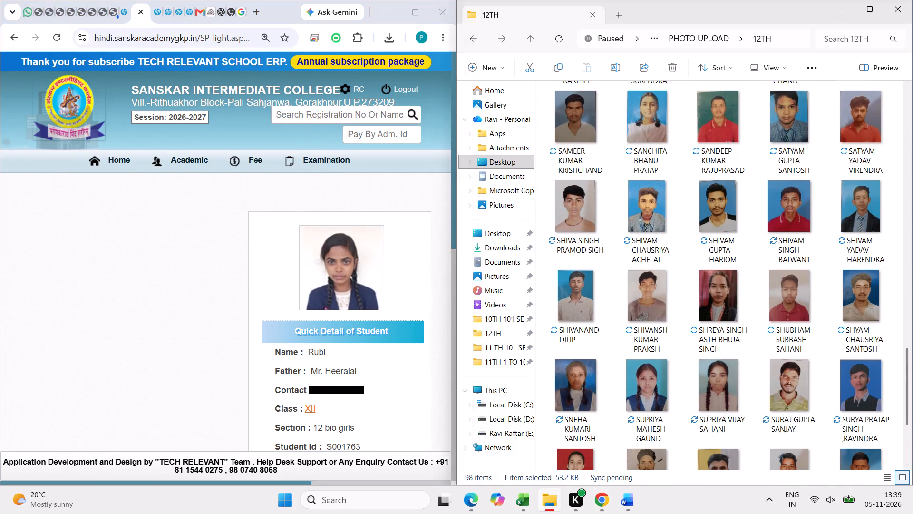
pyautogui.click(295, 109)
pyautogui.write('SAMEE')
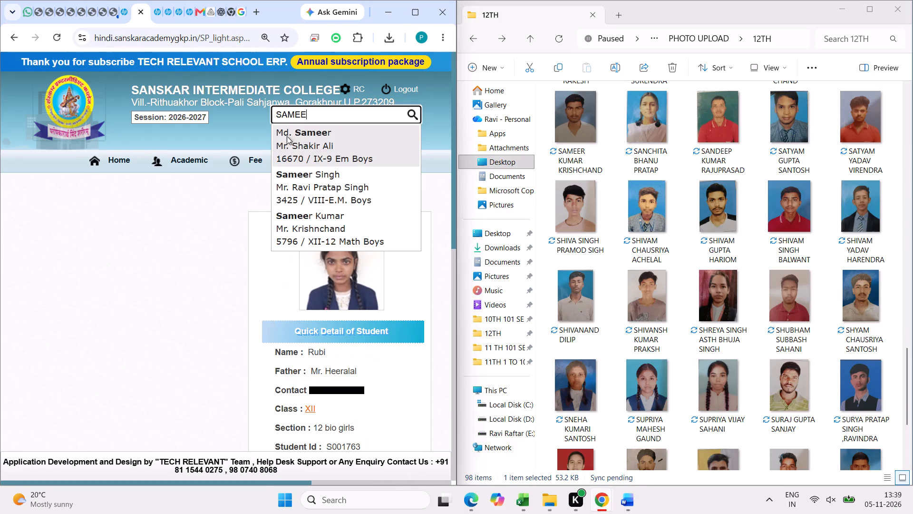
pyautogui.click(313, 236)
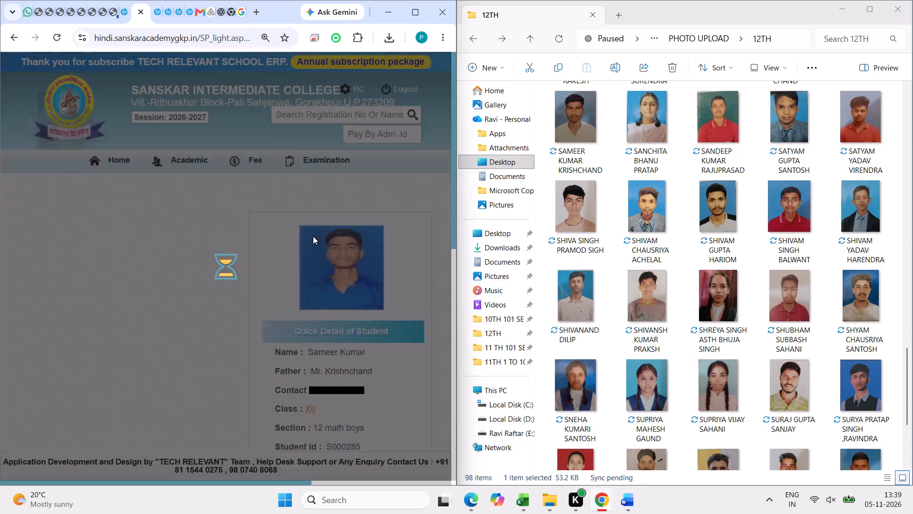
# Search for student SANCHIT, pick the class XII EM Girls Maths match and open her profile for editing.
pyautogui.click(328, 100)
pyautogui.click(329, 112)
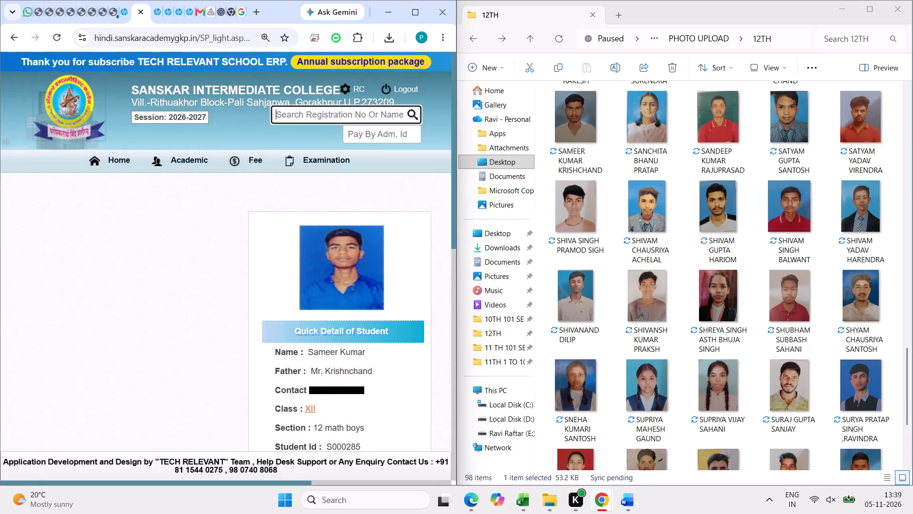
pyautogui.write('SANCHIT')
pyautogui.click(329, 136)
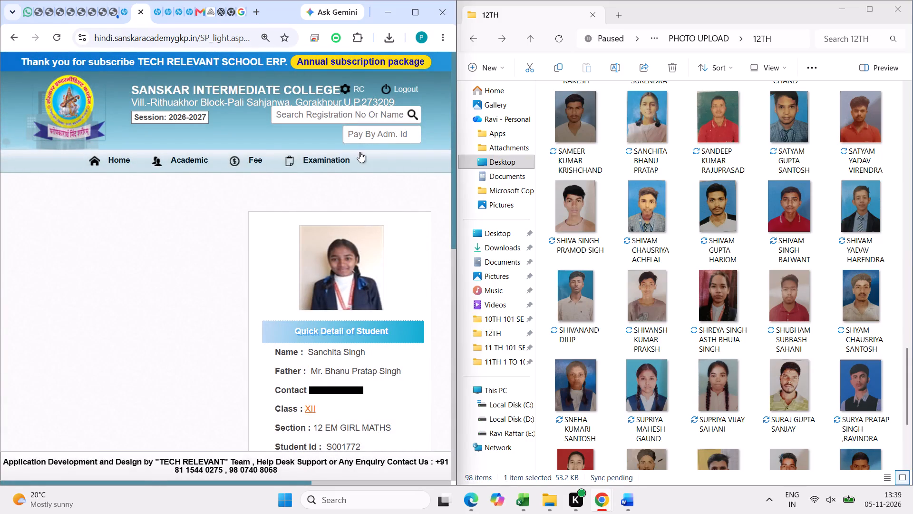
pyautogui.scroll(-3, 356, 158)
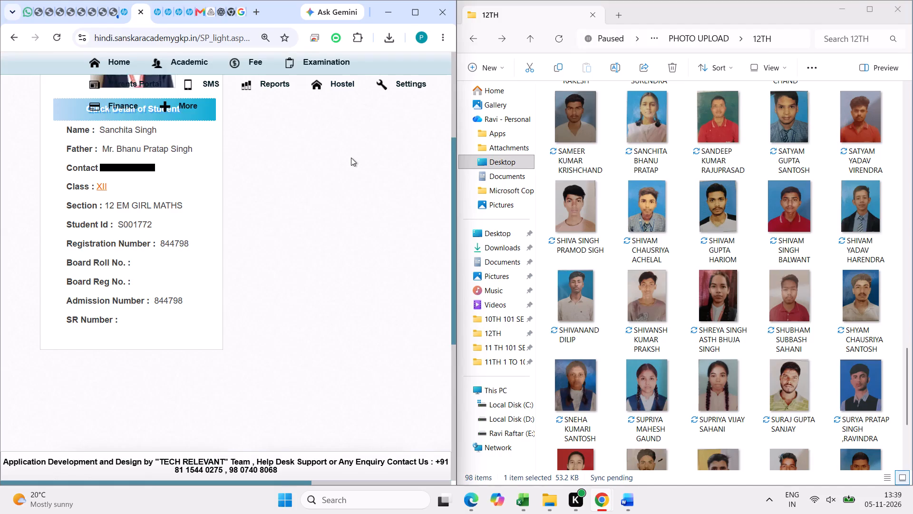
pyautogui.scroll(-1, 351, 158)
pyautogui.scroll(1, 351, 160)
pyautogui.scroll(-4, 351, 161)
pyautogui.click(350, 240)
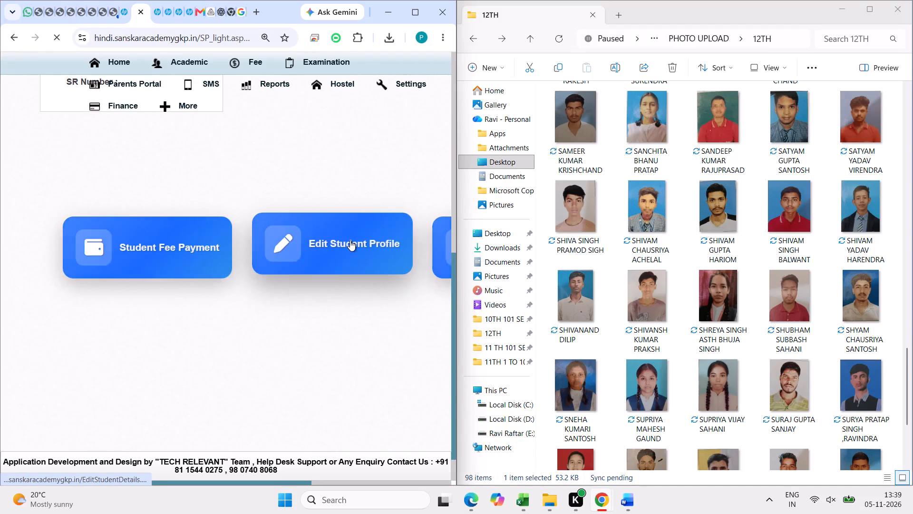
# Remove Sanchita's existing student profile picture.
pyautogui.scroll(-1, 367, 238)
pyautogui.scroll(1, 368, 238)
pyautogui.scroll(-1, 368, 238)
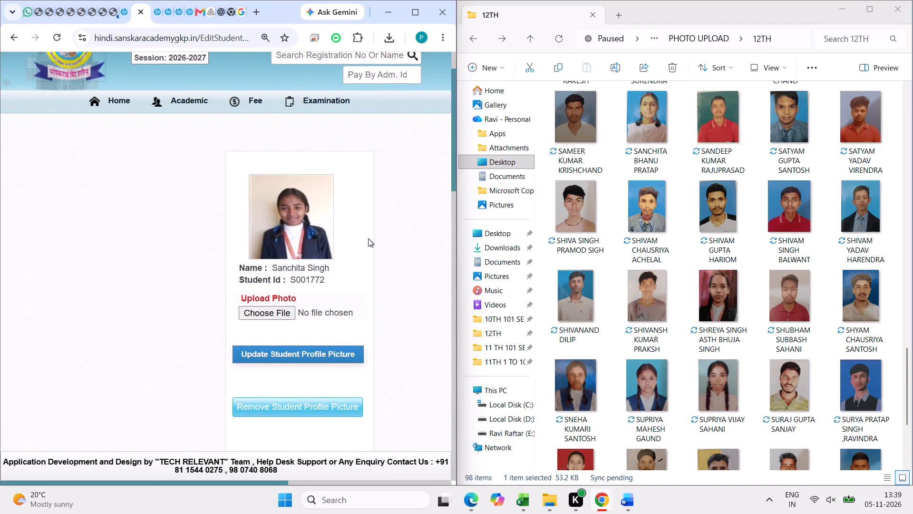
pyautogui.scroll(1, 368, 240)
pyautogui.scroll(-1, 362, 243)
pyautogui.scroll(1, 362, 244)
pyautogui.scroll(-2, 362, 244)
pyautogui.click(98, 307)
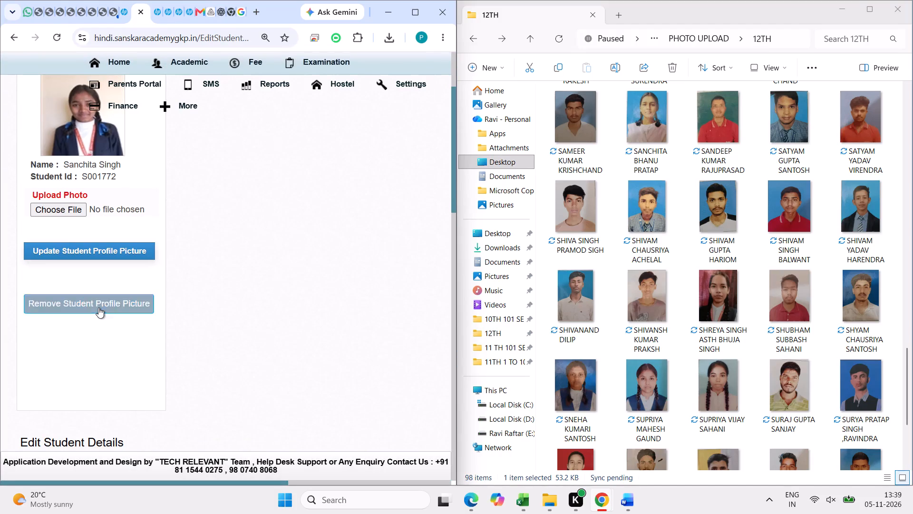
pyautogui.click(276, 115)
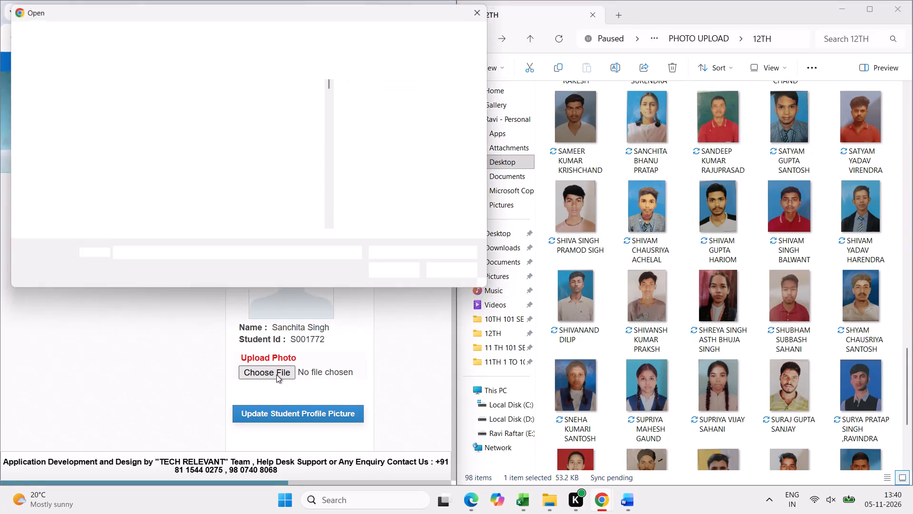
# Choose the SANCHITA photo from the 12TH folder and update the student's profile picture with it.
pyautogui.write('SAN')
pyautogui.press('Down')
pyautogui.press('Return')
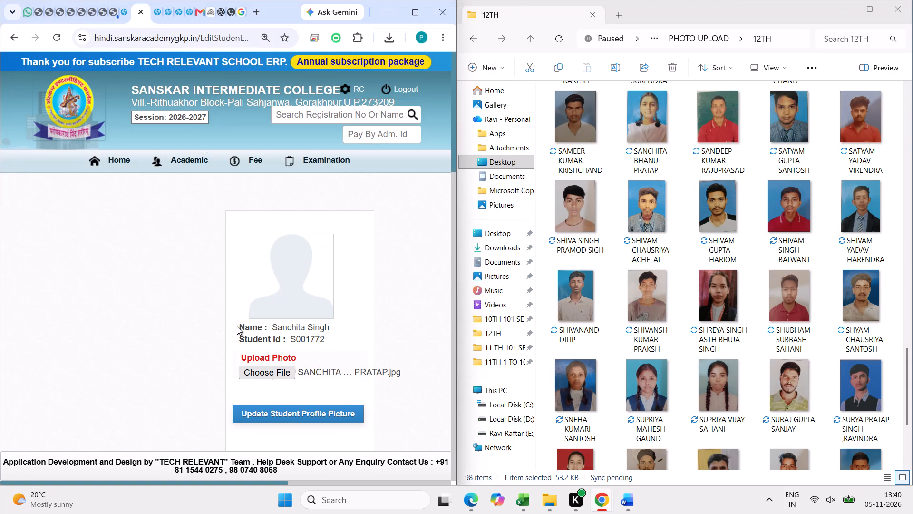
pyautogui.click(310, 404)
pyautogui.click(308, 409)
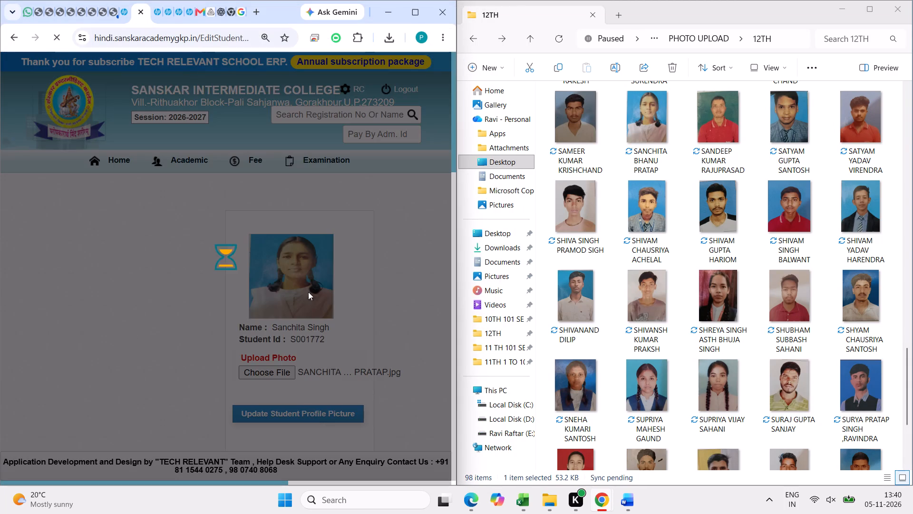
# Start a new student search by registration number or name.
pyautogui.click(330, 113)
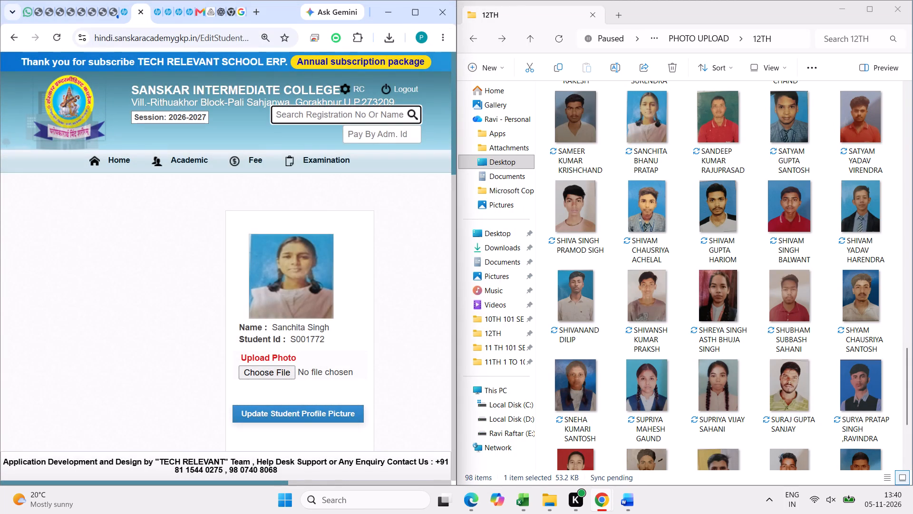
# Search for student SANDEEP and look through the suggested matches for the class XII Math Boys student.
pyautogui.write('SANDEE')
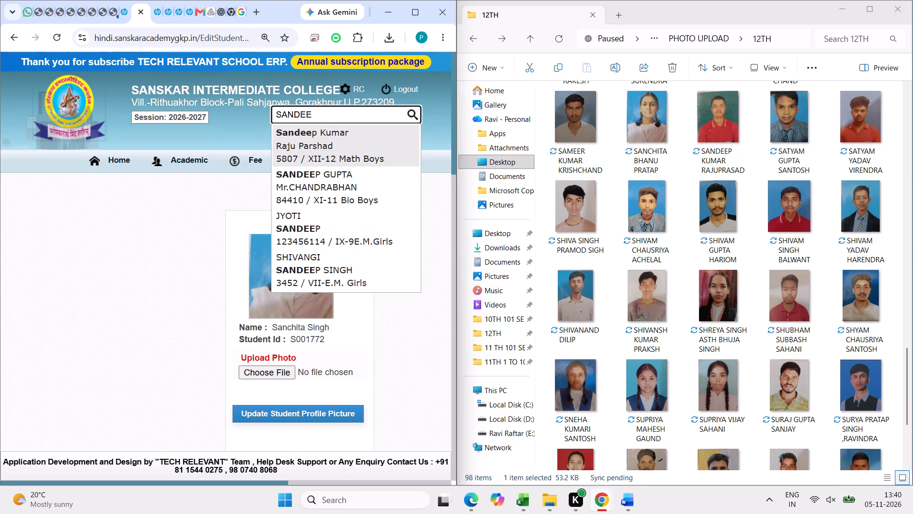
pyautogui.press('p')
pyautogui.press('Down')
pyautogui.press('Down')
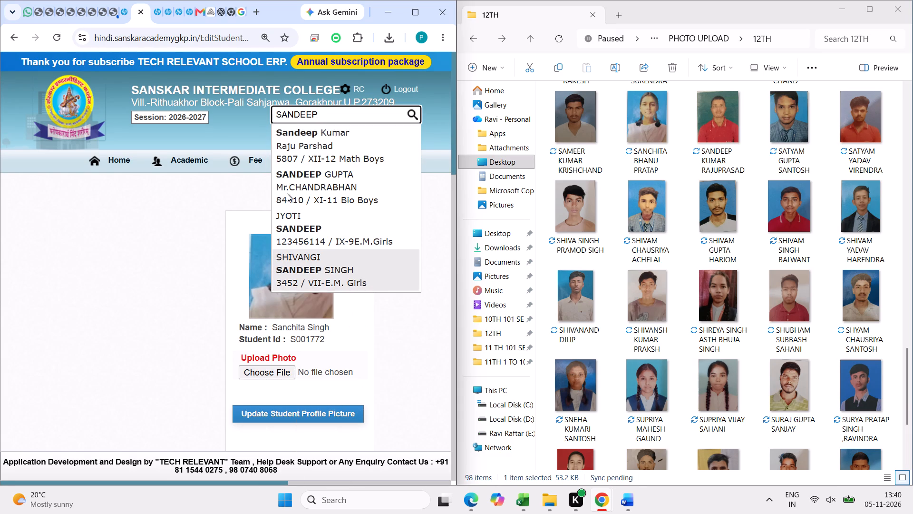